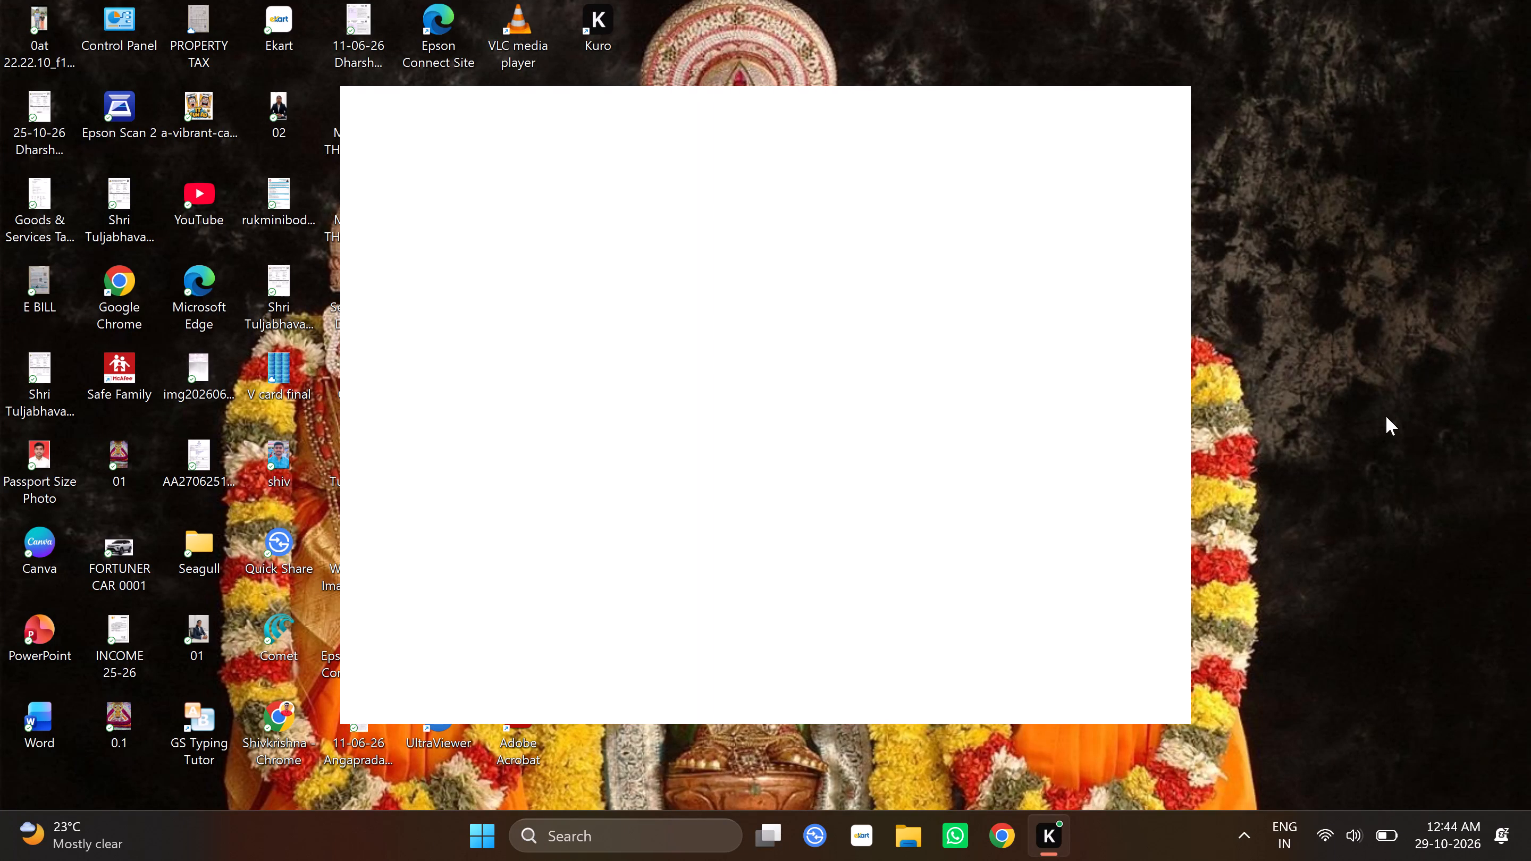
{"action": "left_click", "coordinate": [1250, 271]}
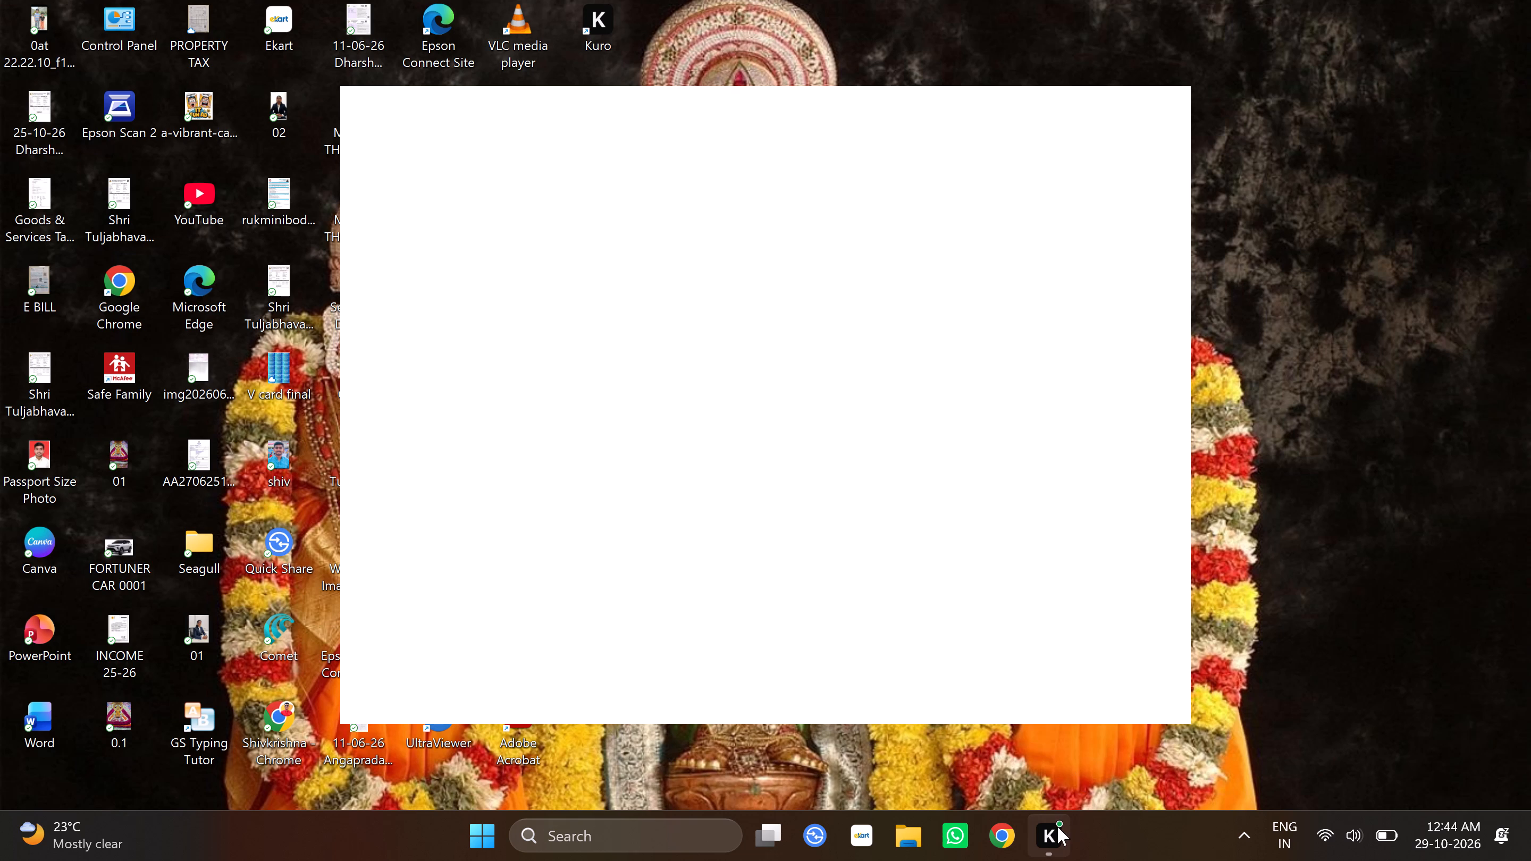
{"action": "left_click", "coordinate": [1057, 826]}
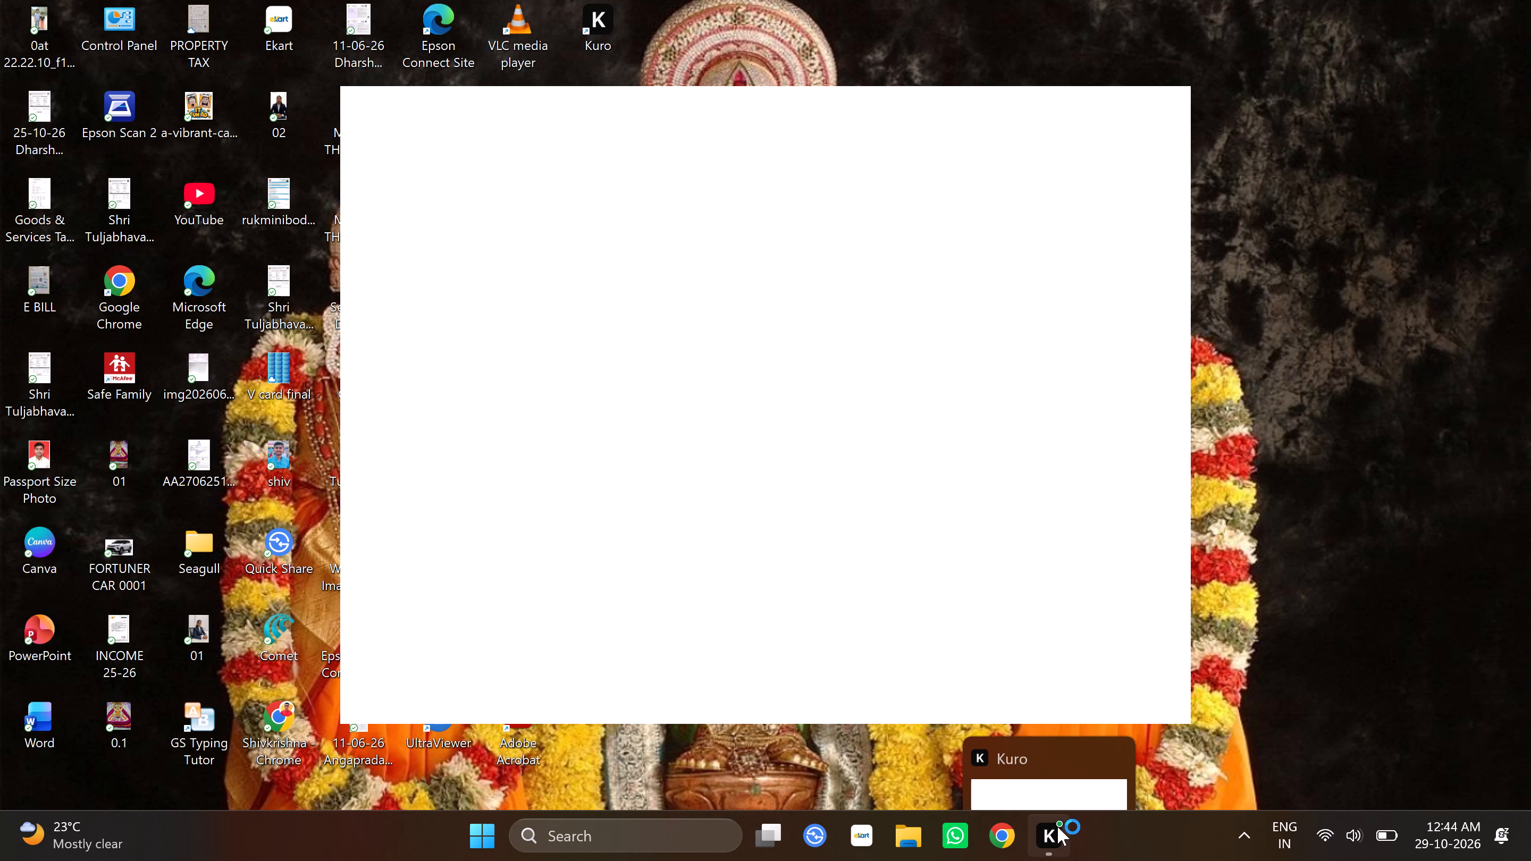
Switch to Google Chrome and open the Forward Orders page in Flipkart Seller Hub to view the orders to accept.
{"action": "left_click", "coordinate": [988, 850]}
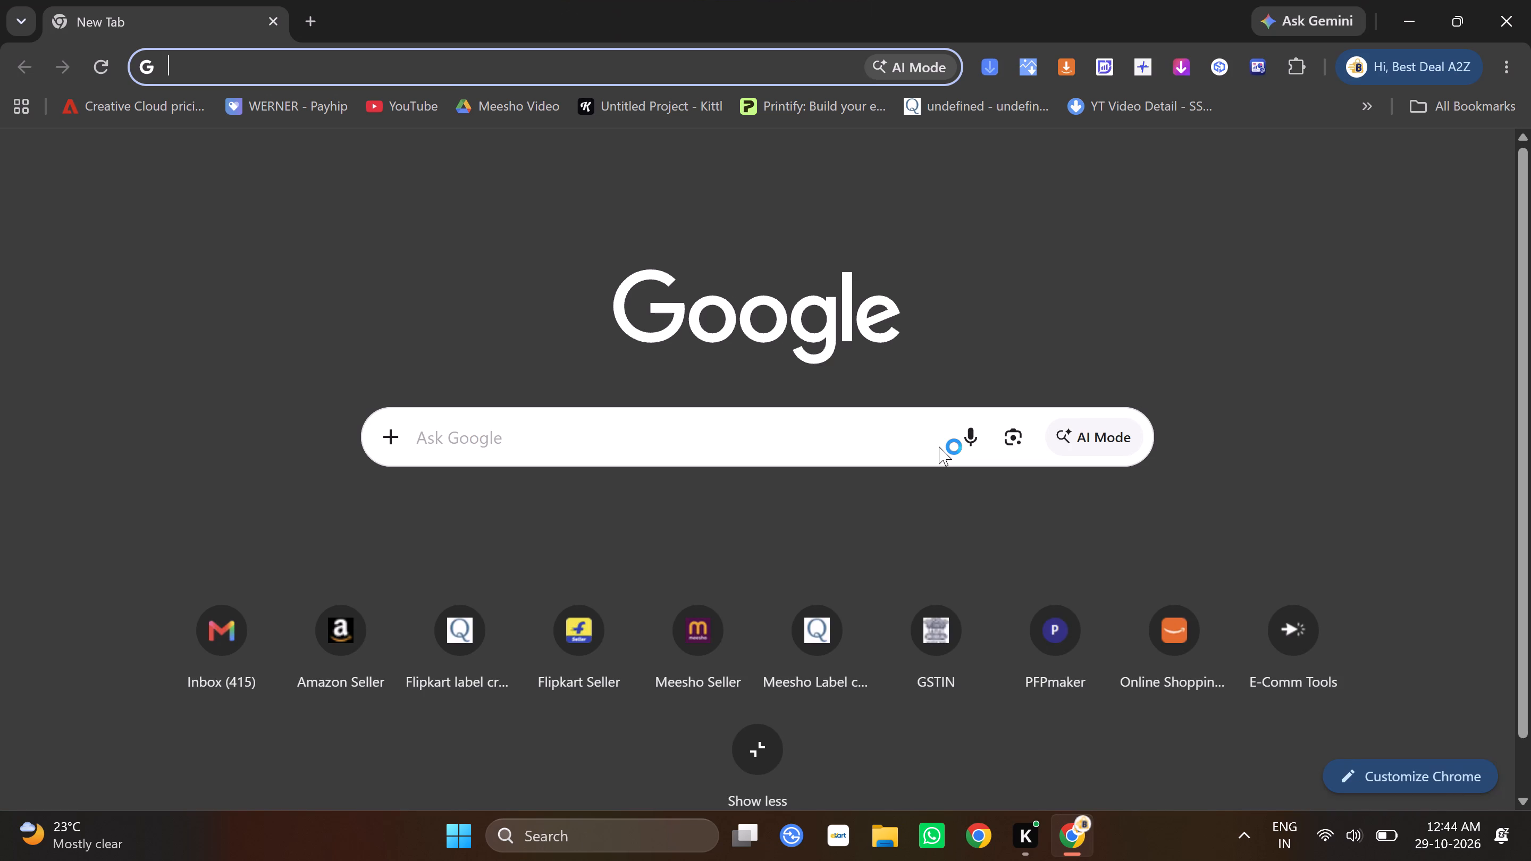
{"action": "left_click", "coordinate": [571, 630]}
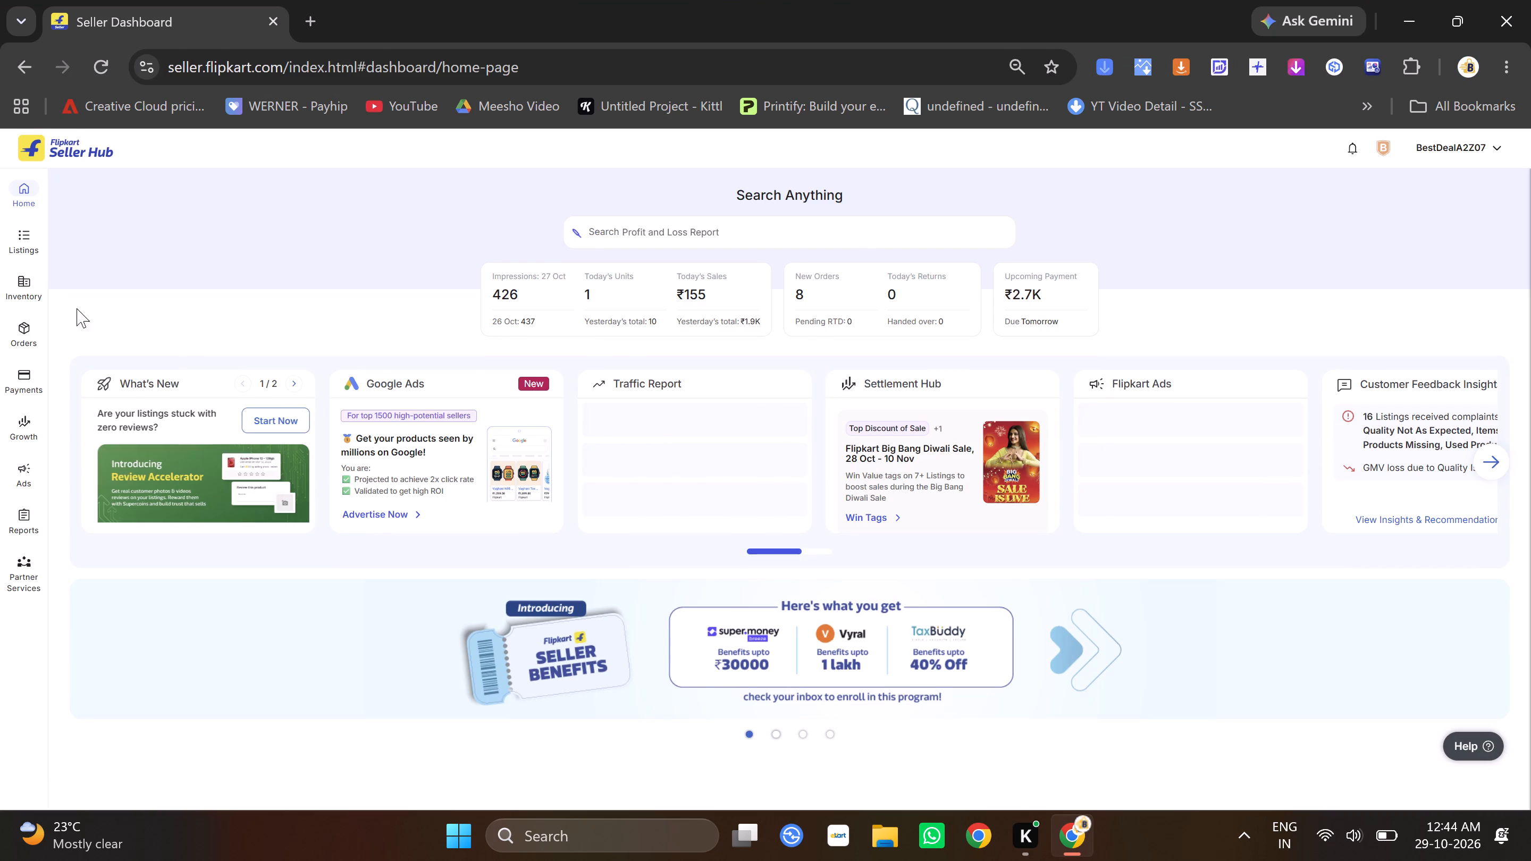
{"action": "left_click", "coordinate": [14, 341]}
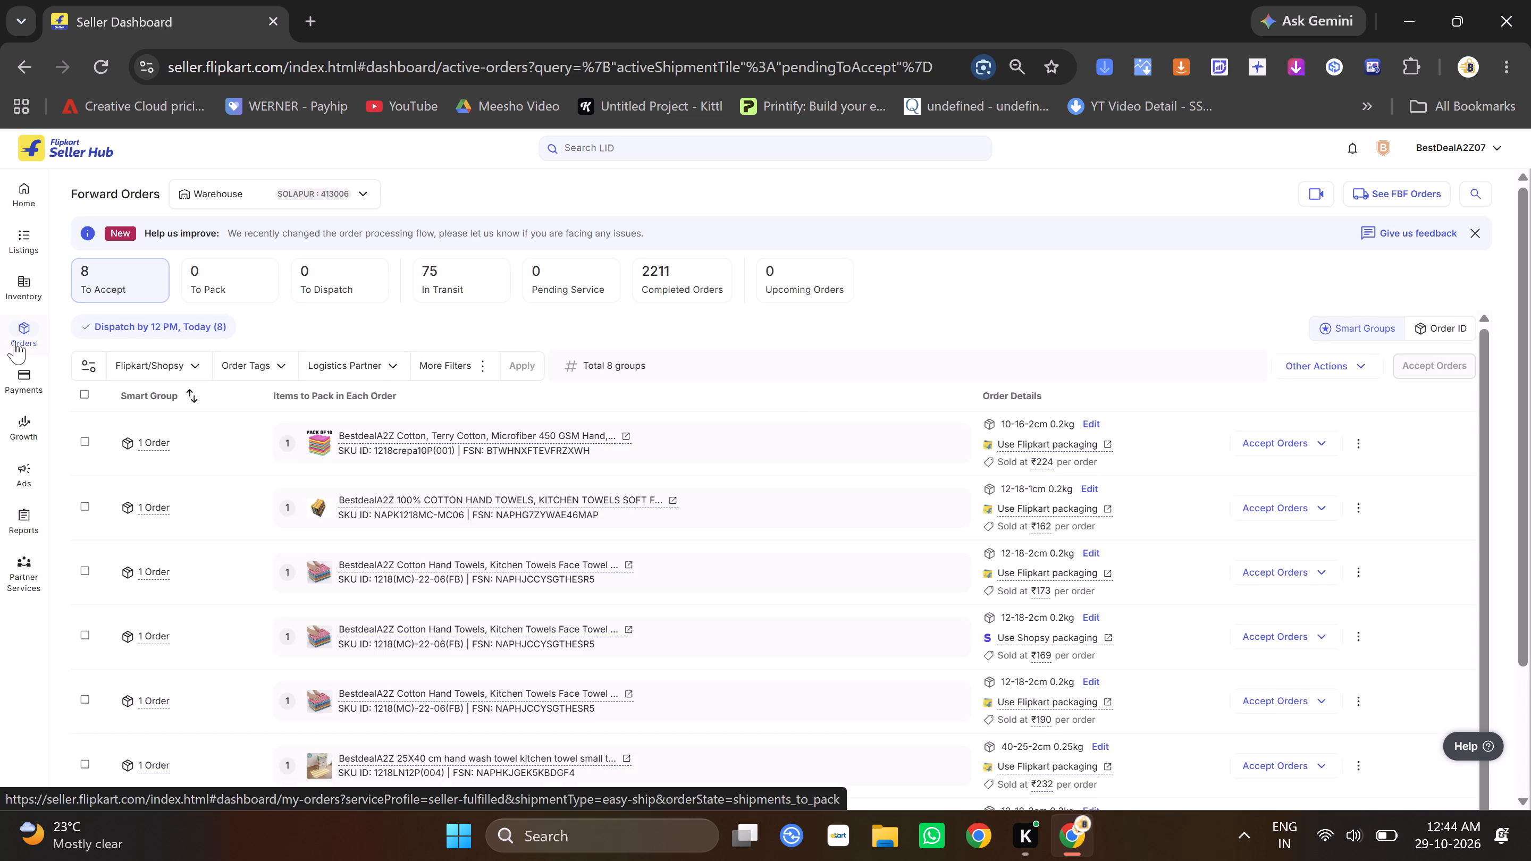
{"action": "scroll", "coordinate": [396, 378], "scroll_direction": "down", "scroll_amount": 4}
Check the Payments Overview in Flipkart Seller Hub and return to the Forward Orders page.
{"action": "left_click", "coordinate": [23, 373]}
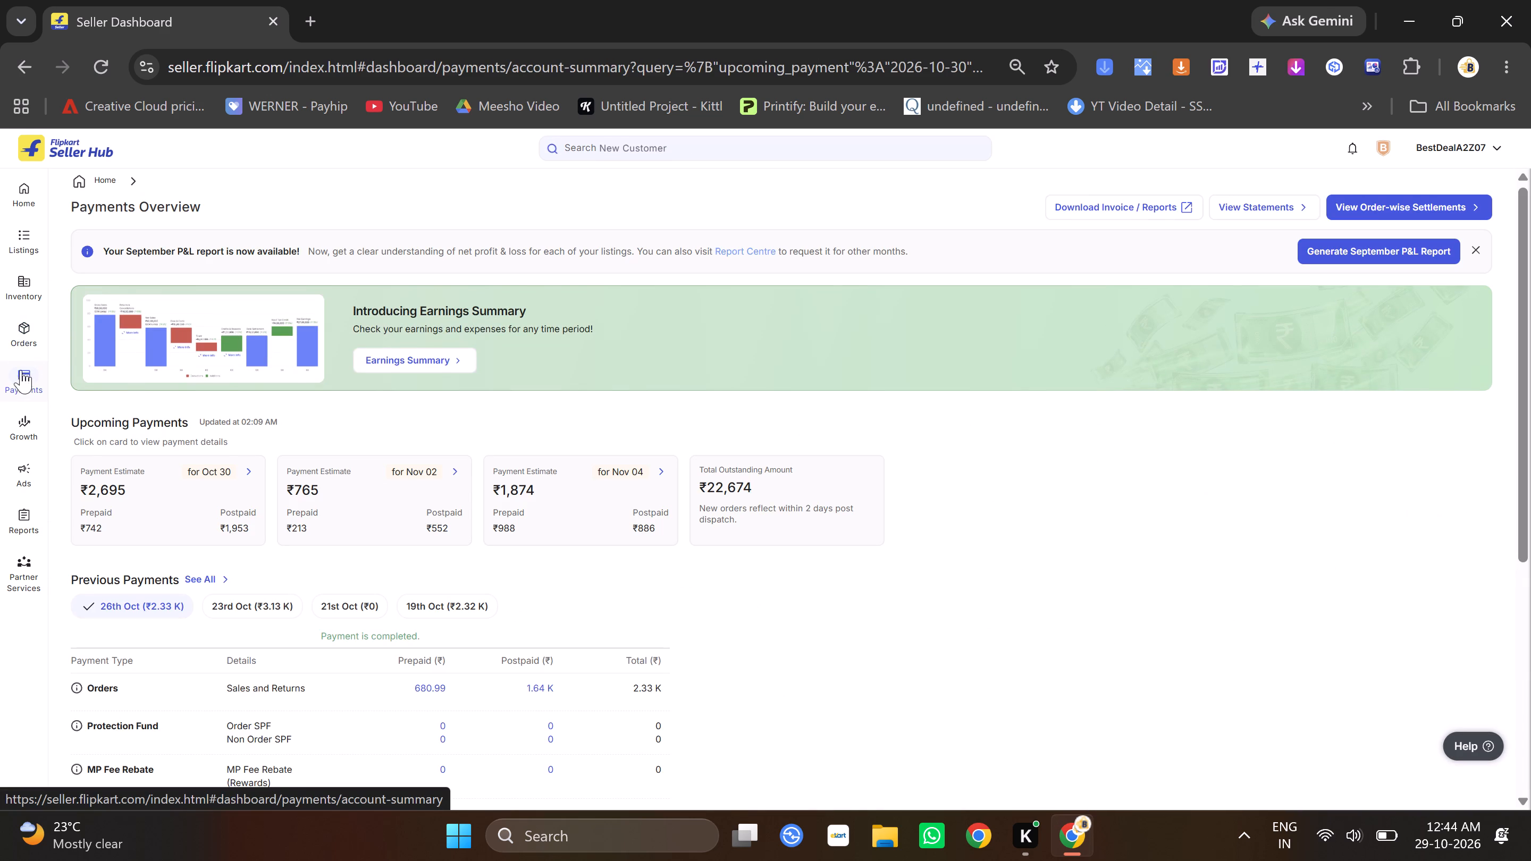
{"action": "left_click", "coordinate": [19, 326]}
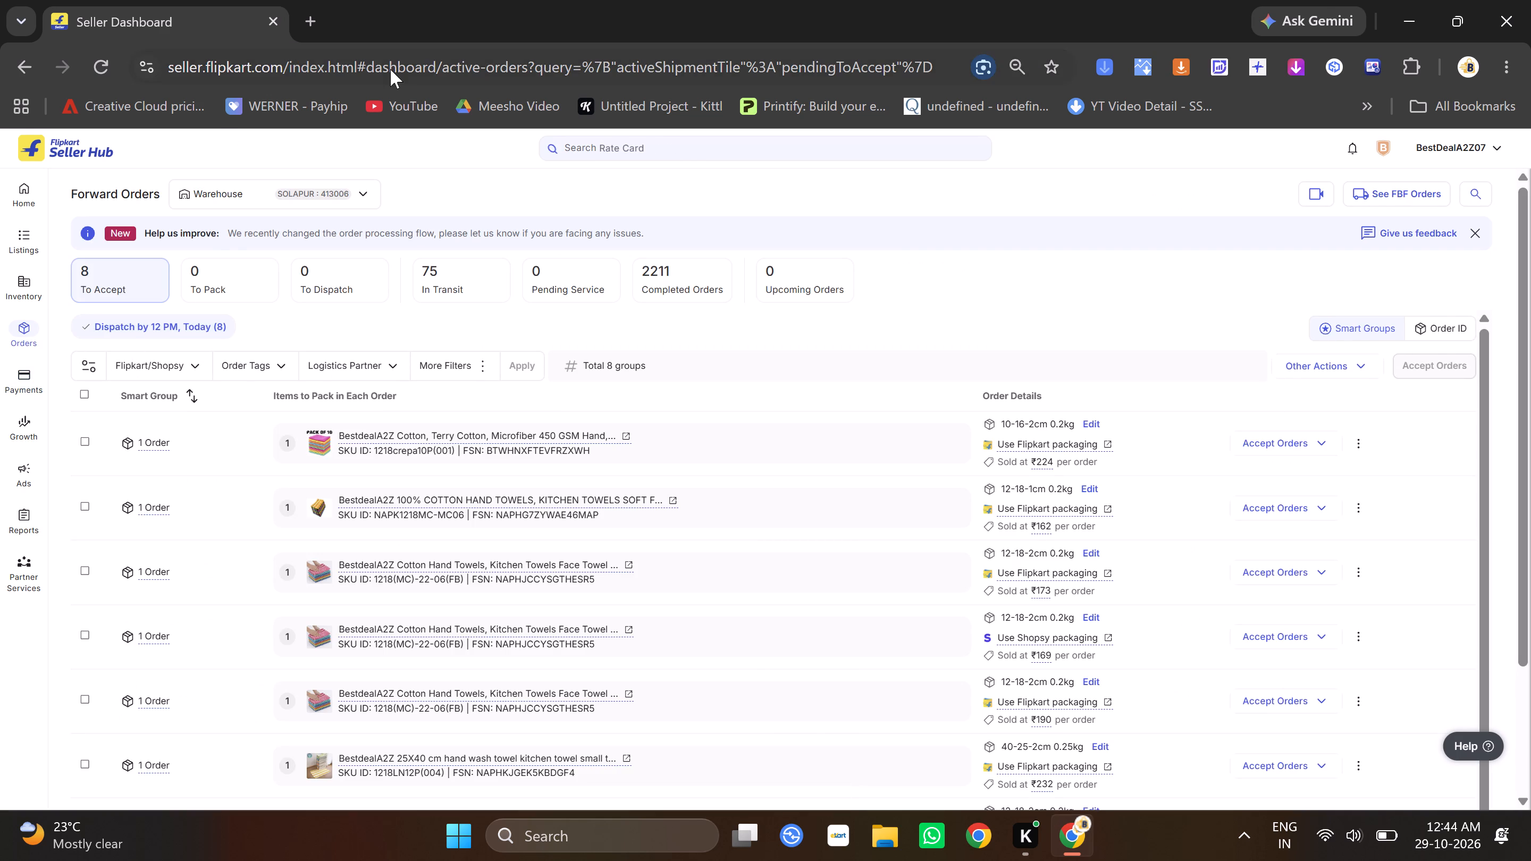
Open the Meesho Supplier Panel in a new browser tab and go to its pending orders.
{"action": "left_click", "coordinate": [310, 23]}
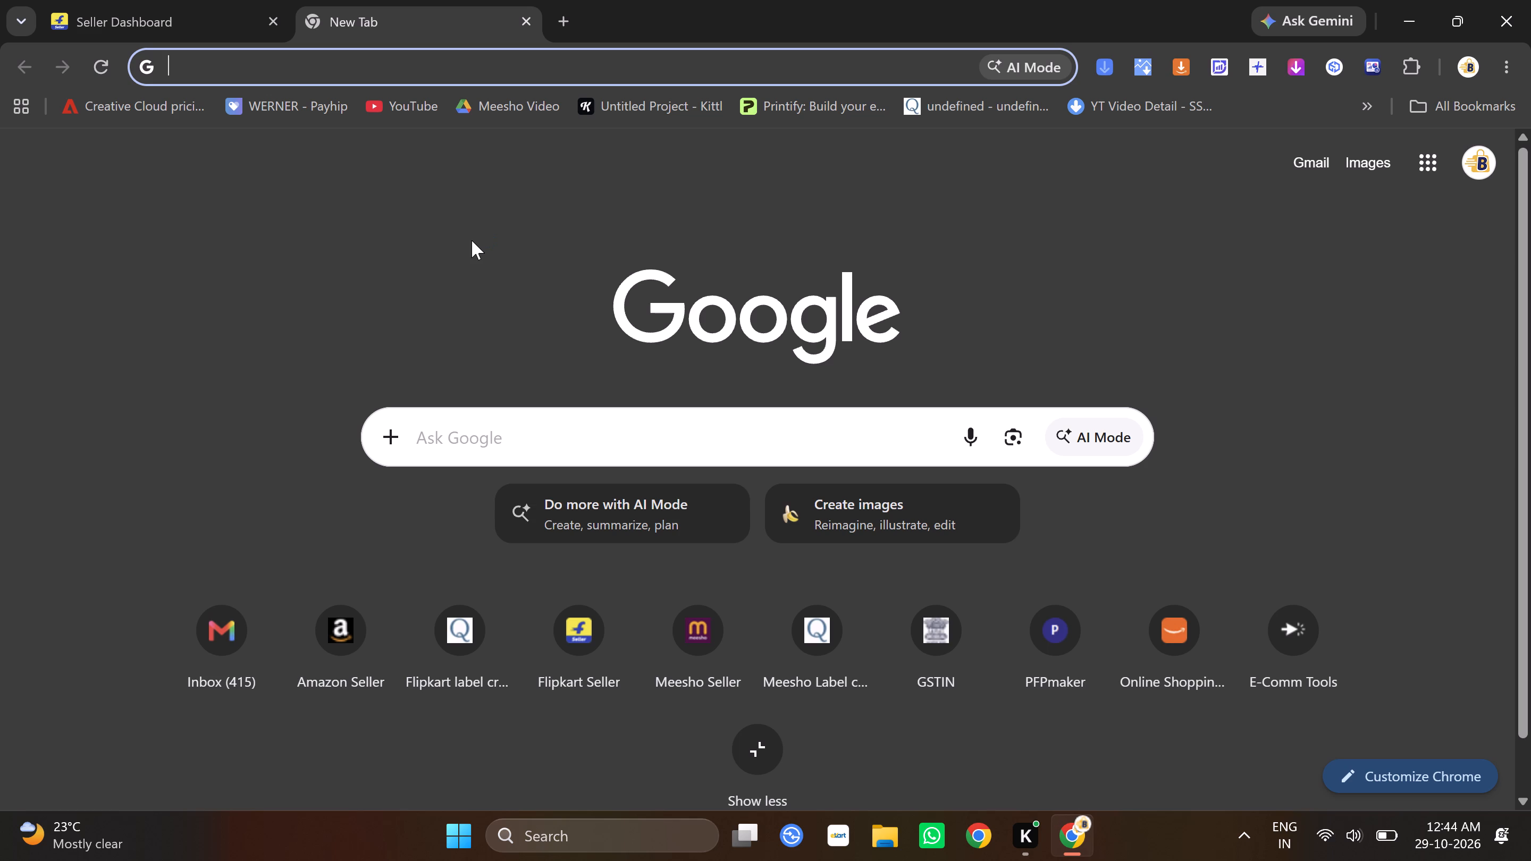
{"action": "left_click", "coordinate": [713, 678]}
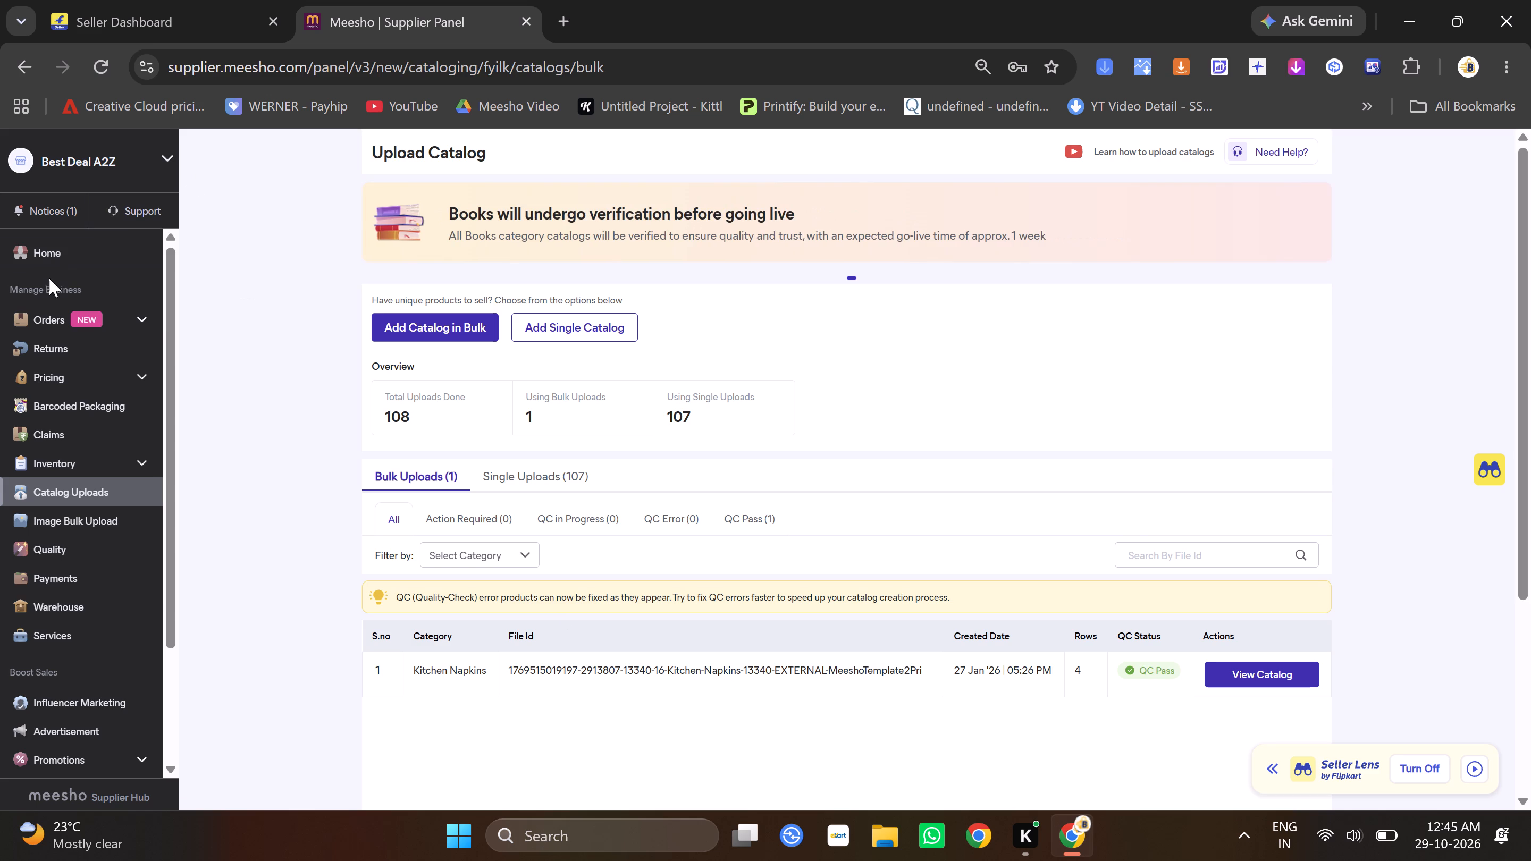
{"action": "left_click", "coordinate": [69, 318]}
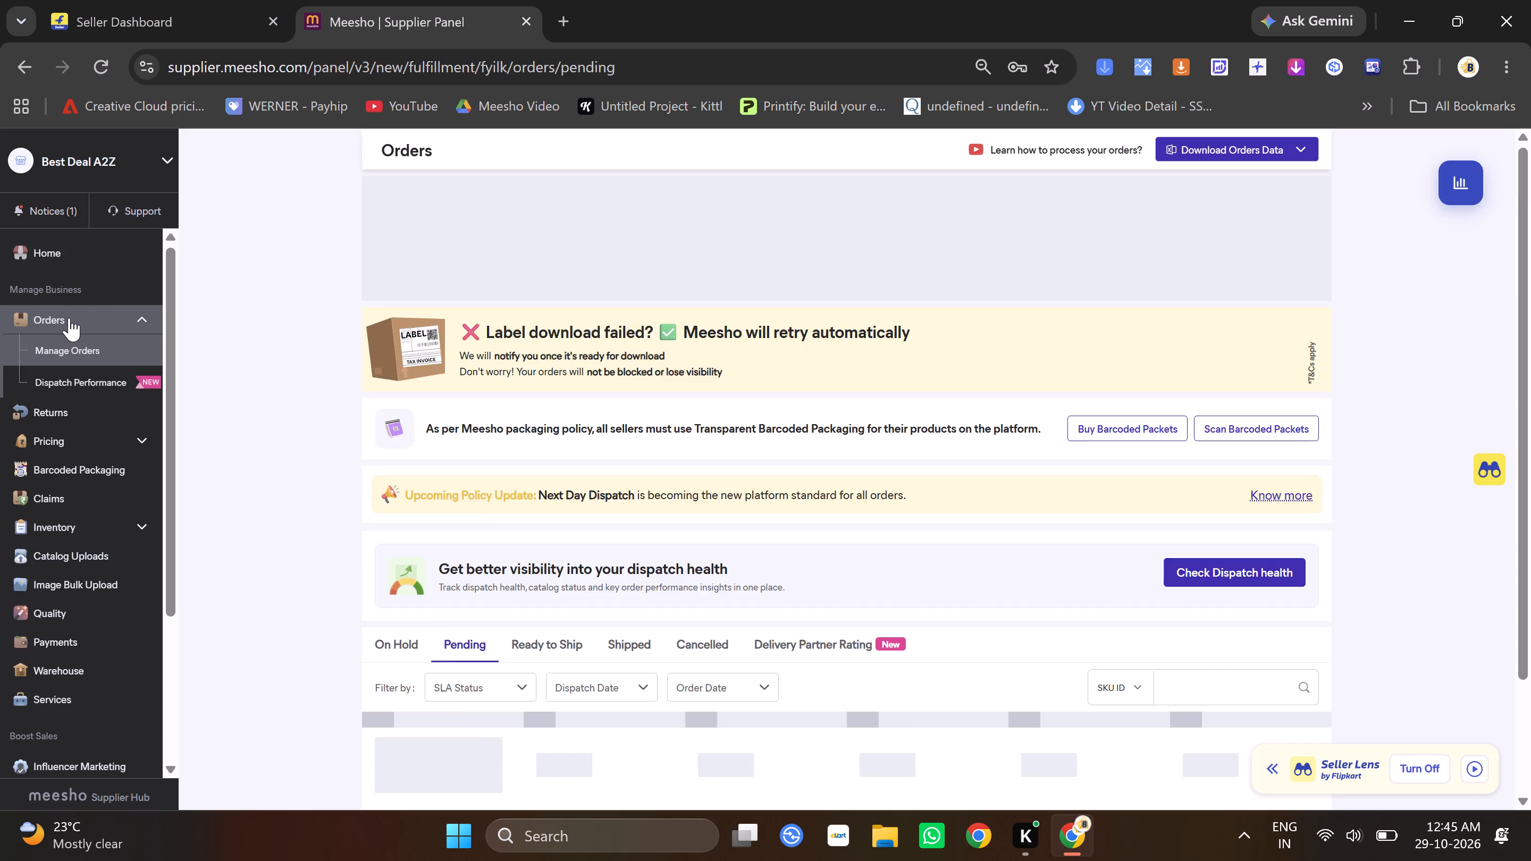
Select both pending Meesho orders and accept them together, confirming the acceptance.
{"action": "scroll", "coordinate": [434, 575], "scroll_direction": "down", "scroll_amount": 3}
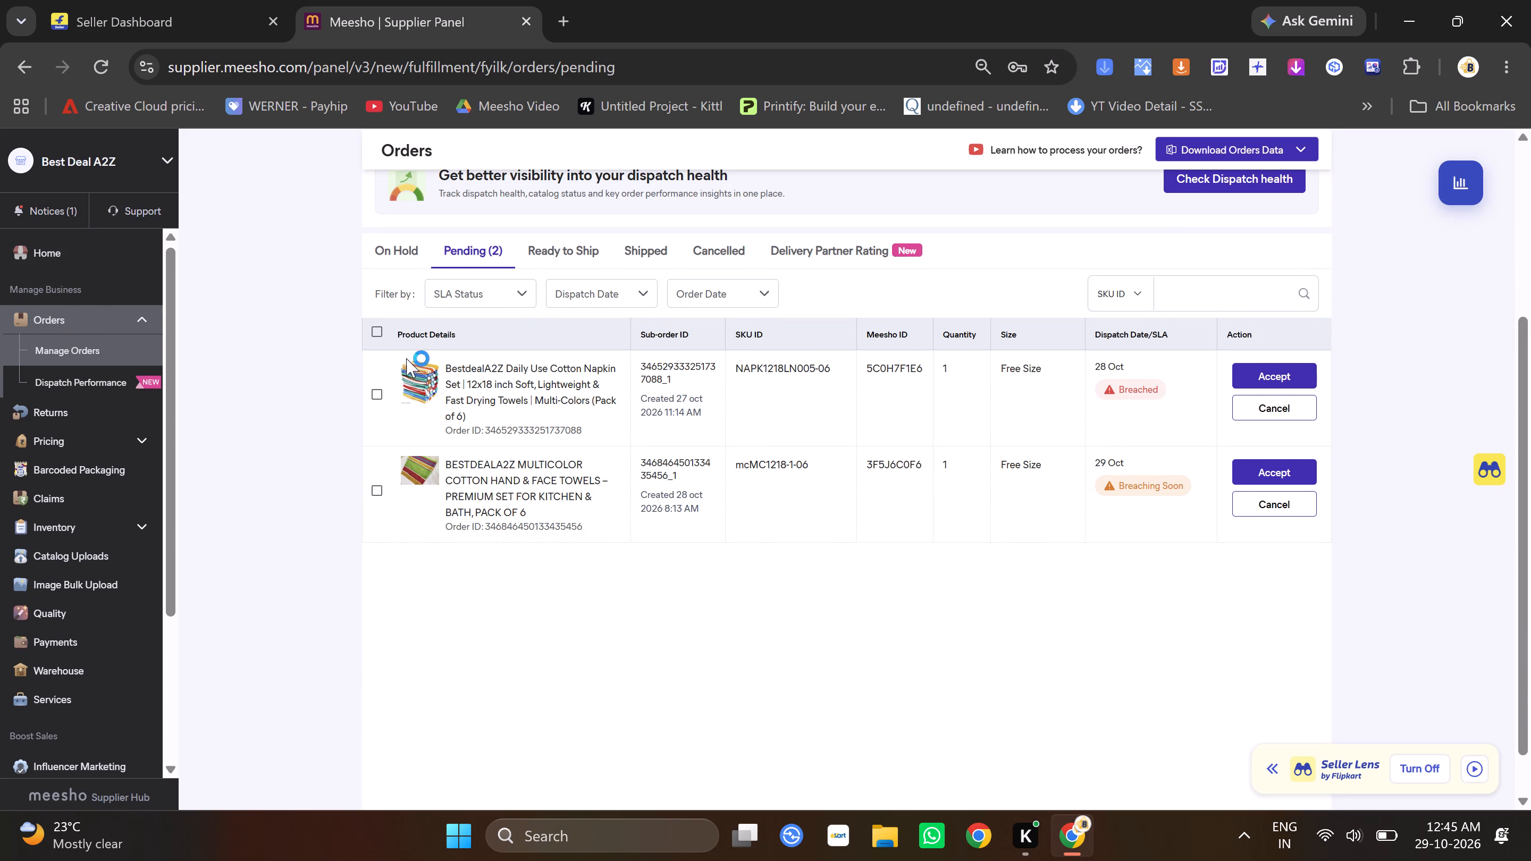
{"action": "left_click", "coordinate": [375, 333]}
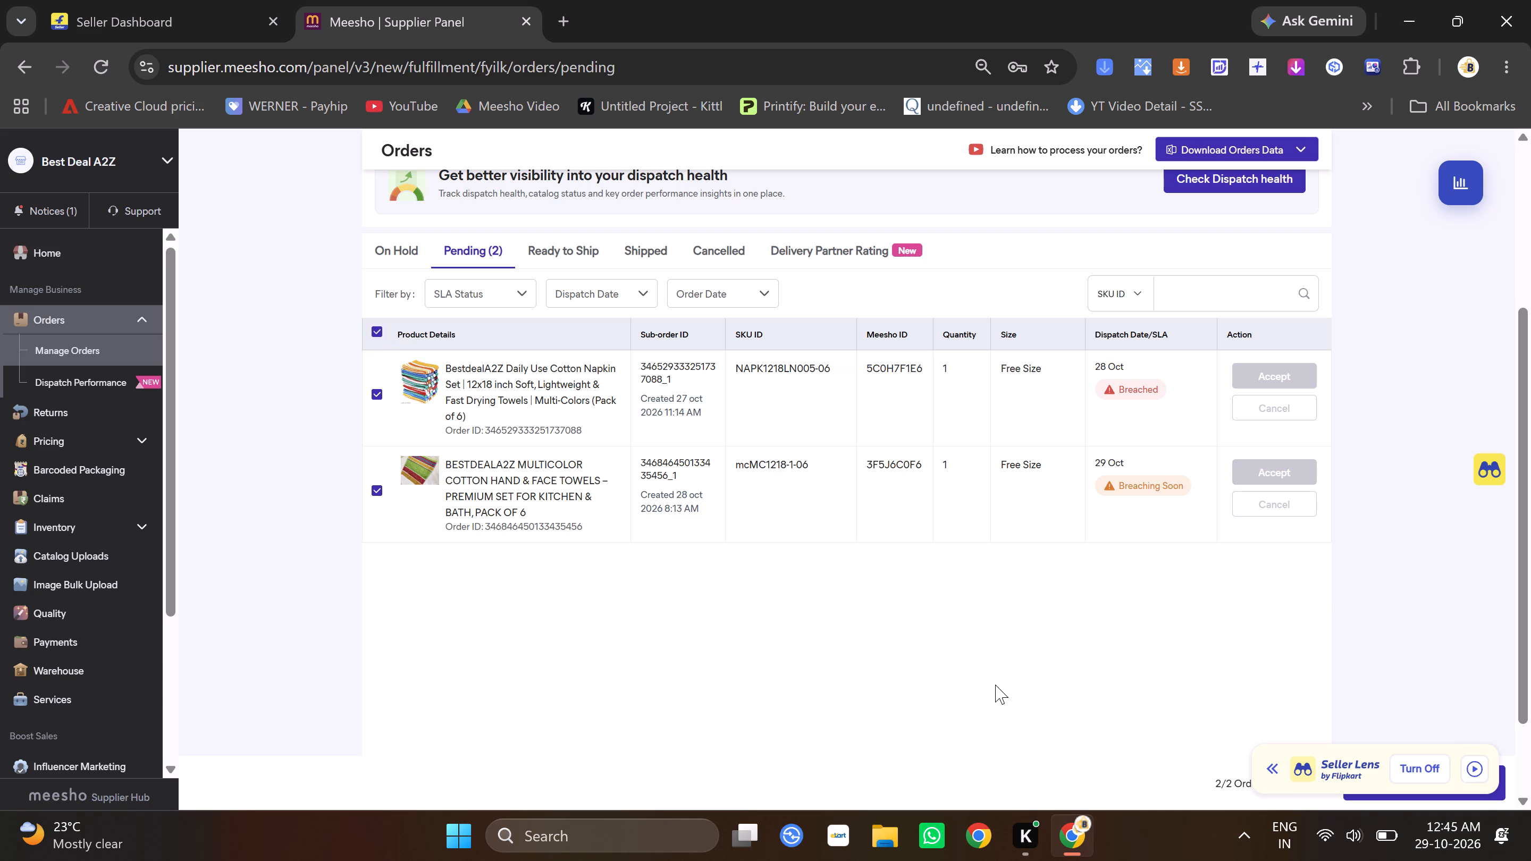
{"action": "left_click", "coordinate": [1267, 773]}
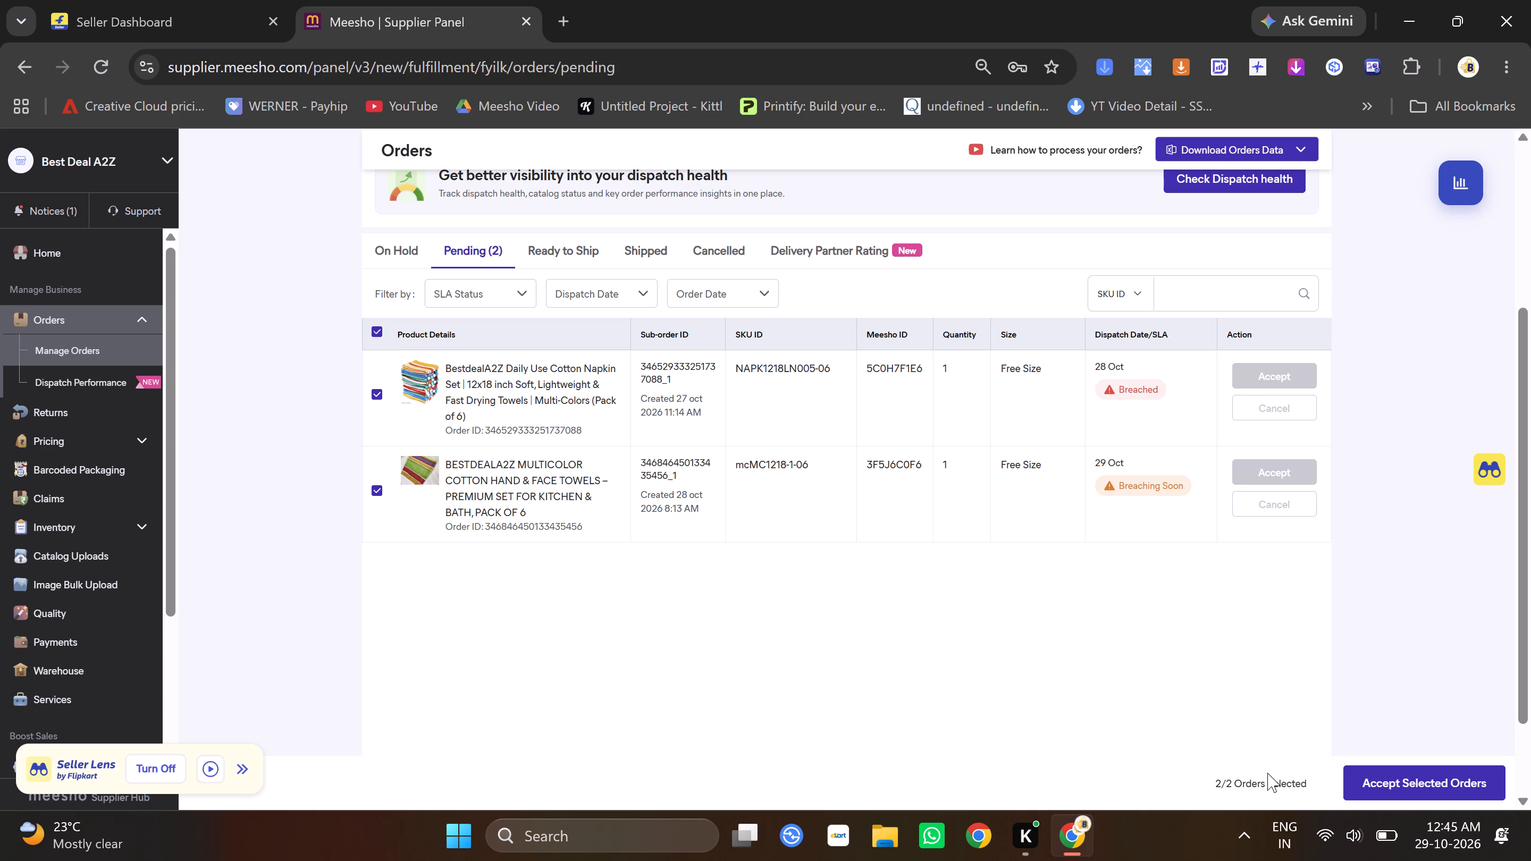
{"action": "left_click", "coordinate": [1427, 773]}
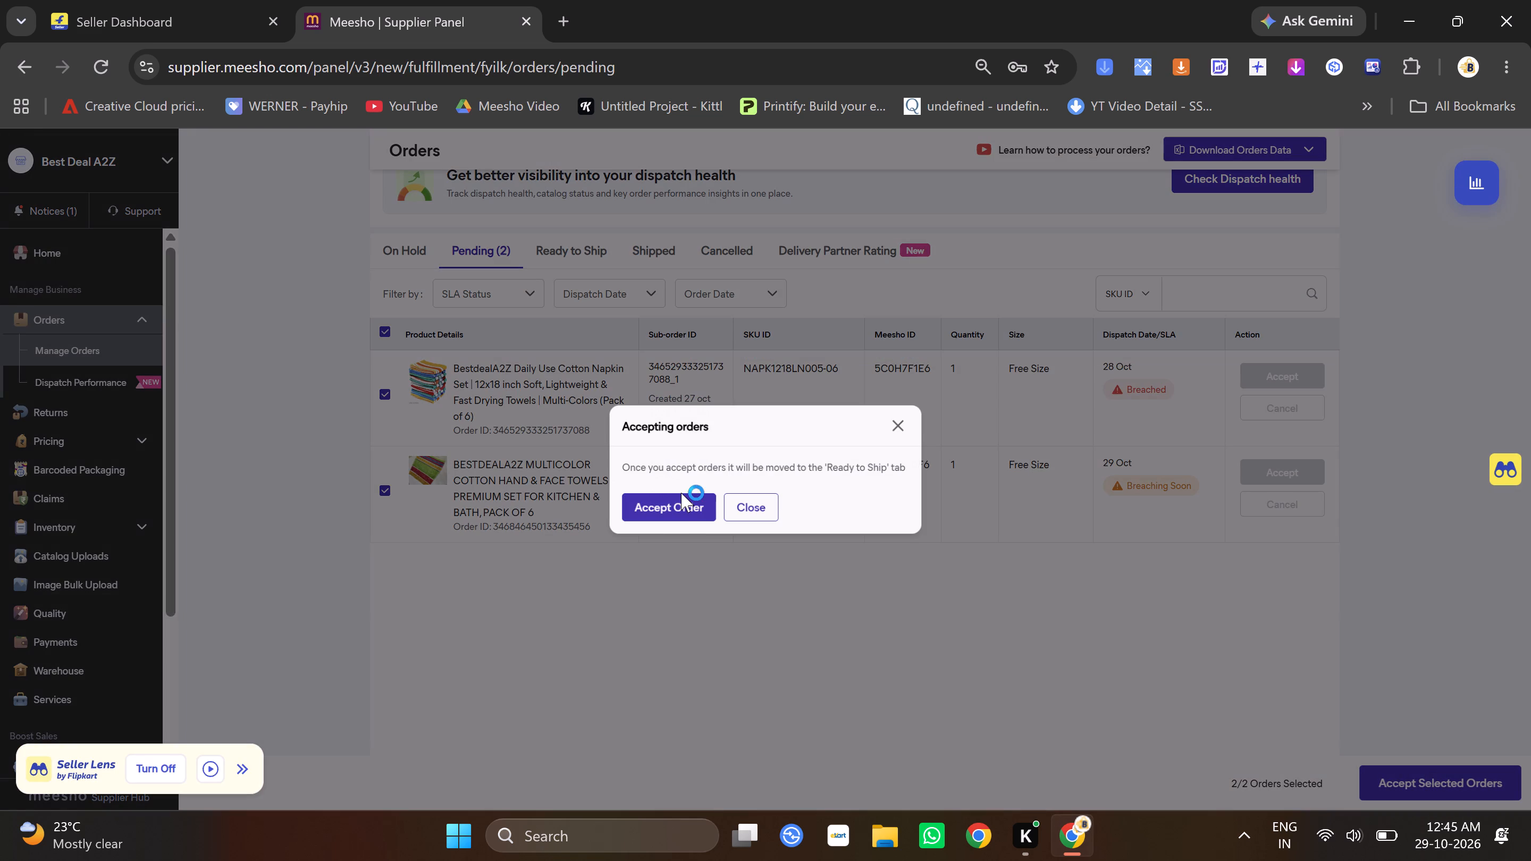
{"action": "left_click", "coordinate": [670, 513]}
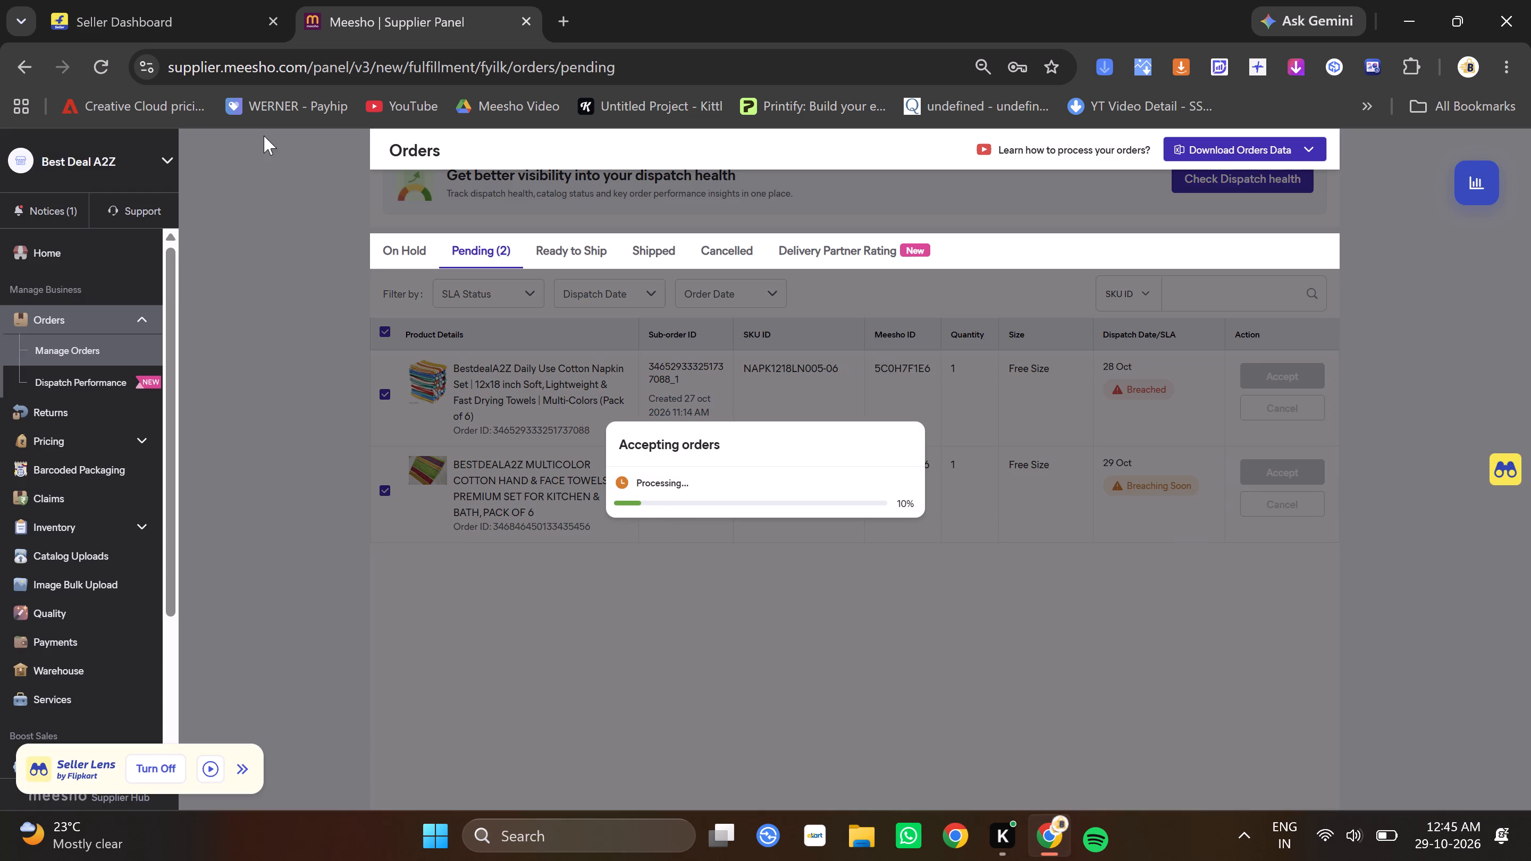
Dismiss the order acceptance dialog and reload the page to refresh the pending orders list.
{"action": "left_click", "coordinate": [92, 70]}
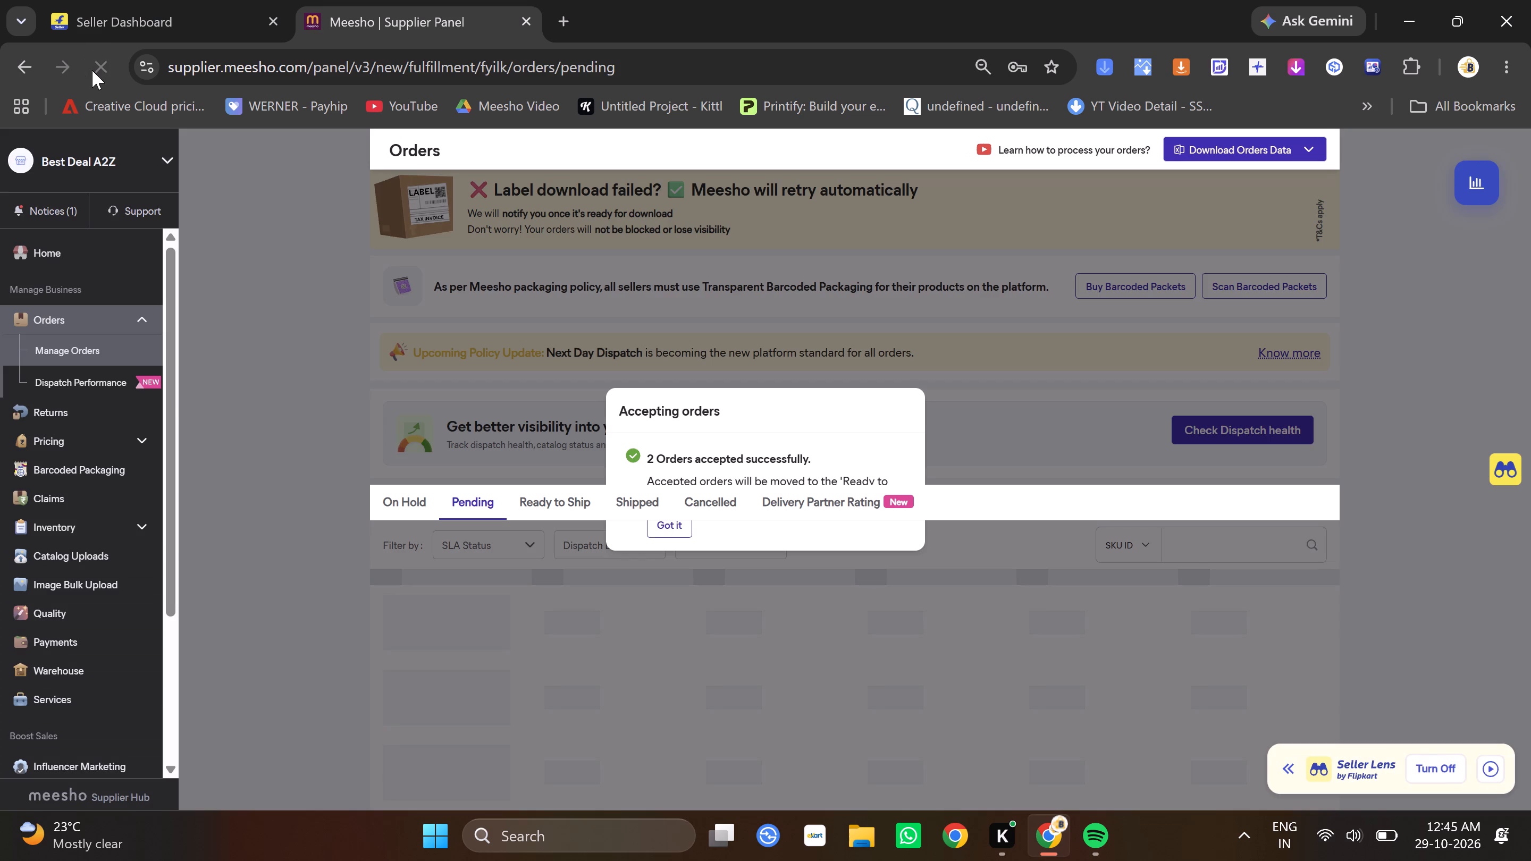
{"action": "left_click", "coordinate": [680, 537]}
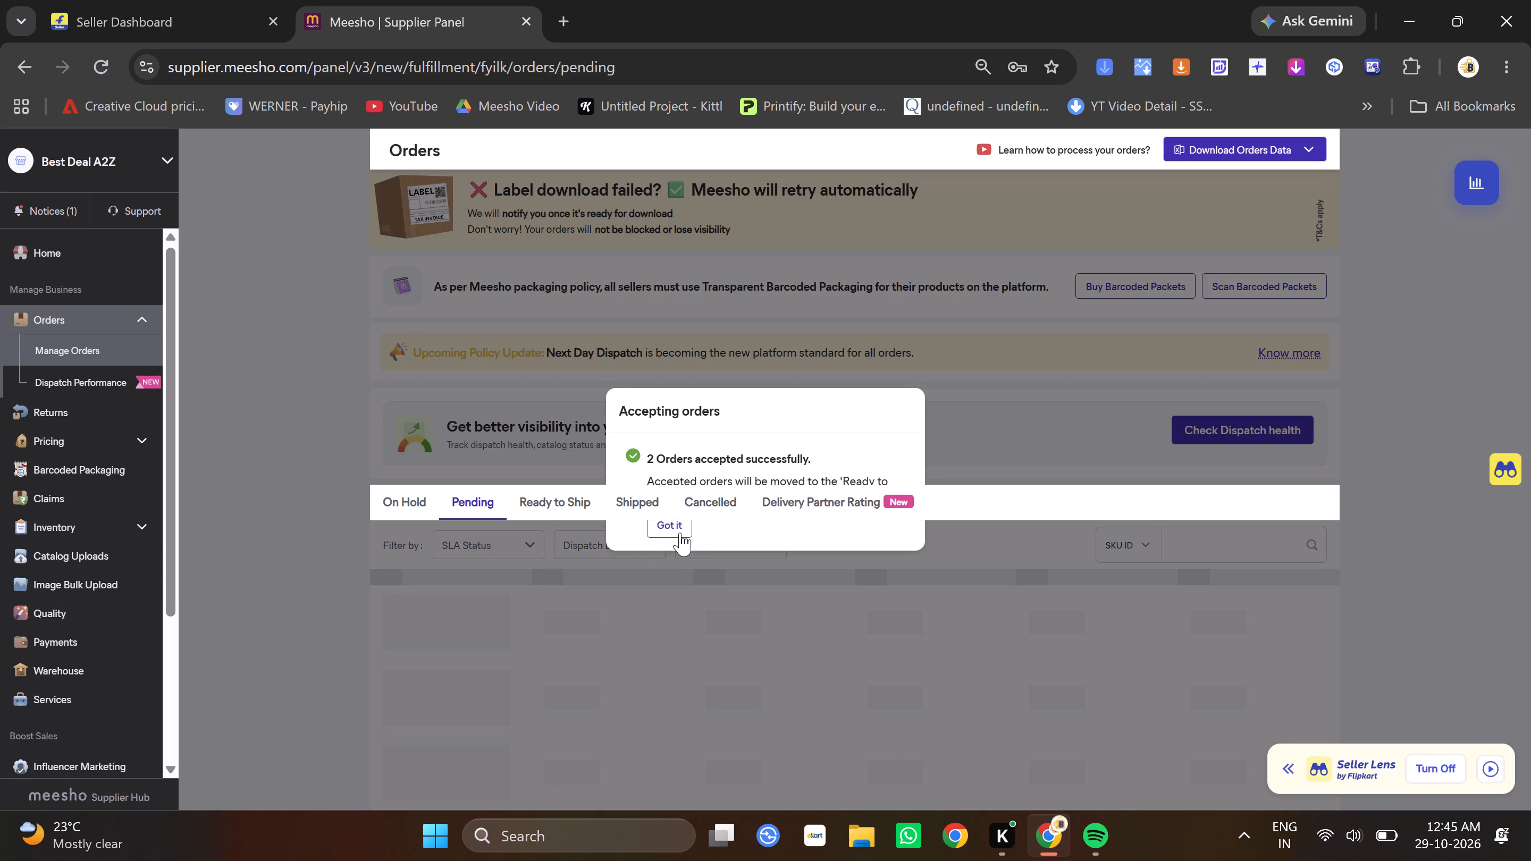
{"action": "left_click", "coordinate": [680, 533]}
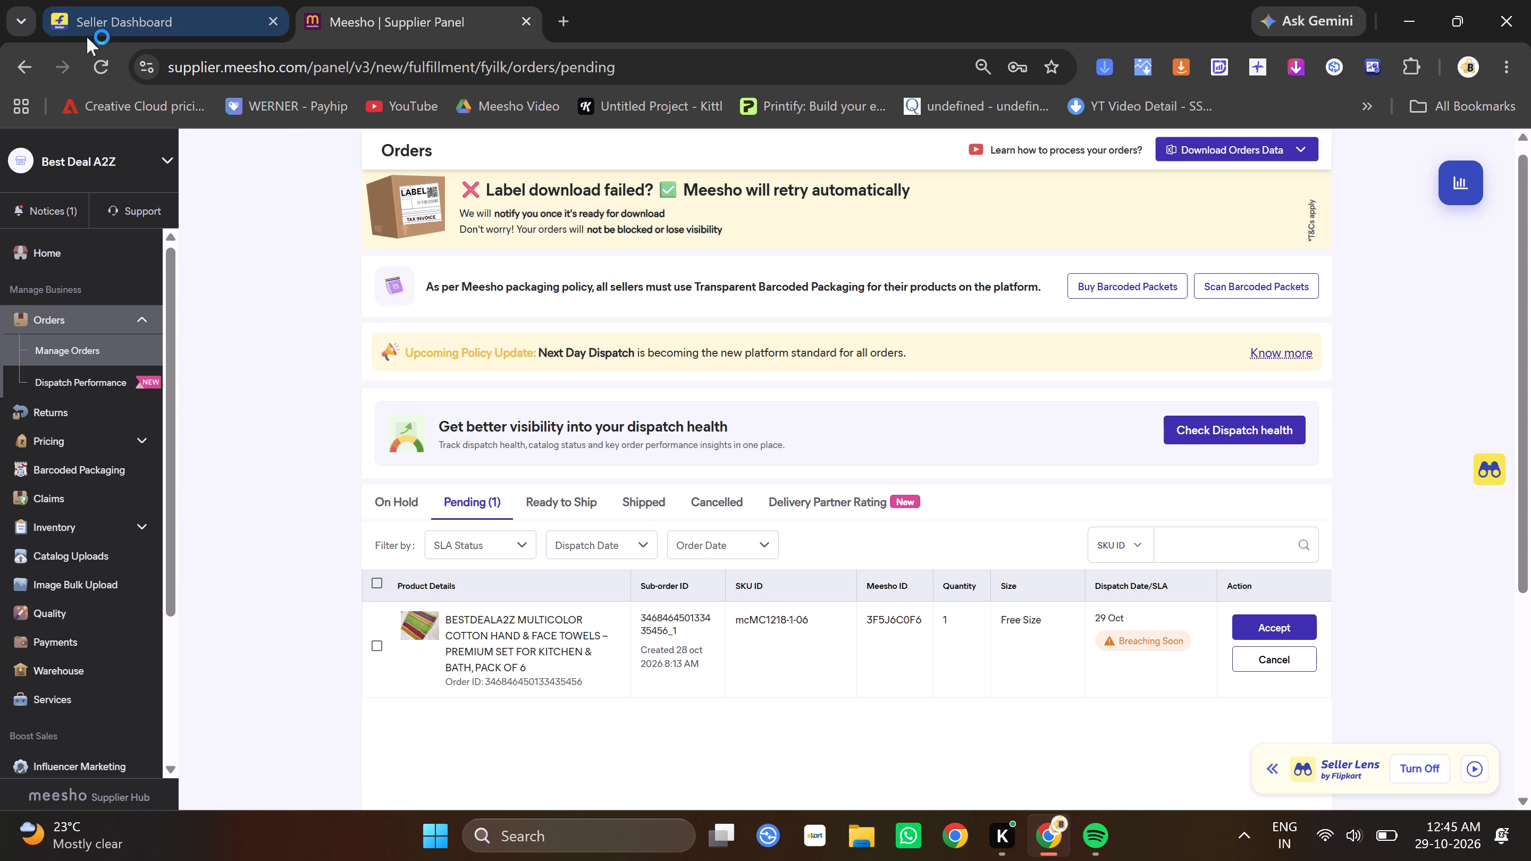
{"action": "left_click", "coordinate": [98, 67]}
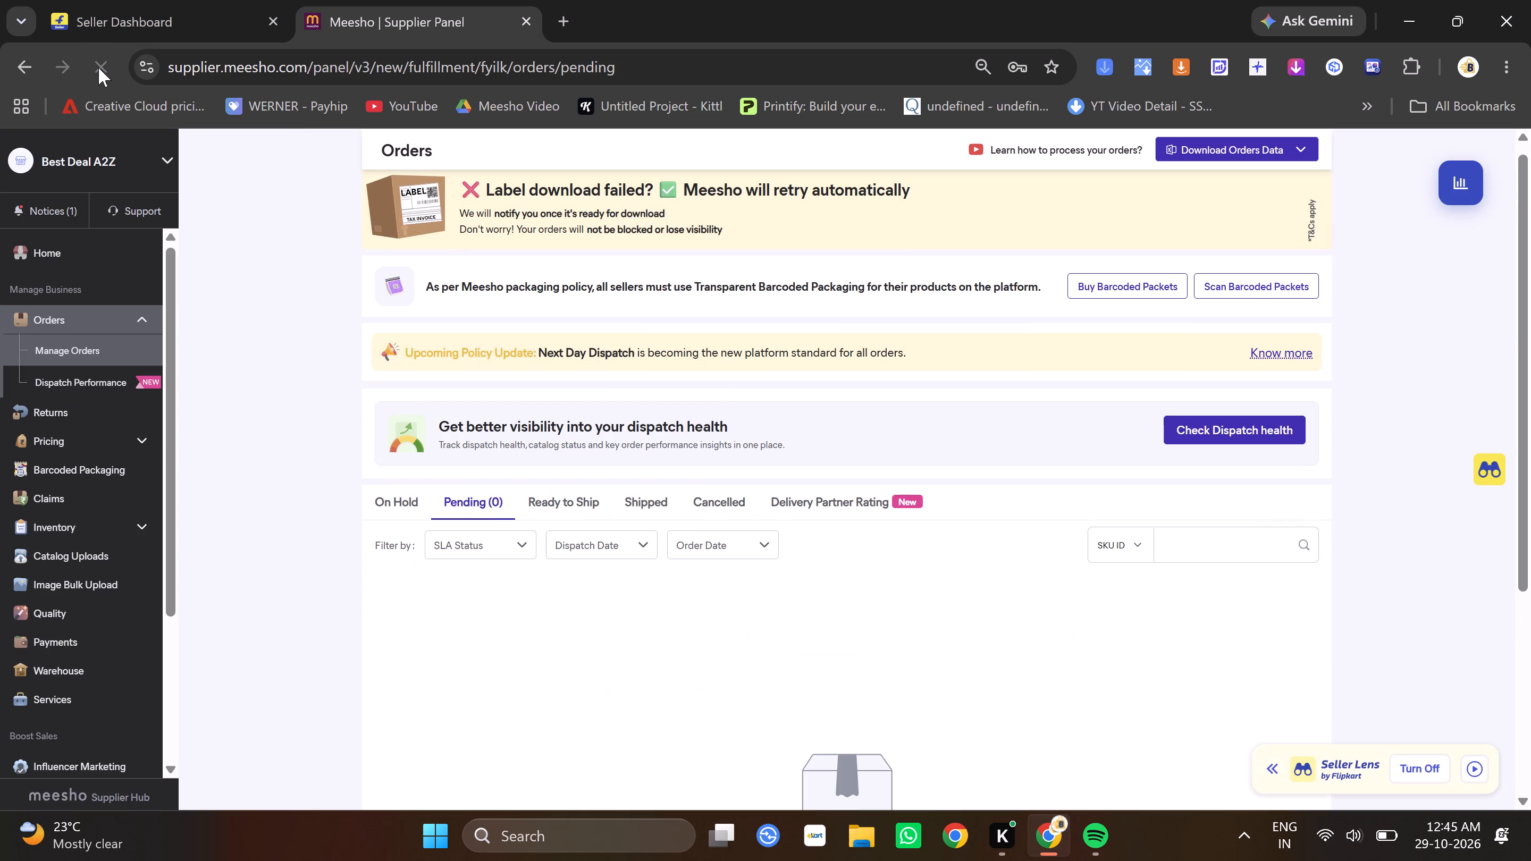
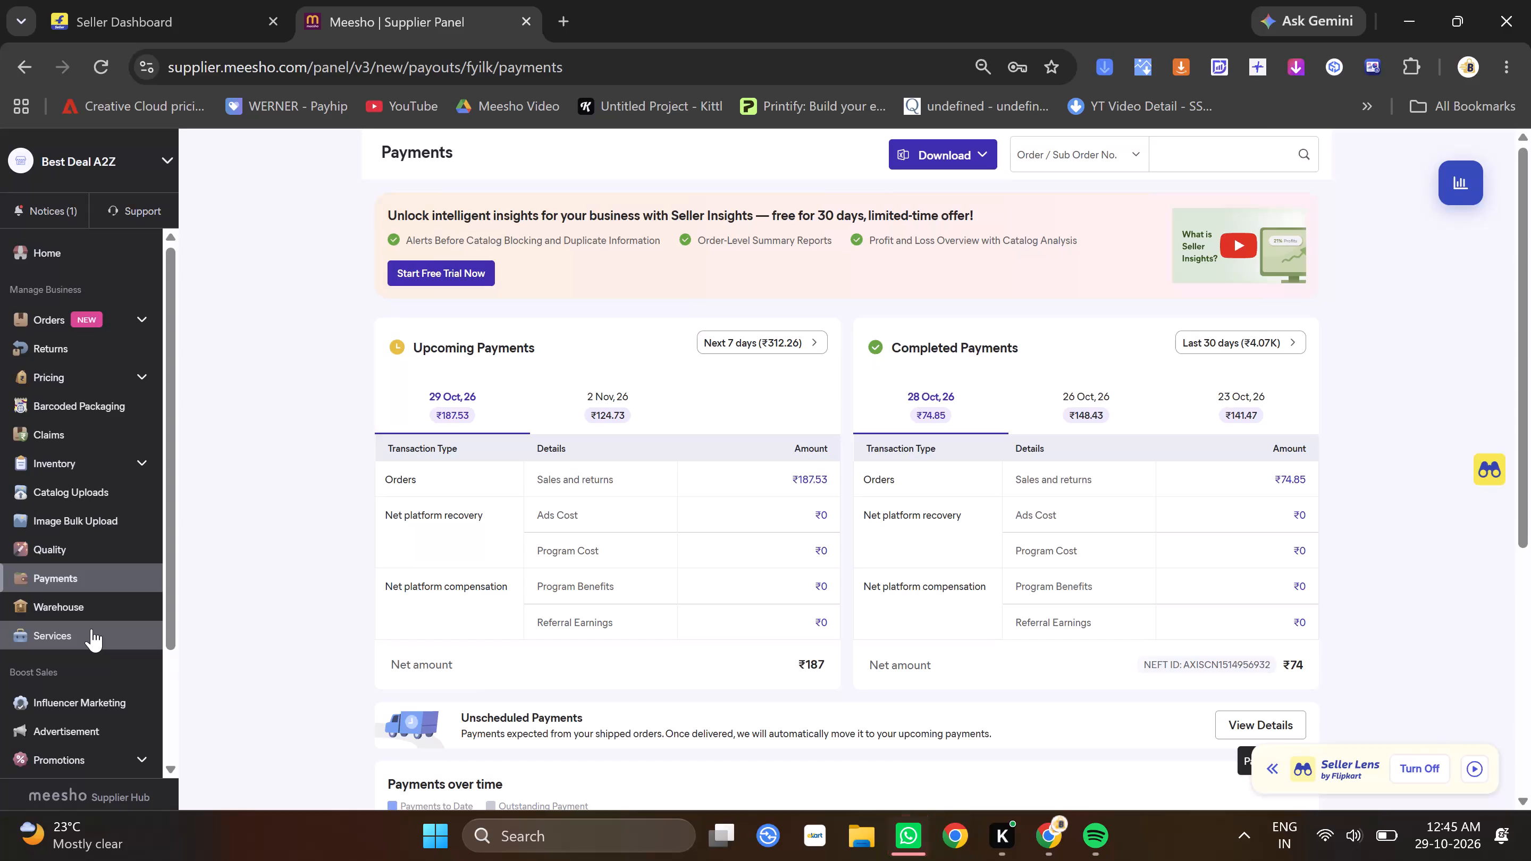
From the next 7 days' payments, open the unscheduled payments and view the order details of the kitchen towels order.
{"action": "left_click", "coordinate": [797, 347]}
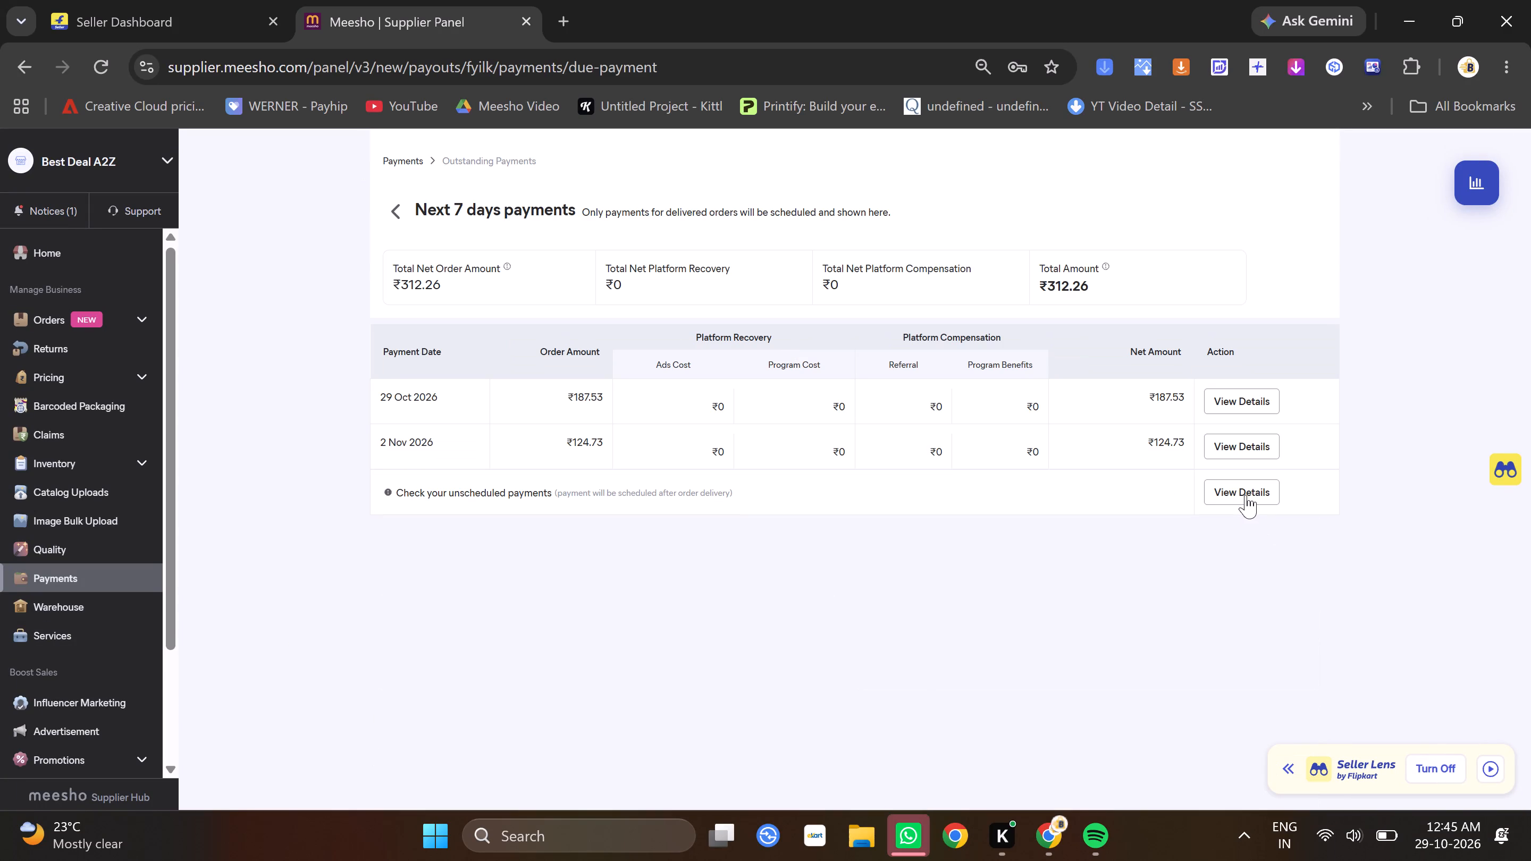
{"action": "left_click", "coordinate": [1245, 494]}
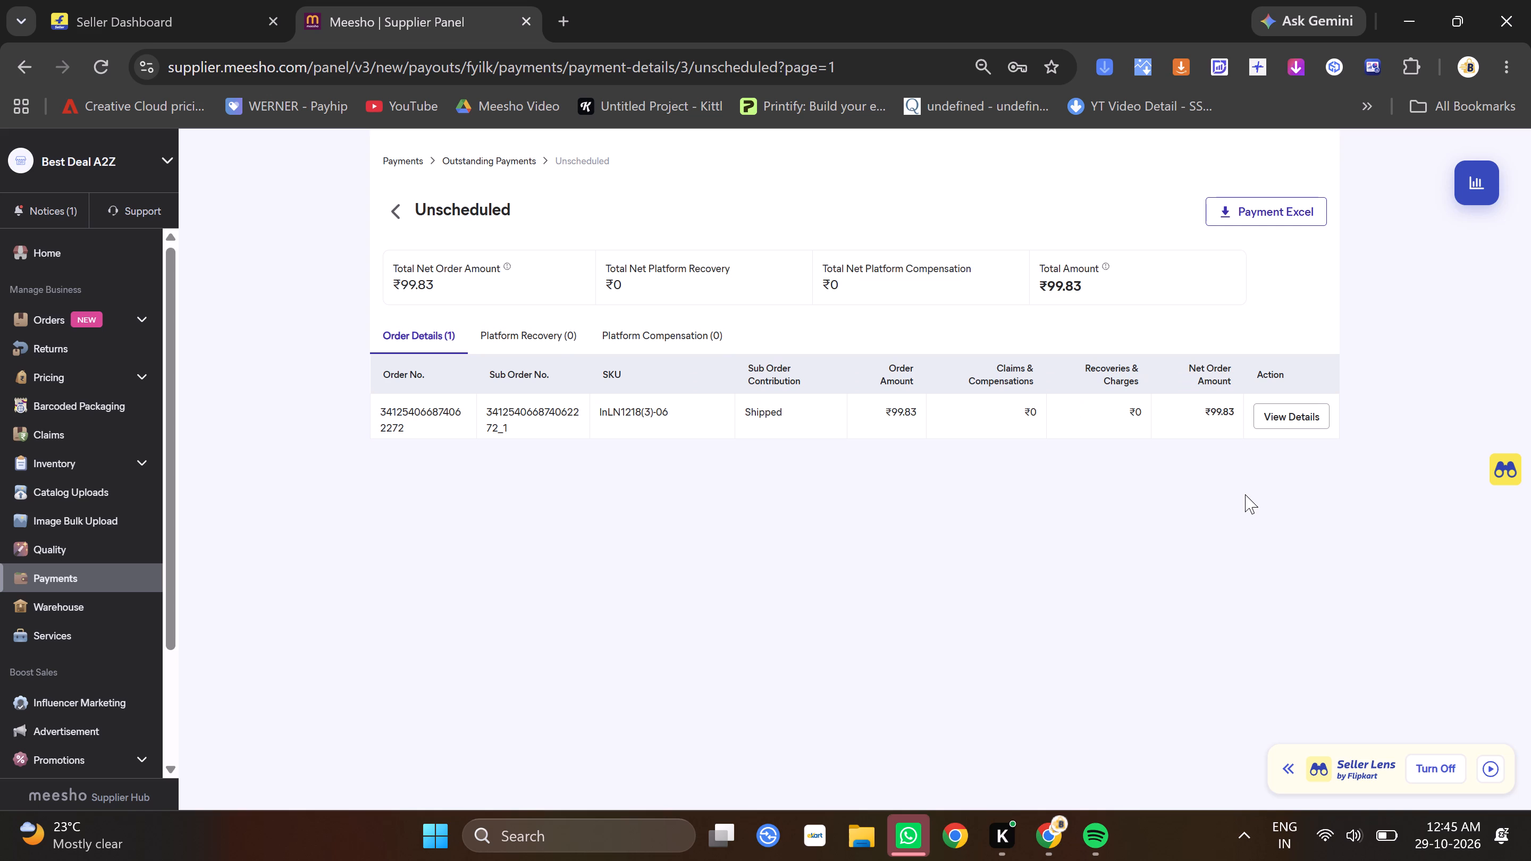
{"action": "left_click", "coordinate": [1296, 410]}
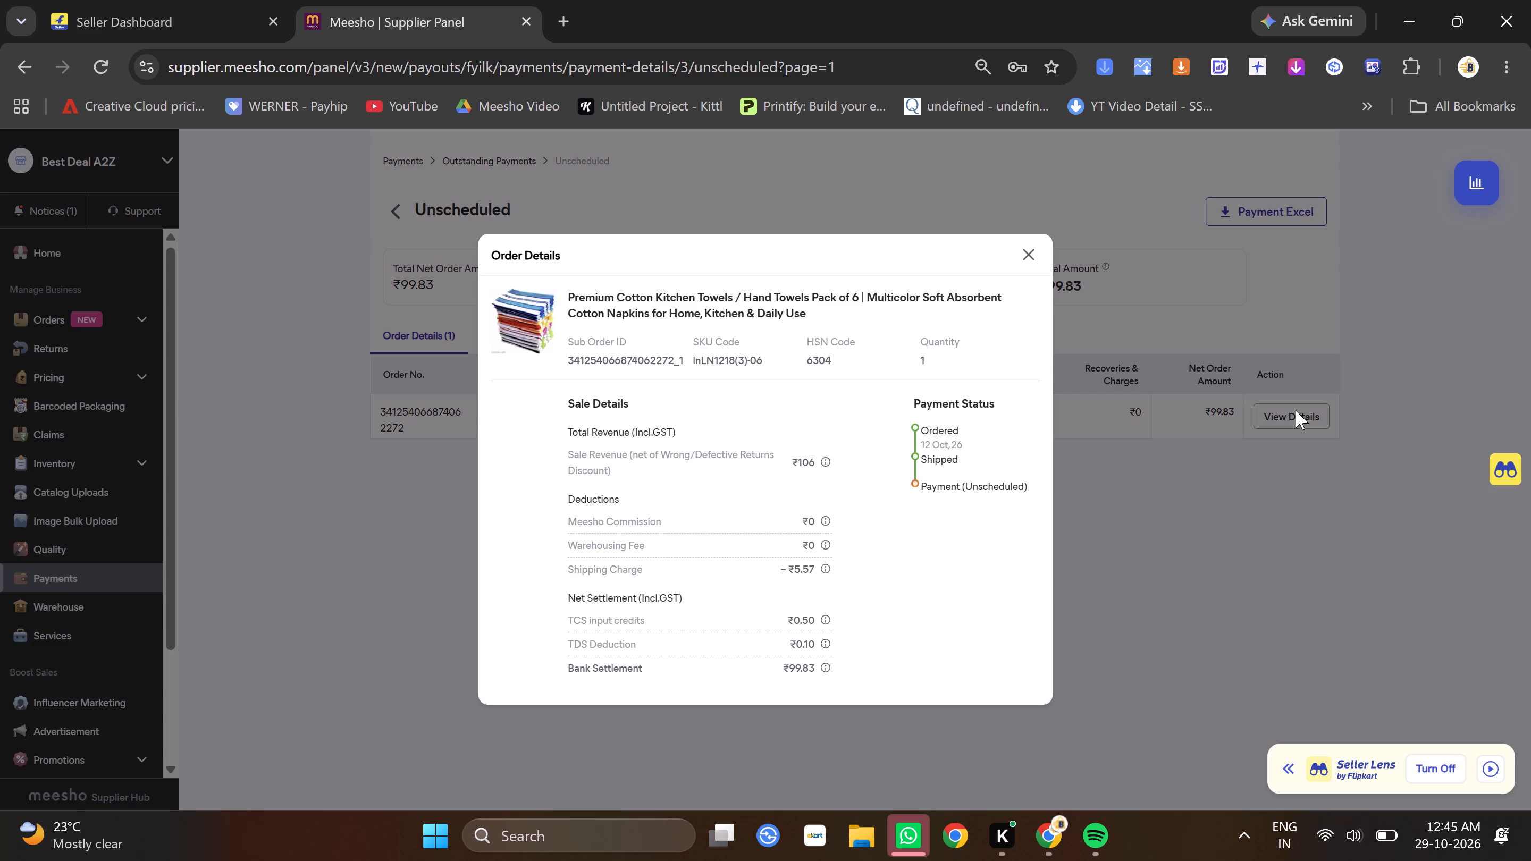
Close the unscheduled order's details and return to the outstanding payments list.
{"action": "left_click", "coordinate": [1026, 258]}
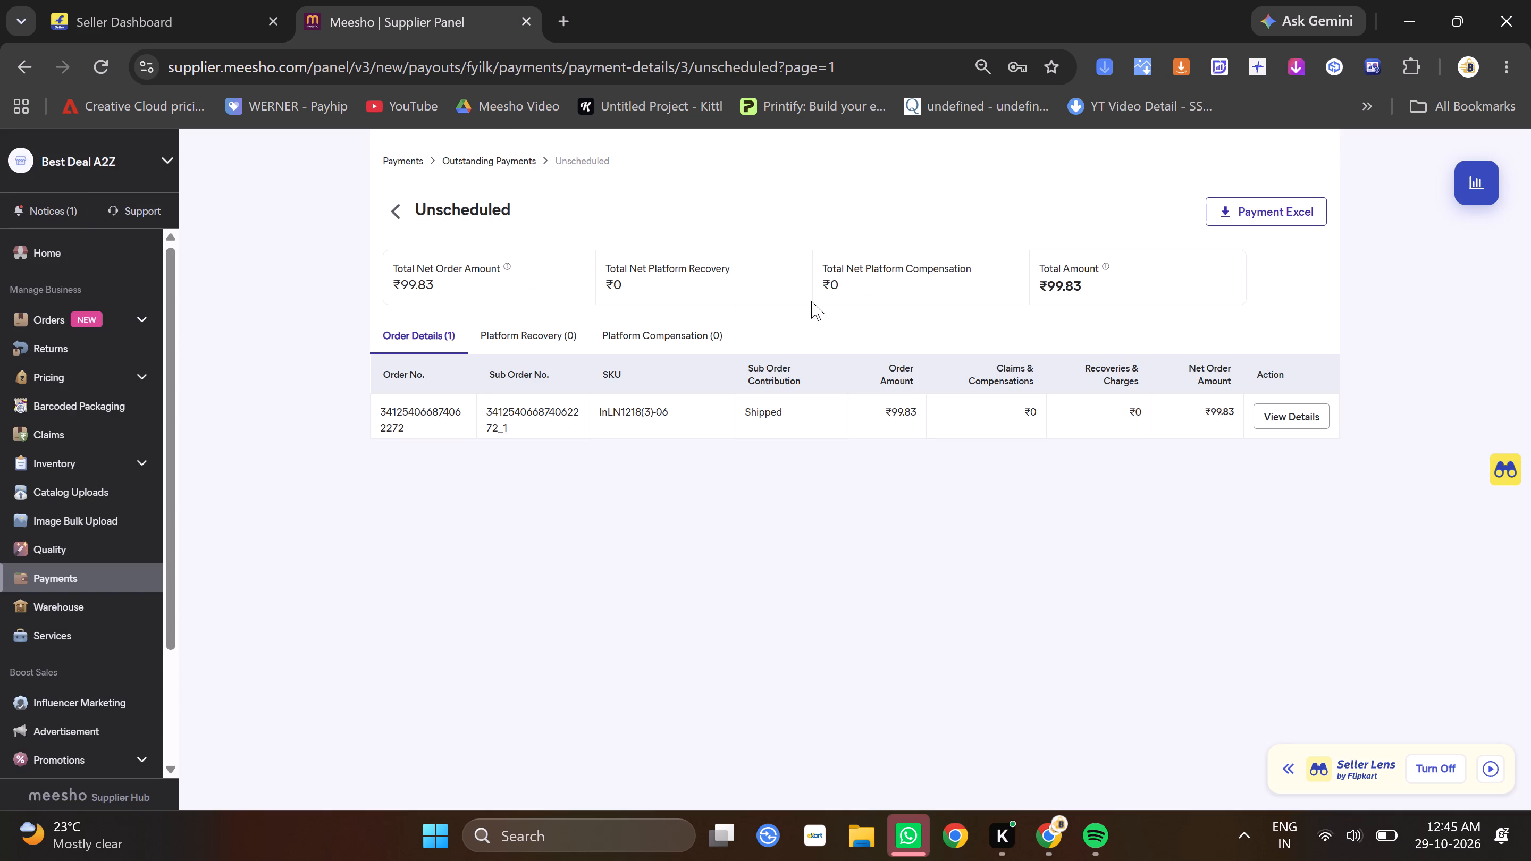
{"action": "left_click", "coordinate": [394, 216]}
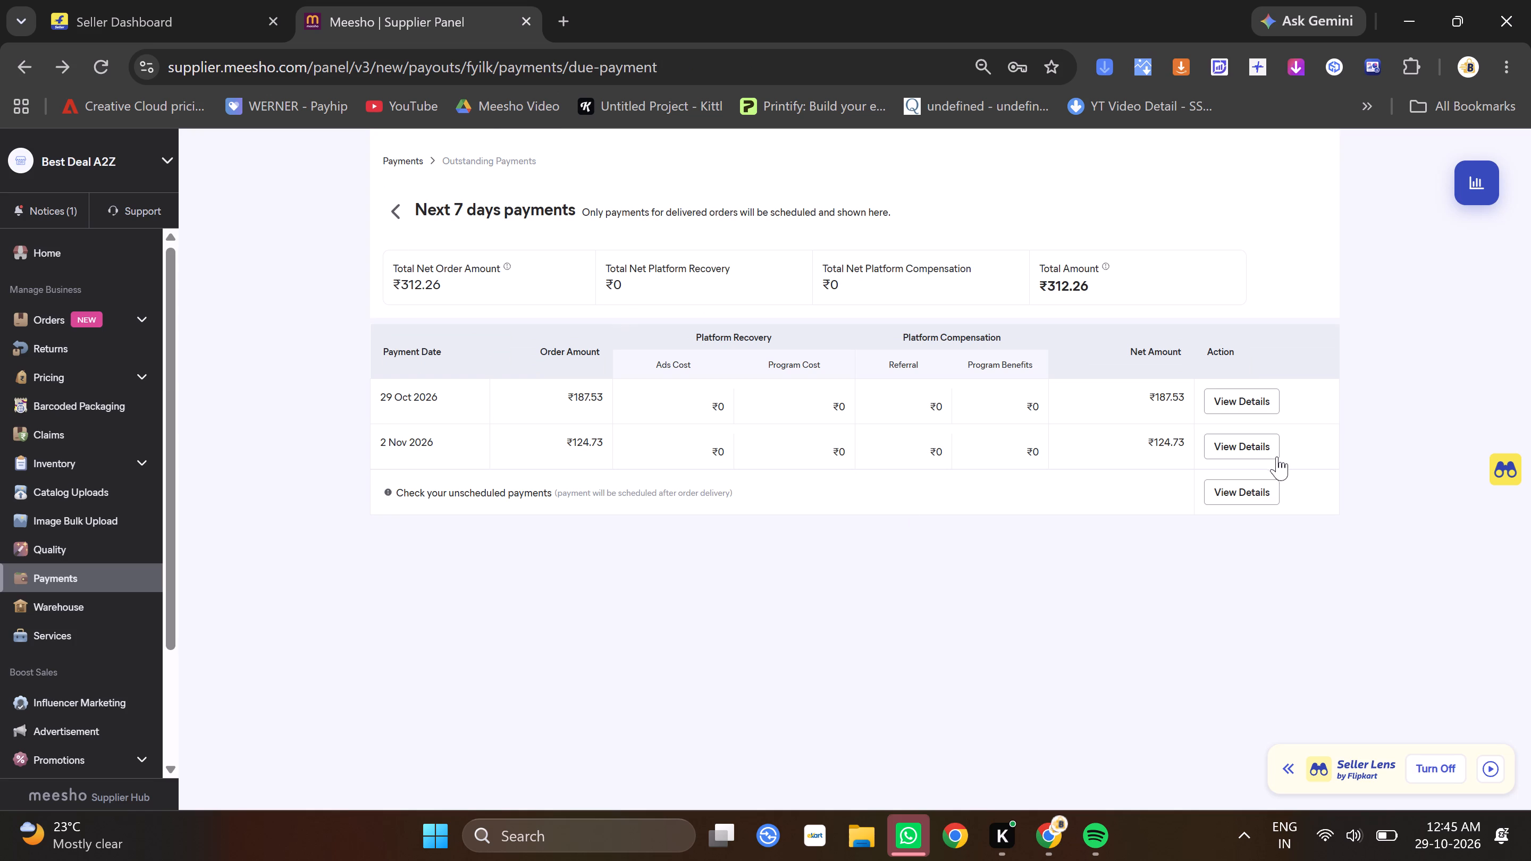
Check the order list of the 2 Nov 2026 payment and return to the outstanding payments.
{"action": "left_click", "coordinate": [1241, 445]}
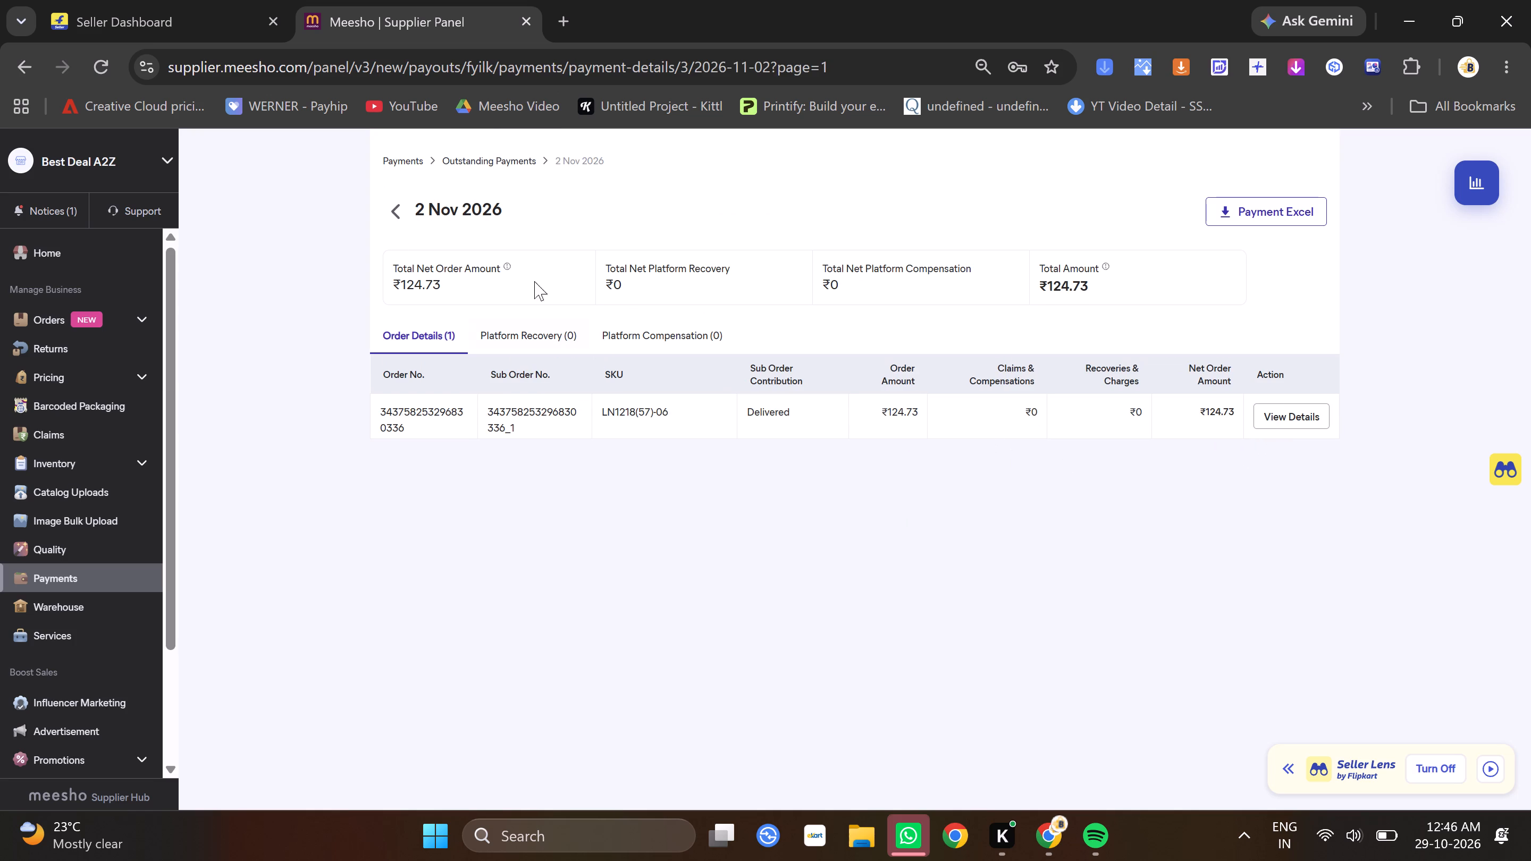
{"action": "left_click", "coordinate": [391, 210]}
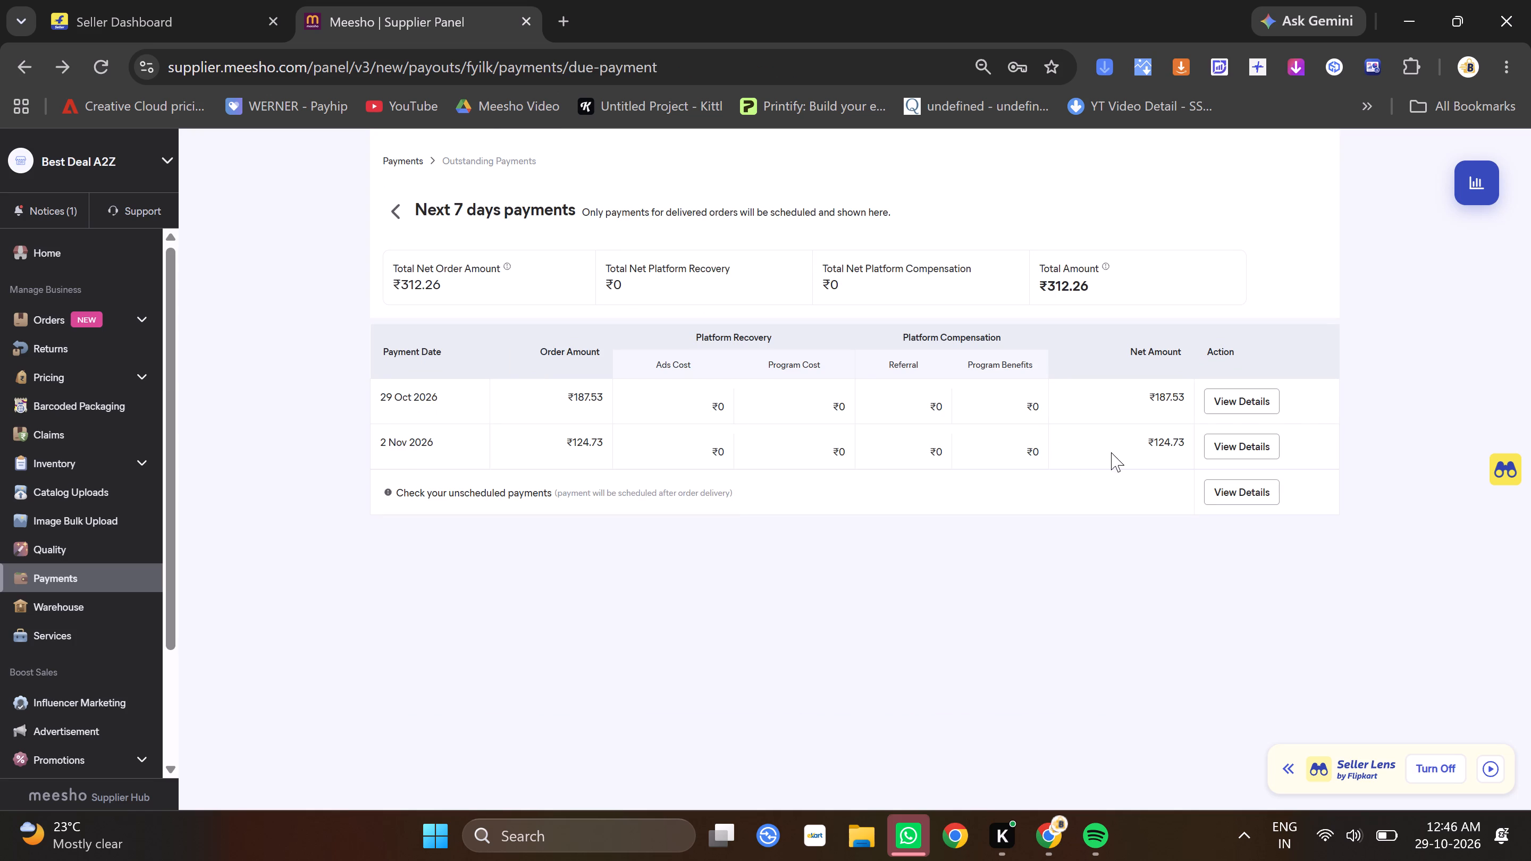
Review the 29 Oct 2026 payment, examining the sale and settlement details of both its orders, and return to the outstanding payments.
{"action": "left_click", "coordinate": [1247, 402]}
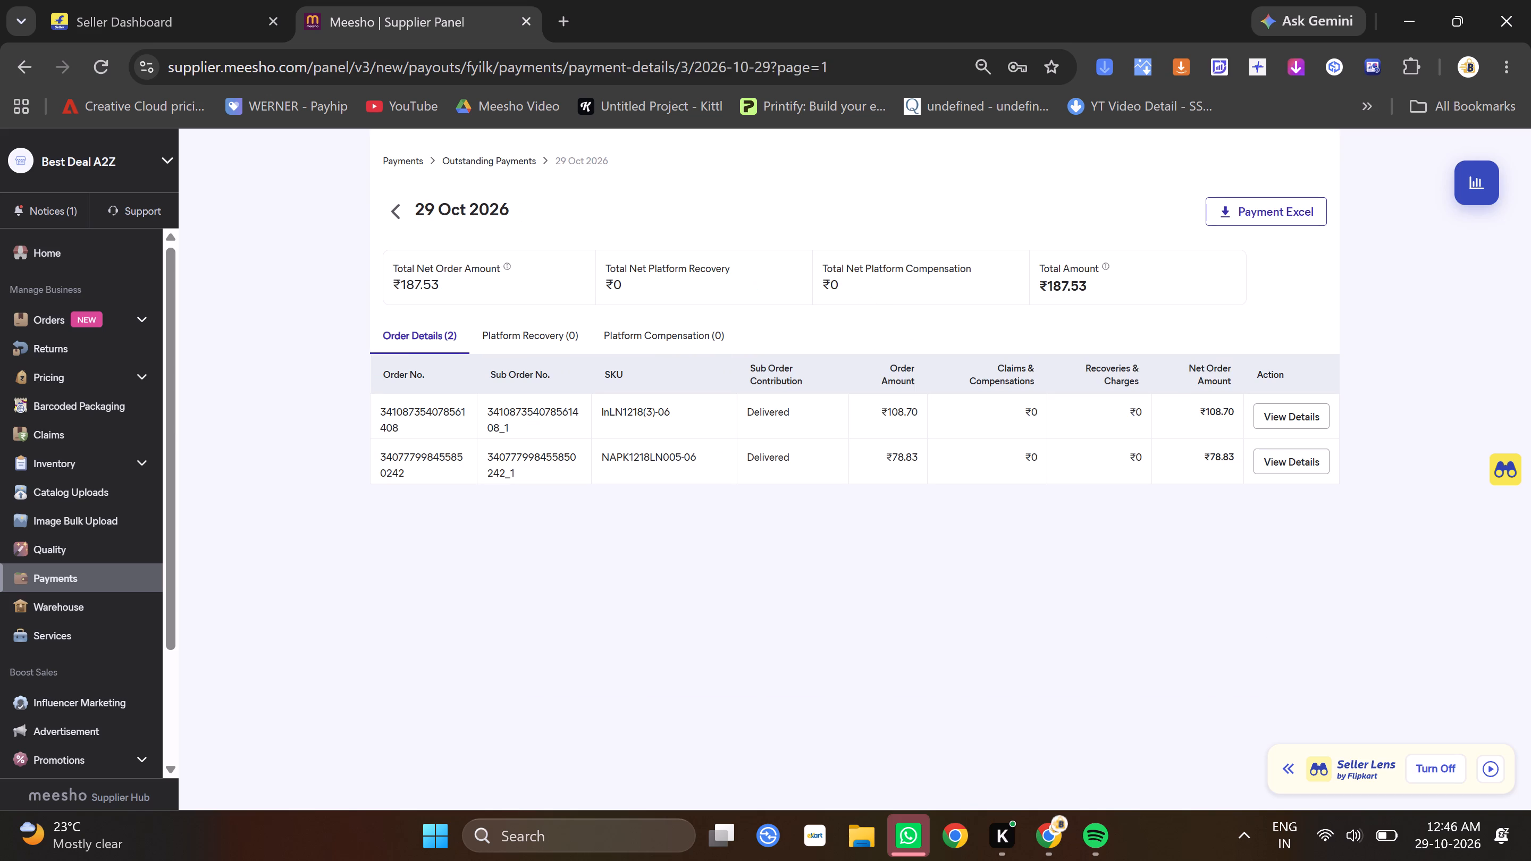
{"action": "left_click", "coordinate": [400, 209]}
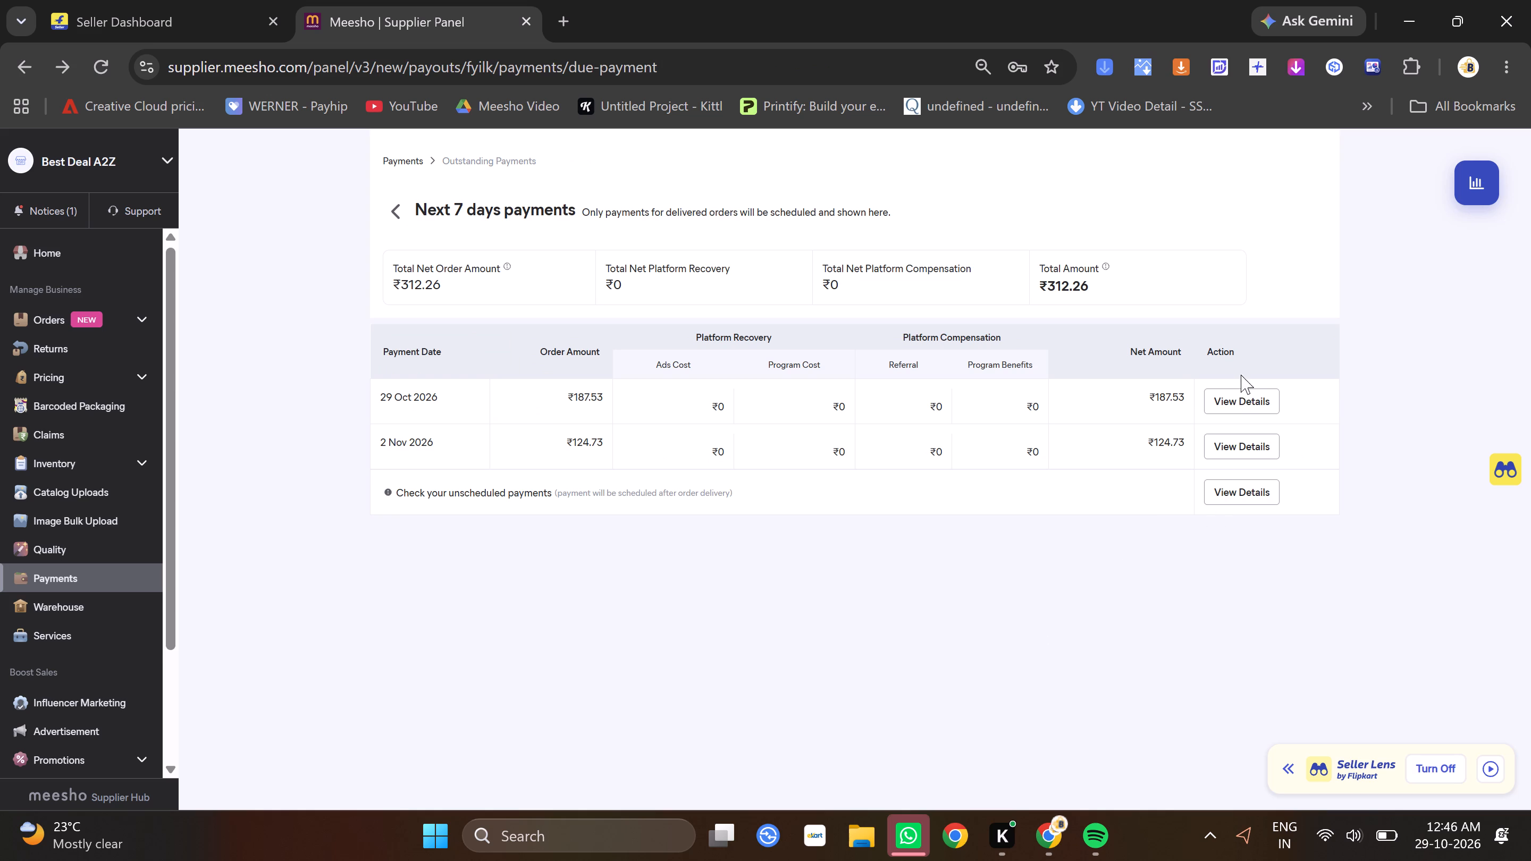
{"action": "left_click", "coordinate": [1240, 394]}
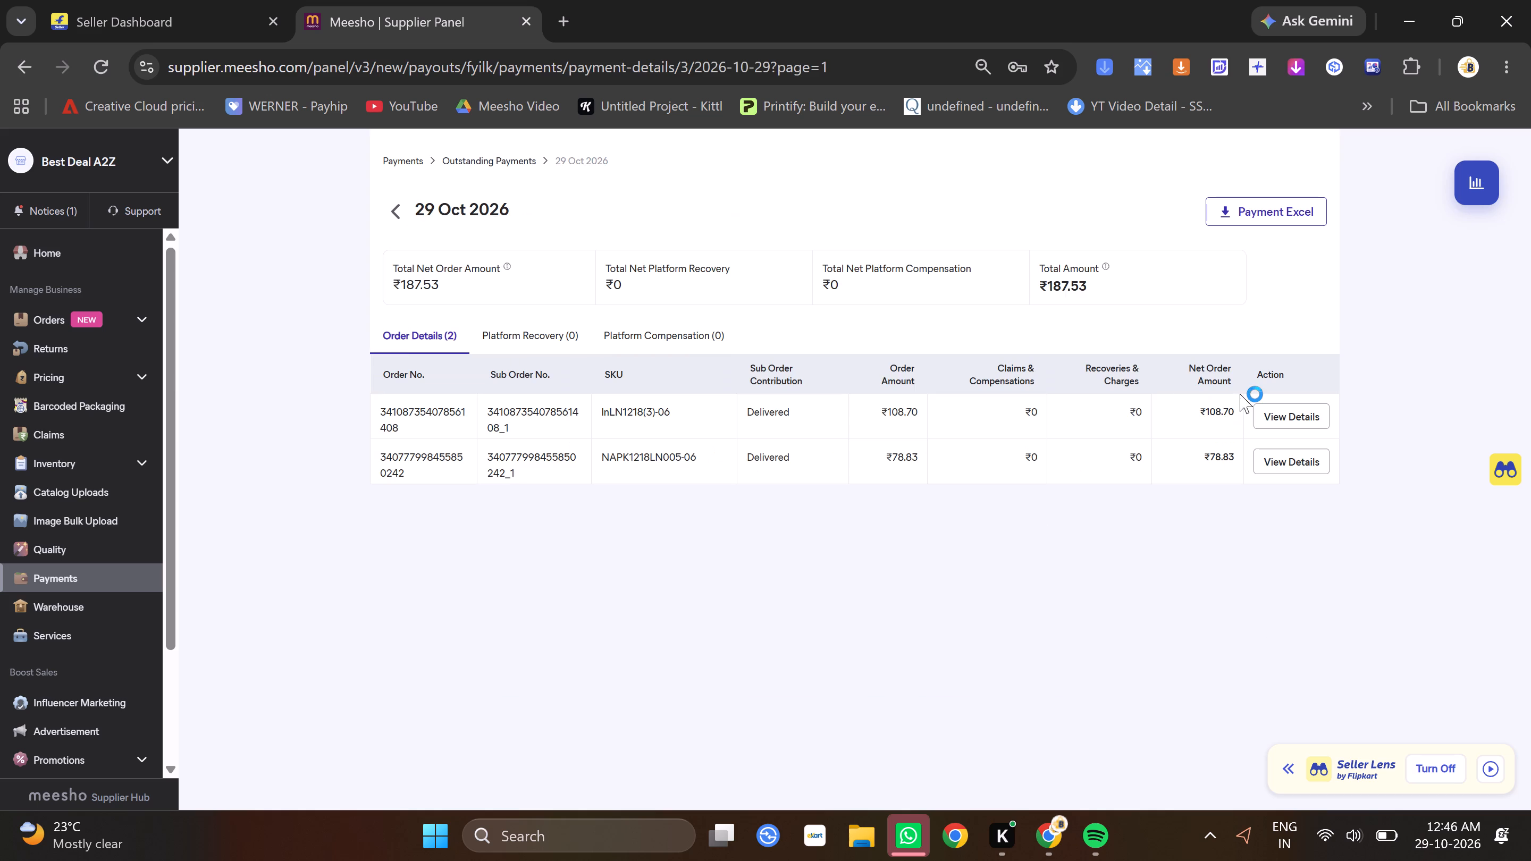
{"action": "left_click", "coordinate": [1288, 416]}
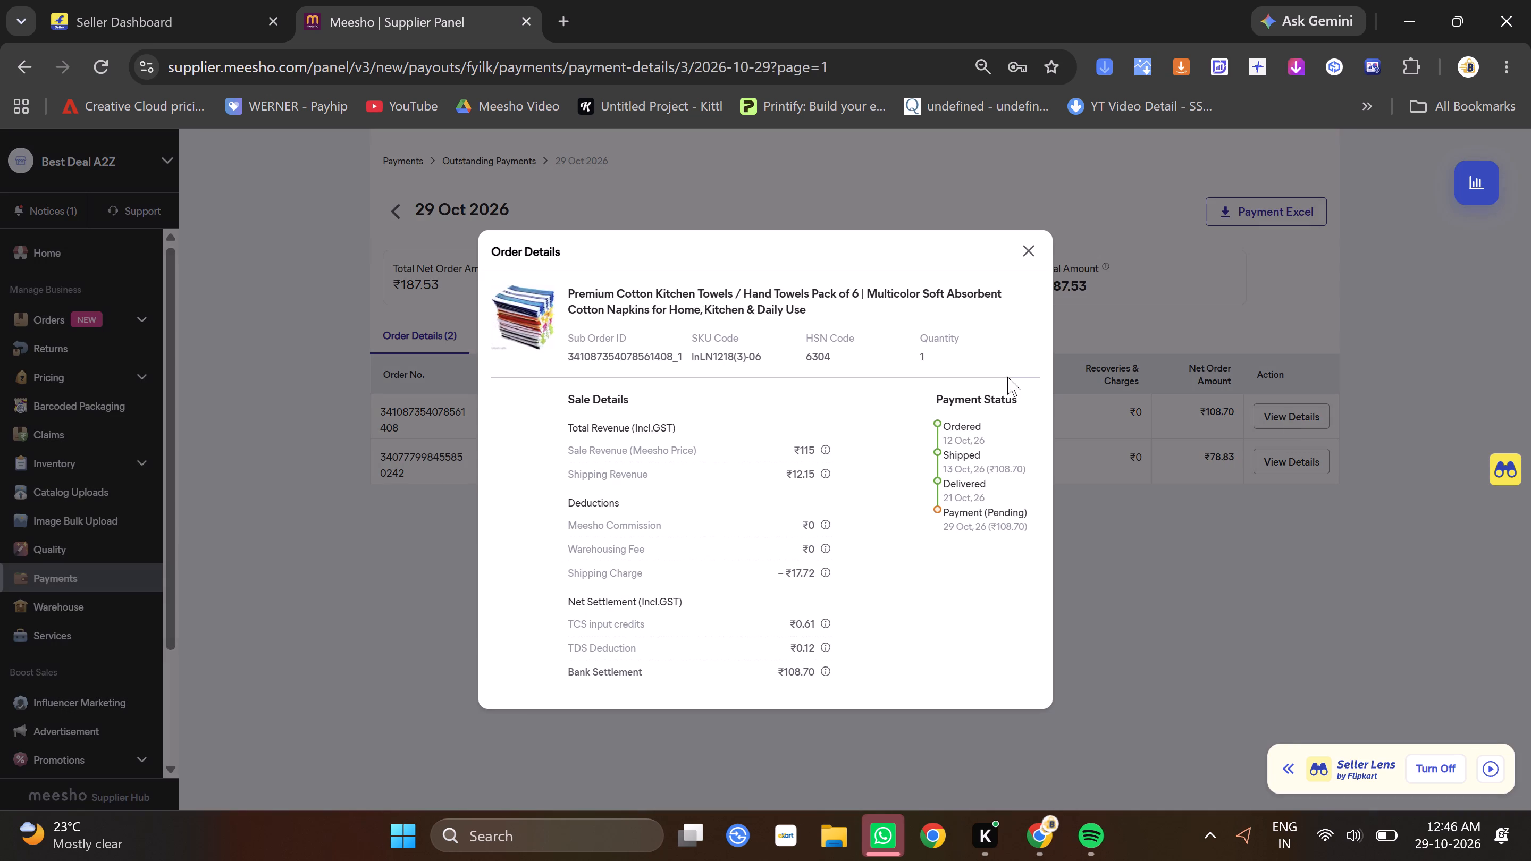
{"action": "left_click", "coordinate": [1025, 255]}
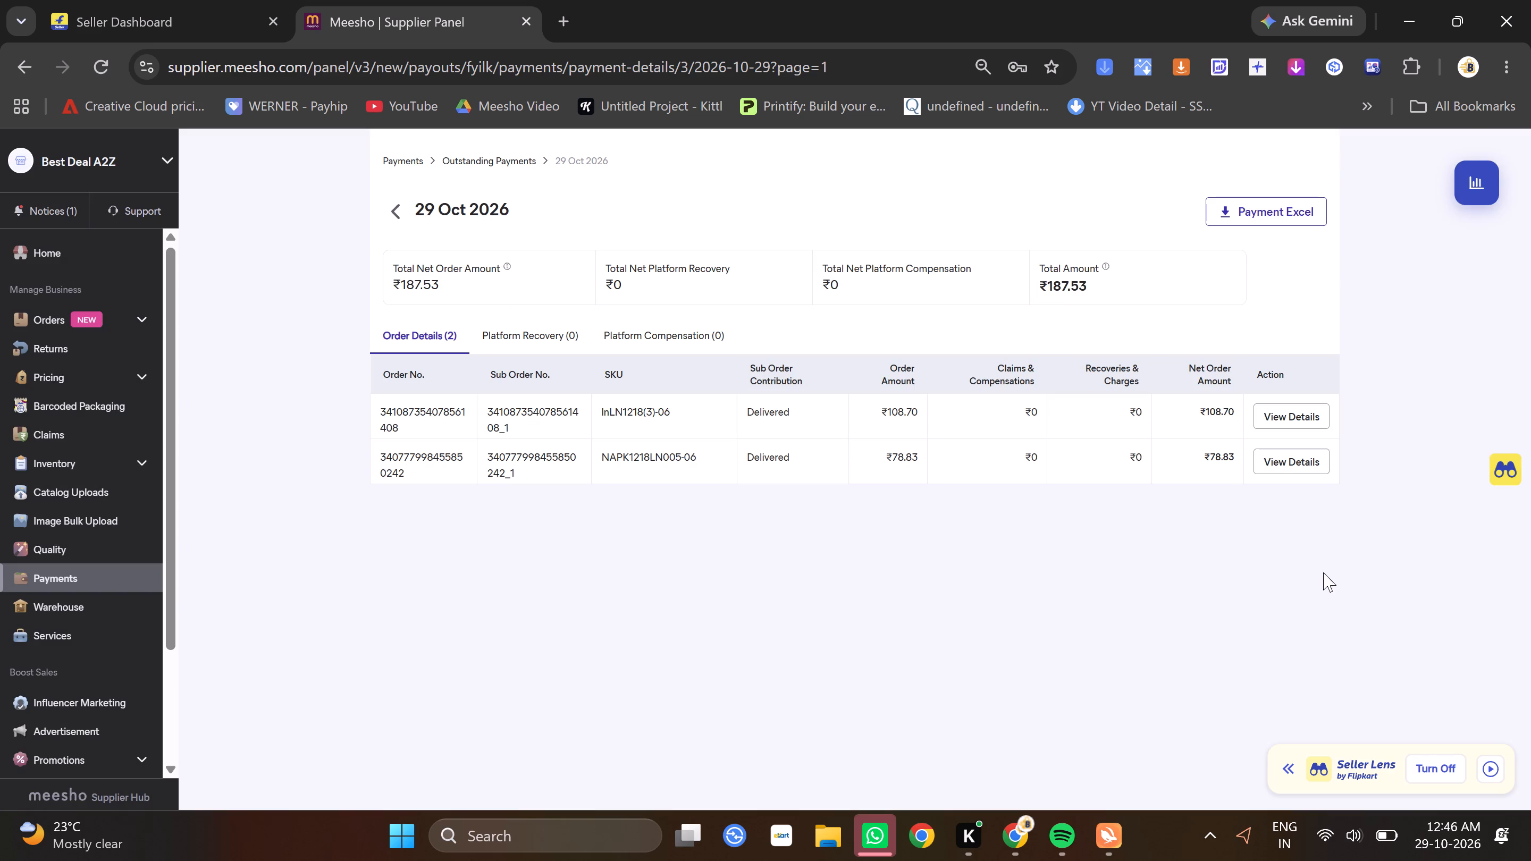
{"action": "left_click", "coordinate": [1274, 460]}
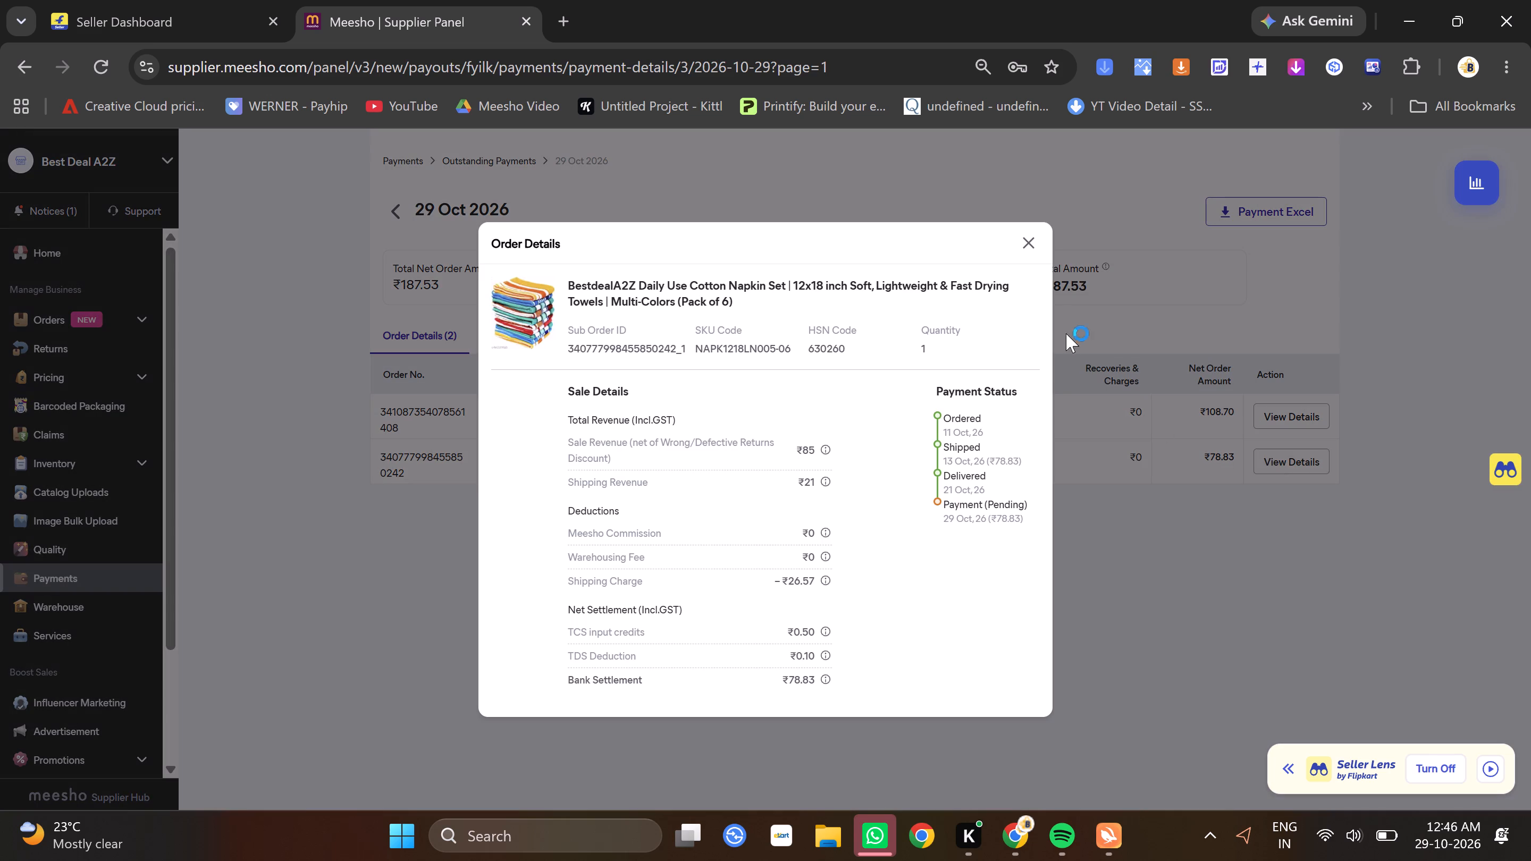
{"action": "left_click", "coordinate": [1023, 243]}
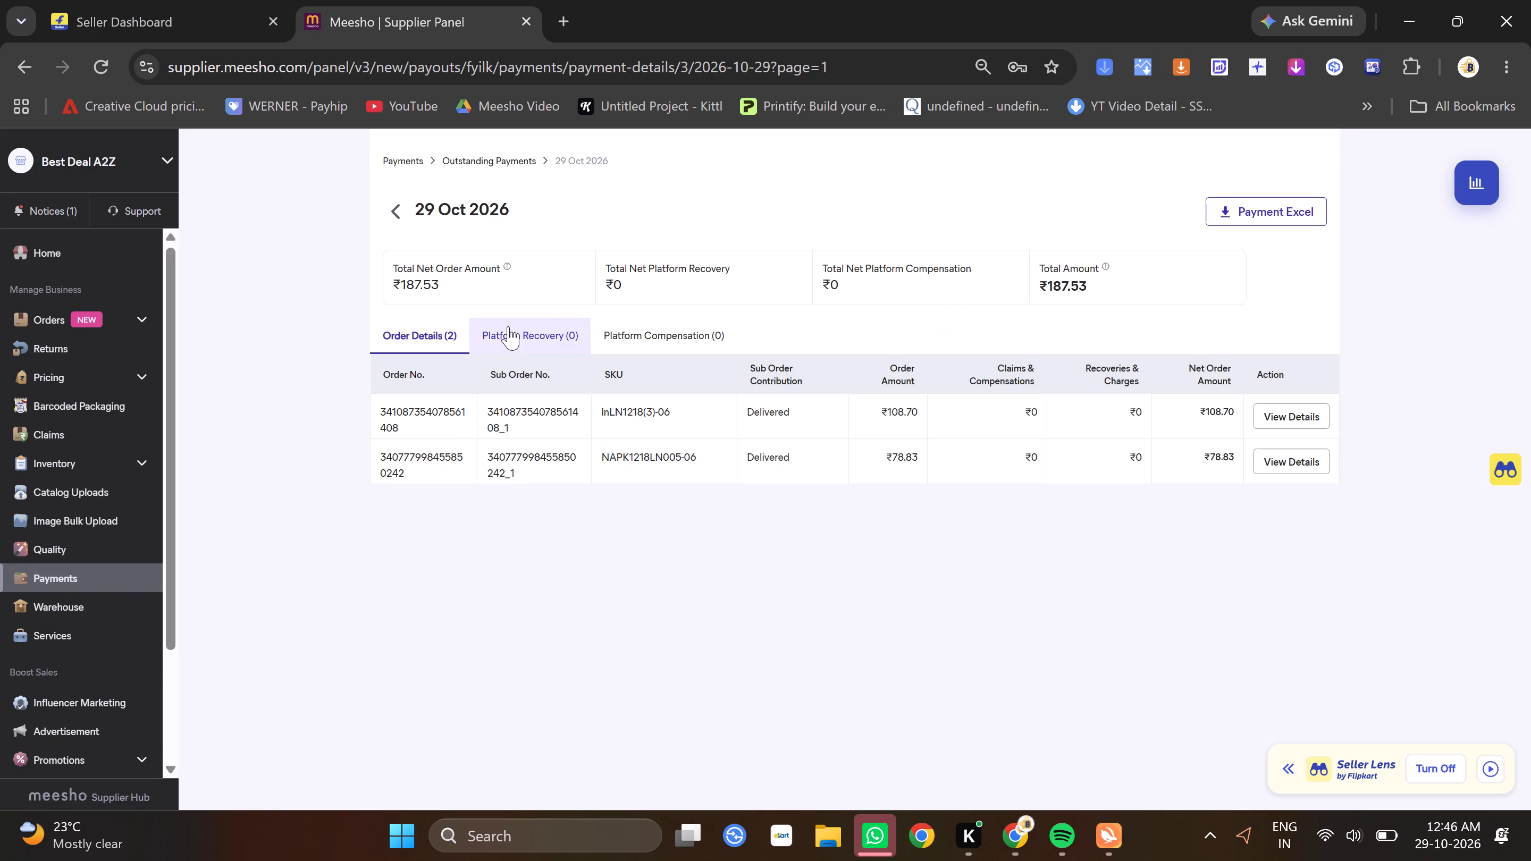
{"action": "left_click", "coordinate": [399, 224]}
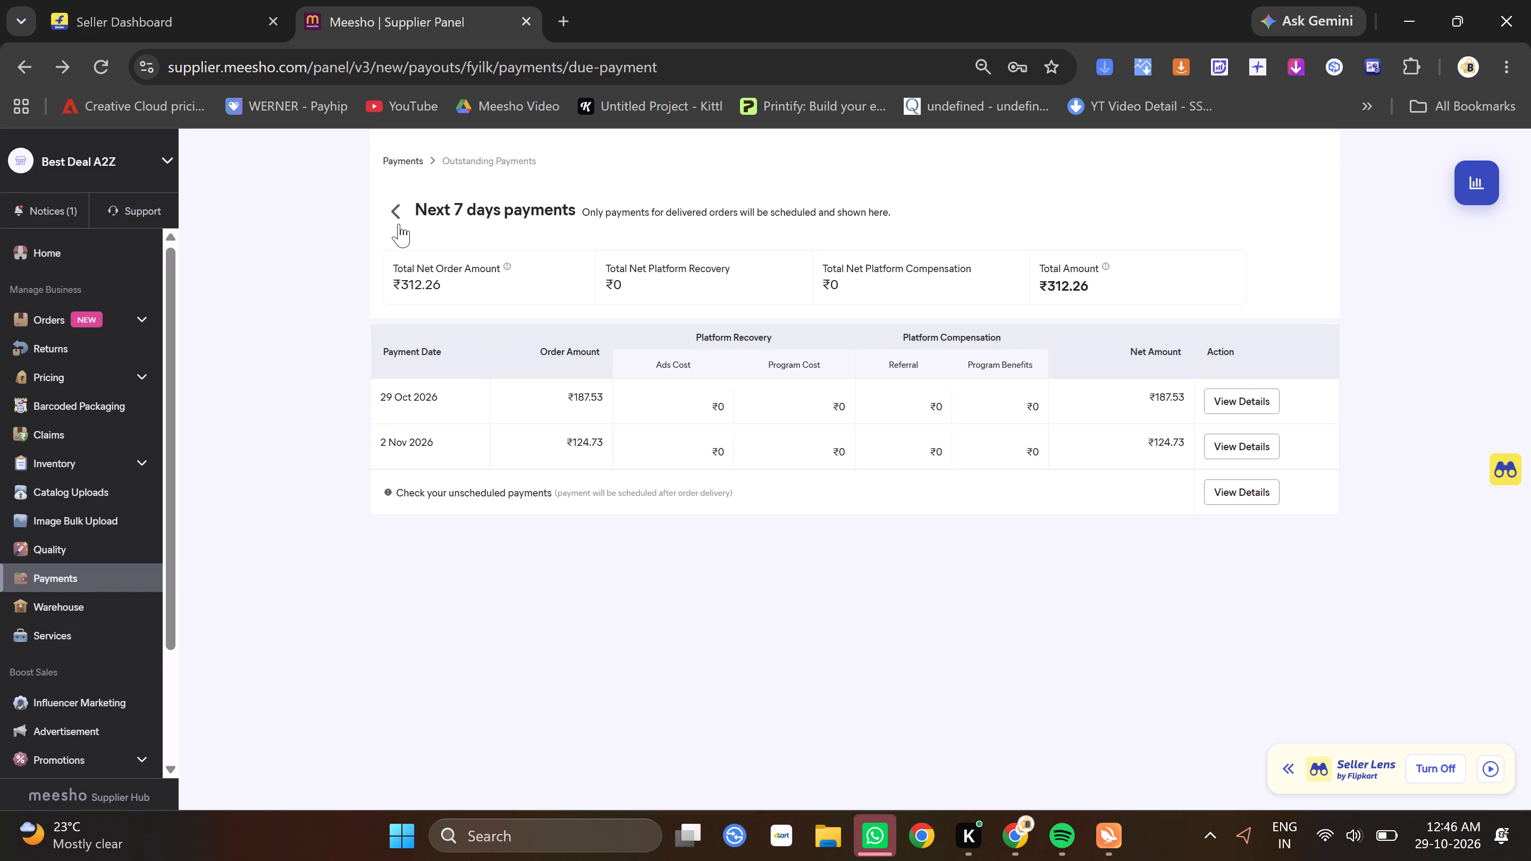
Open the Meesho order management page and check the pending orders.
{"action": "left_click", "coordinate": [69, 314]}
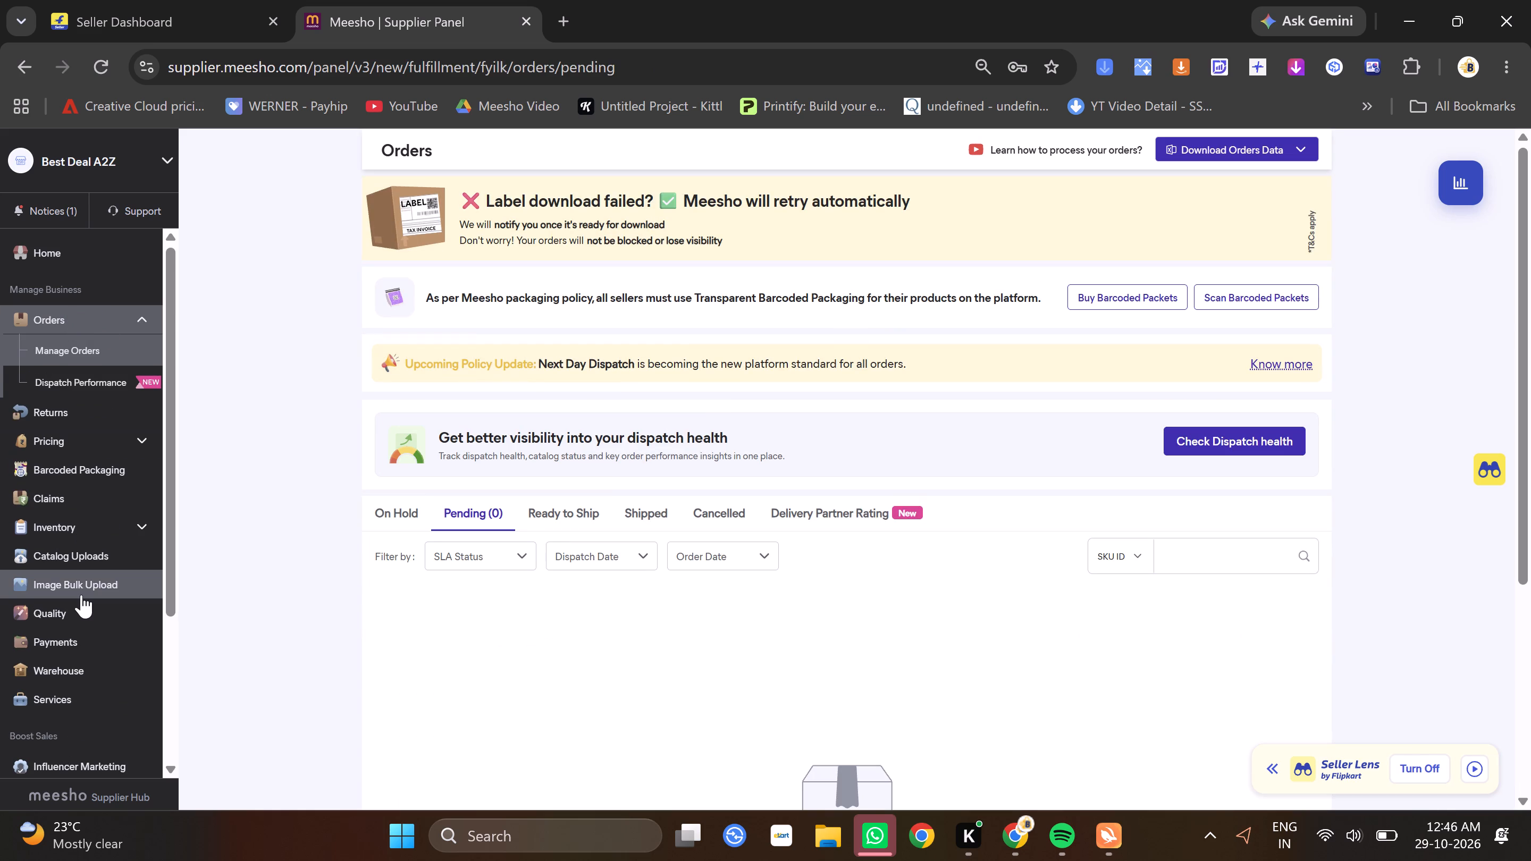
{"action": "scroll", "coordinate": [81, 595], "scroll_direction": "down", "scroll_amount": 7}
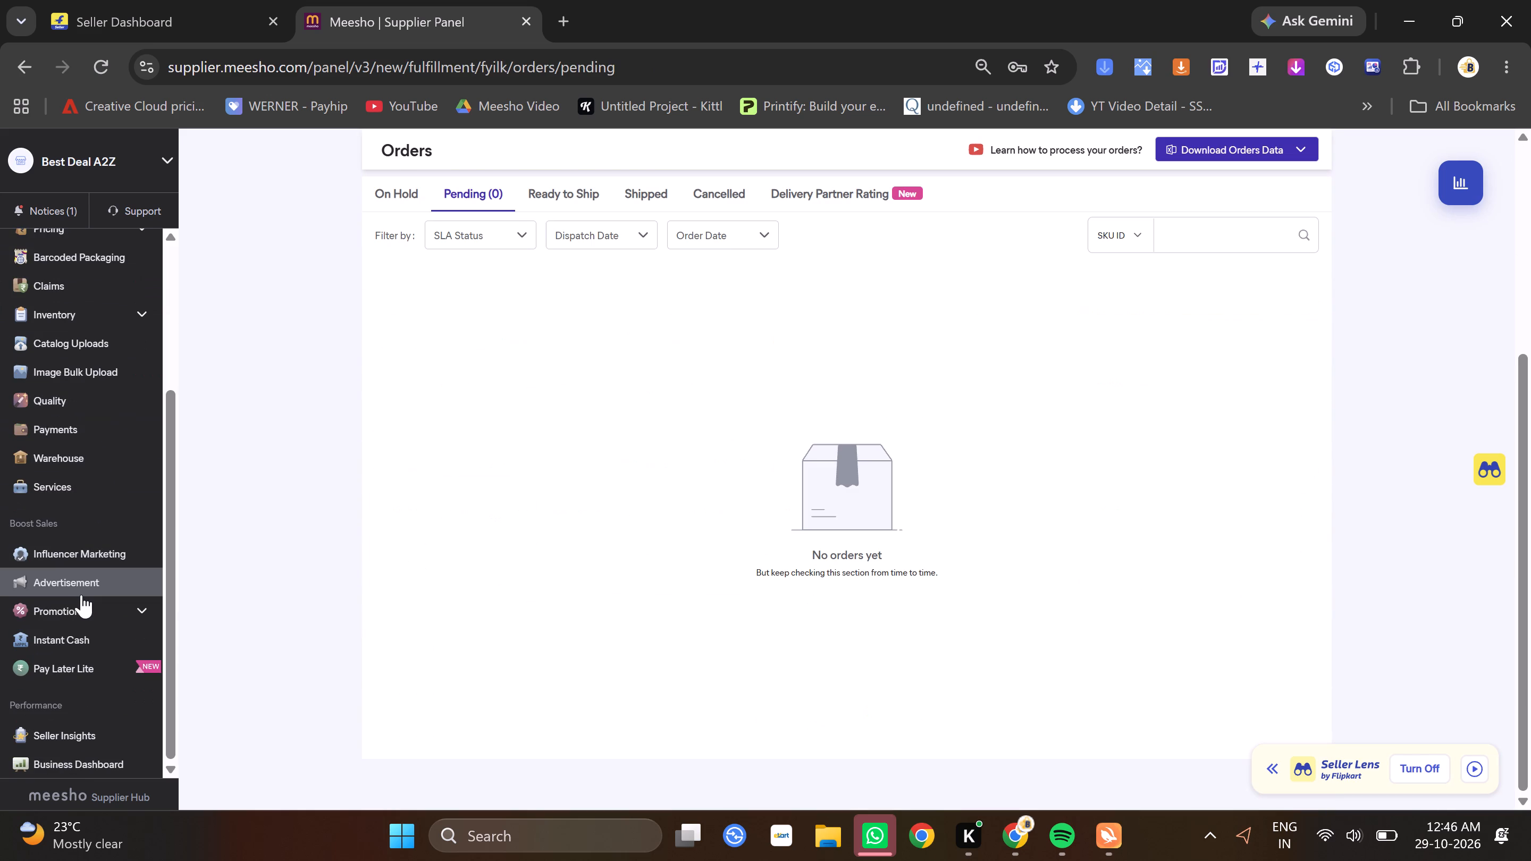
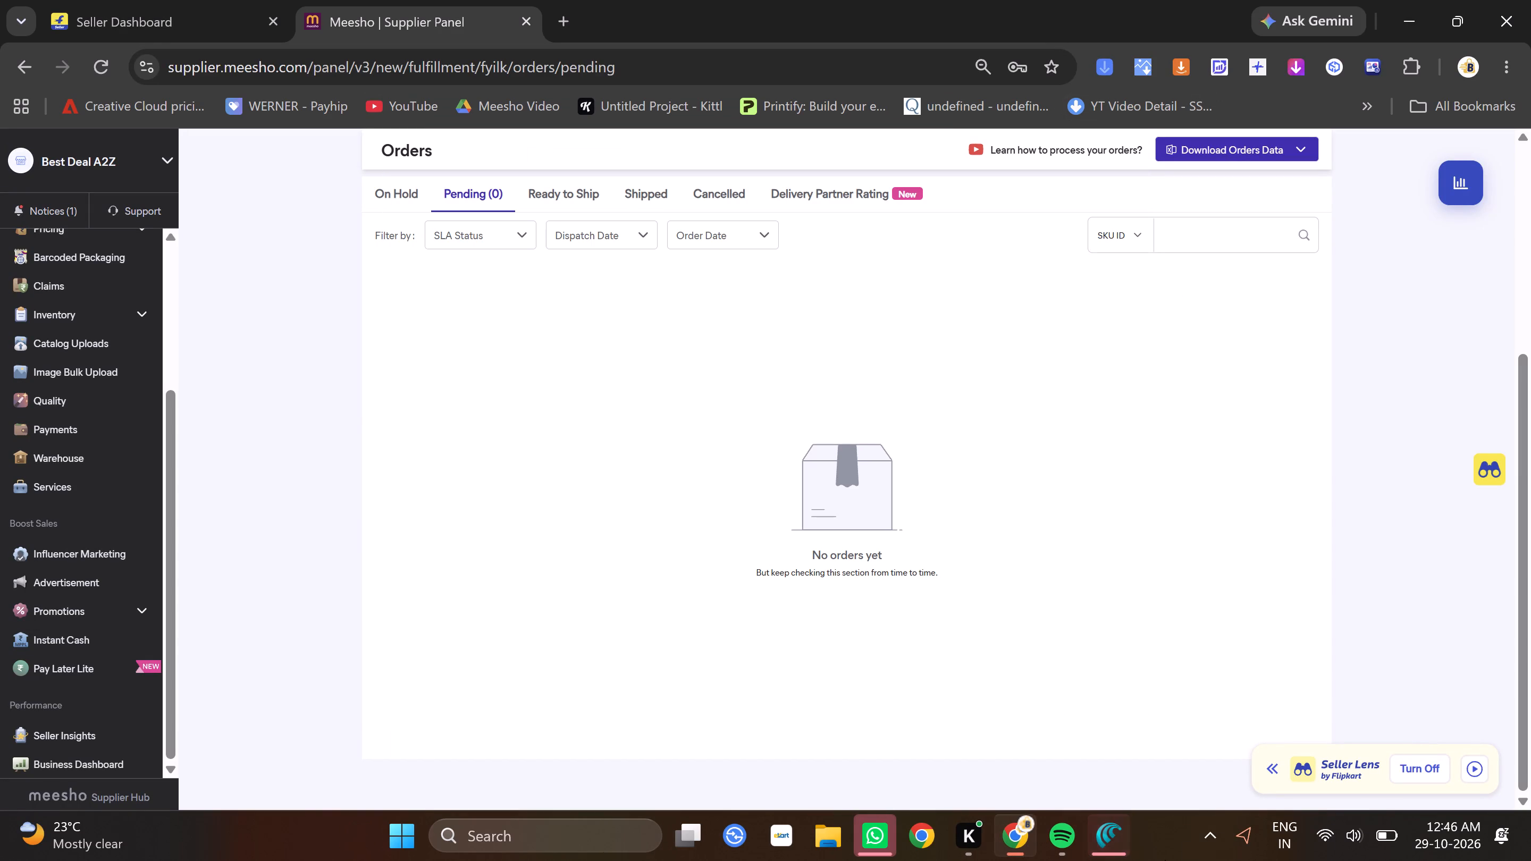
Close the Comet browser and Spotify windows running in the background.
{"action": "left_click", "coordinate": [1200, 844]}
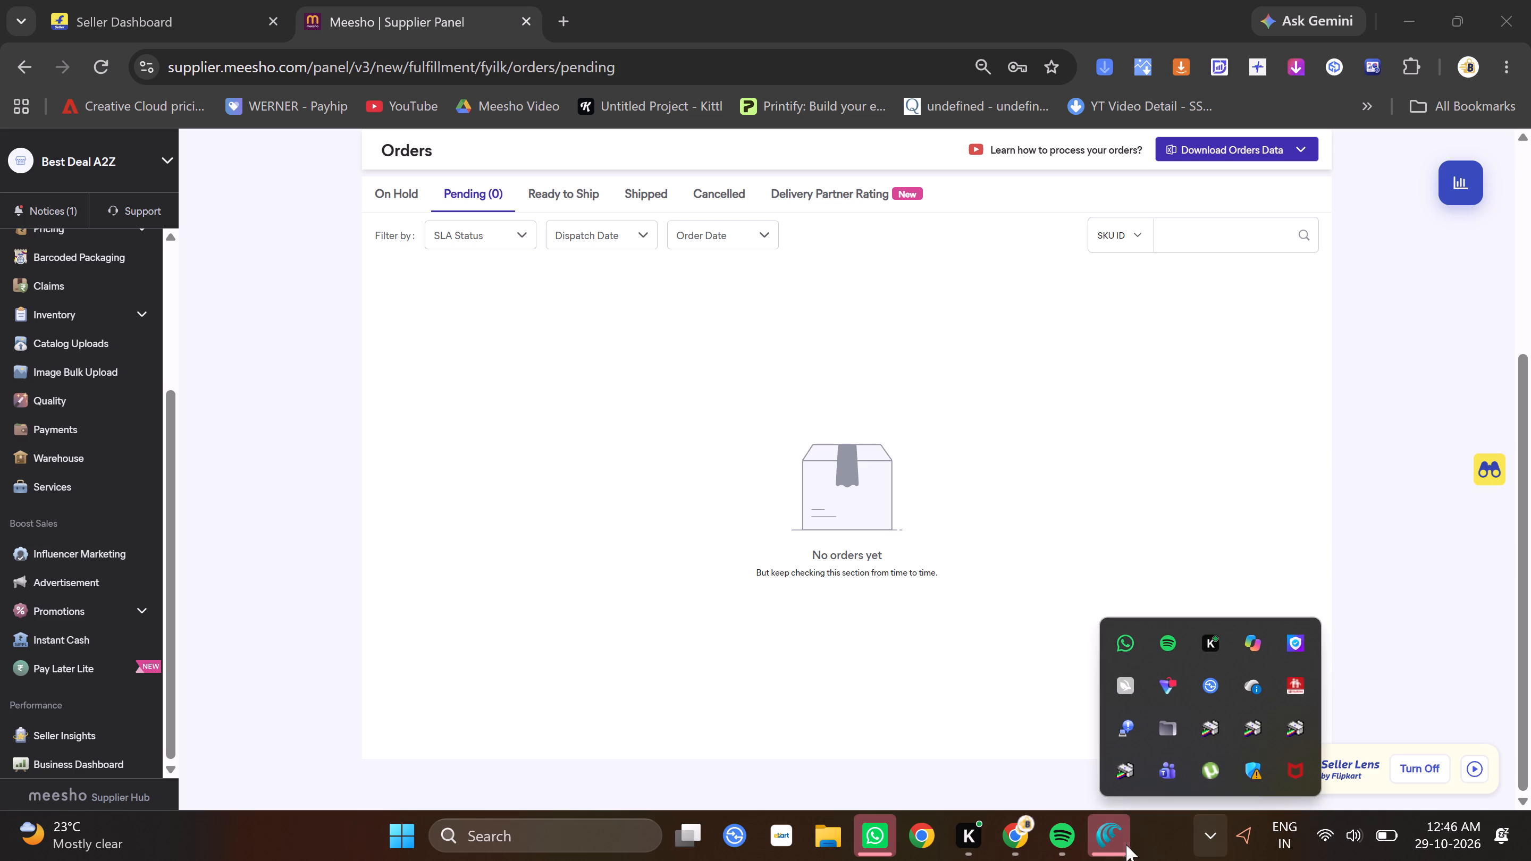
{"action": "left_click", "coordinate": [1121, 844]}
{"action": "double_click", "coordinate": [1093, 41]}
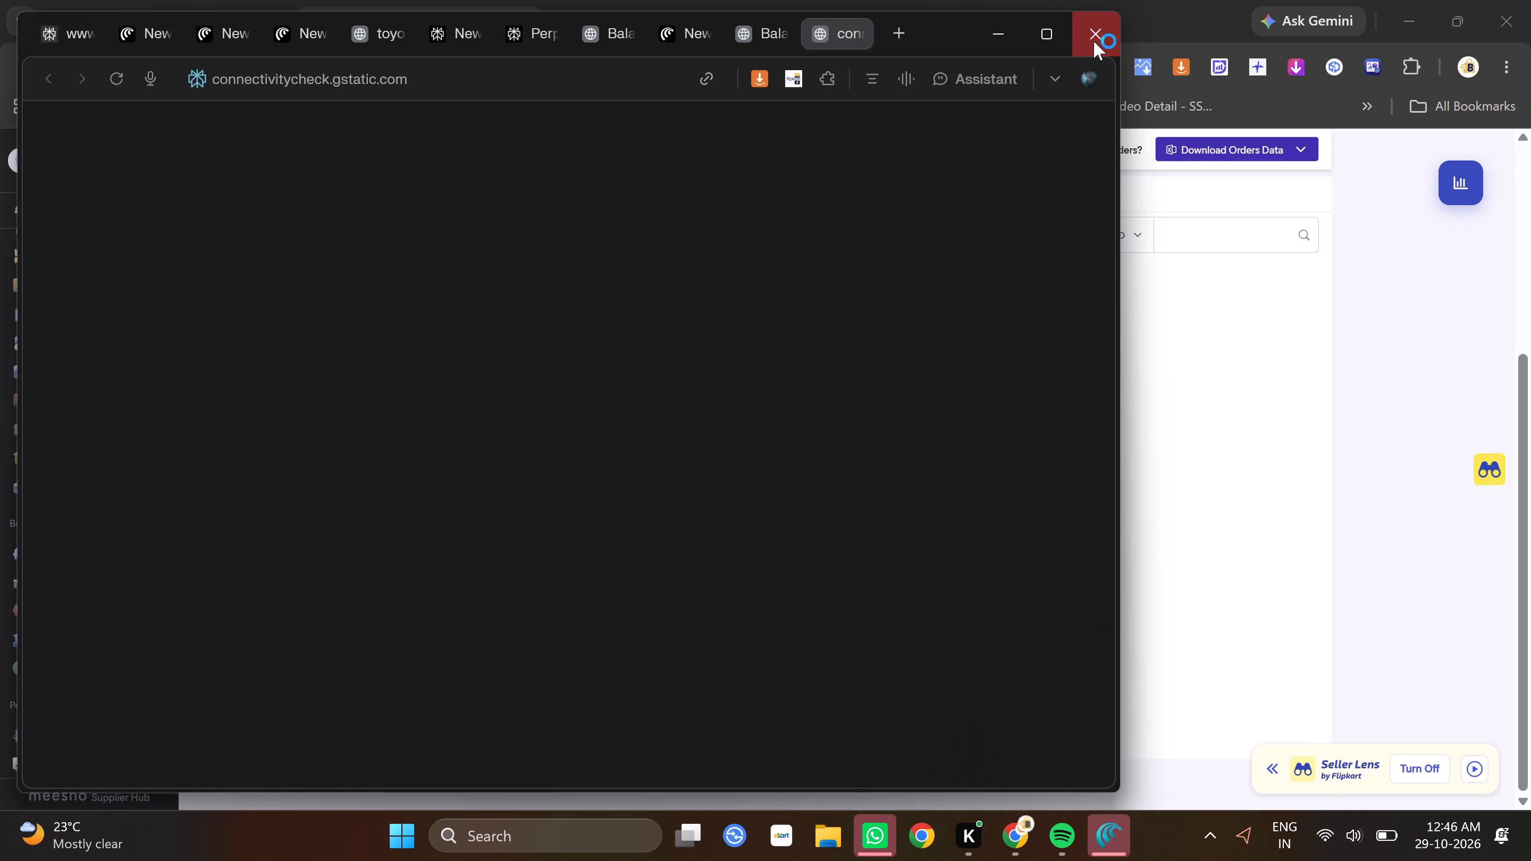
{"action": "left_click", "coordinate": [1092, 843]}
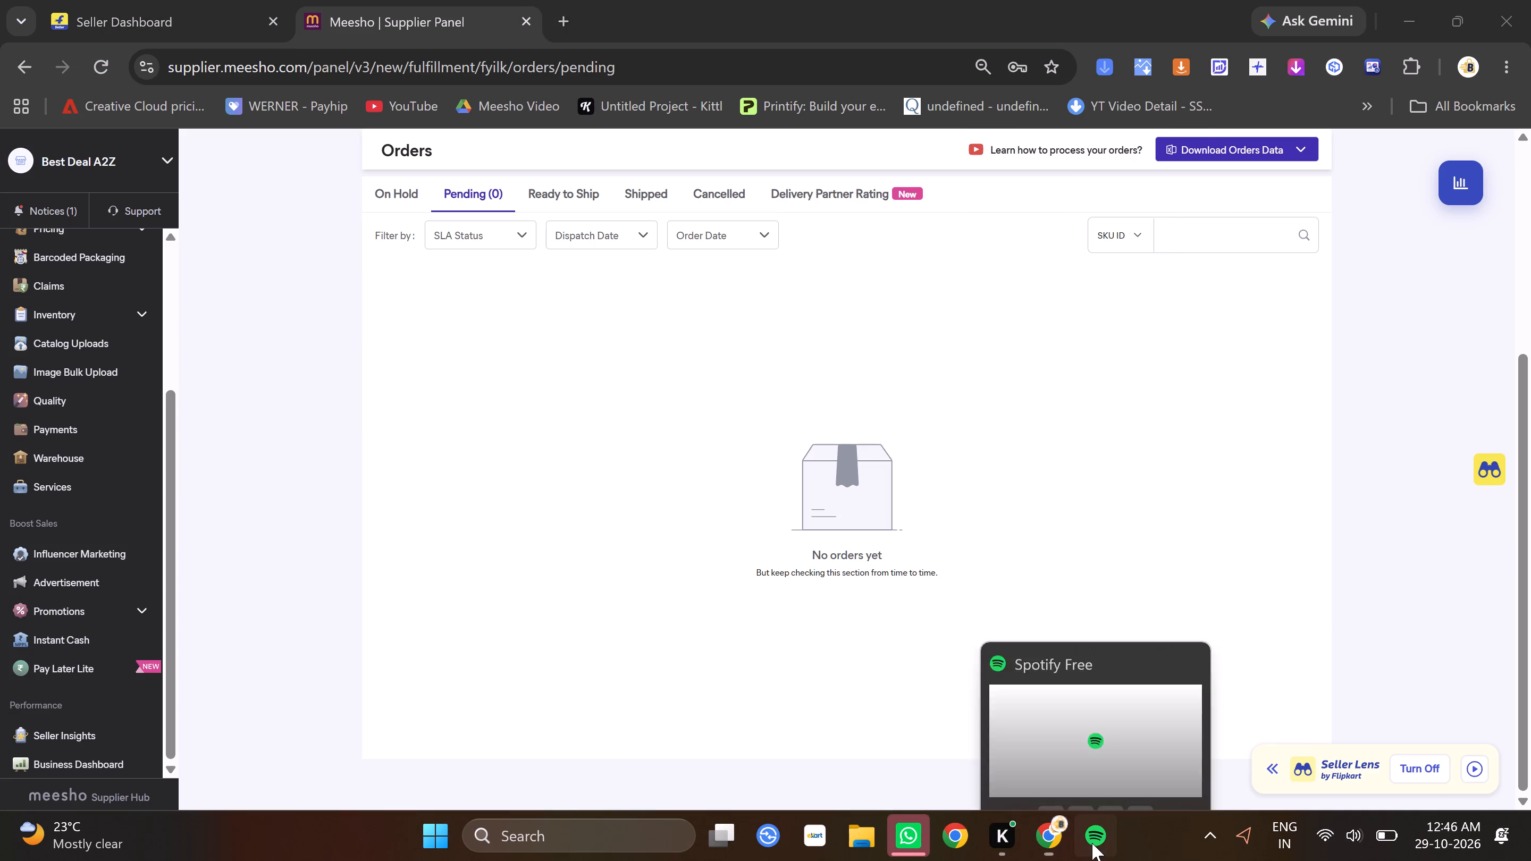
{"action": "left_click", "coordinate": [1193, 35]}
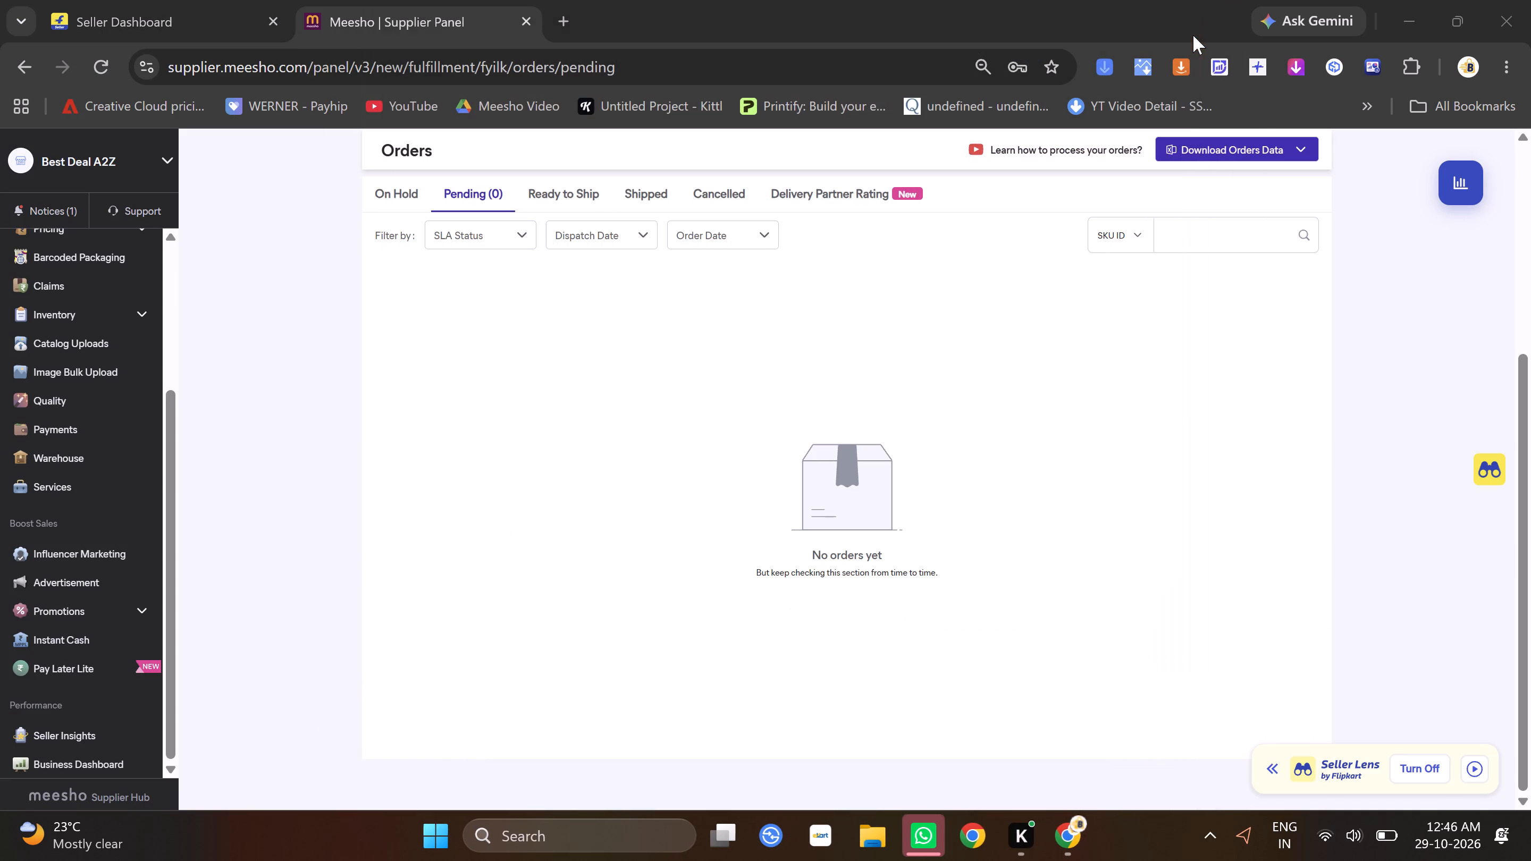
Check the orders to accept on the Flipkart seller dashboard and return to the Meesho orders page.
{"action": "scroll", "coordinate": [86, 416], "scroll_direction": "up", "scroll_amount": 5}
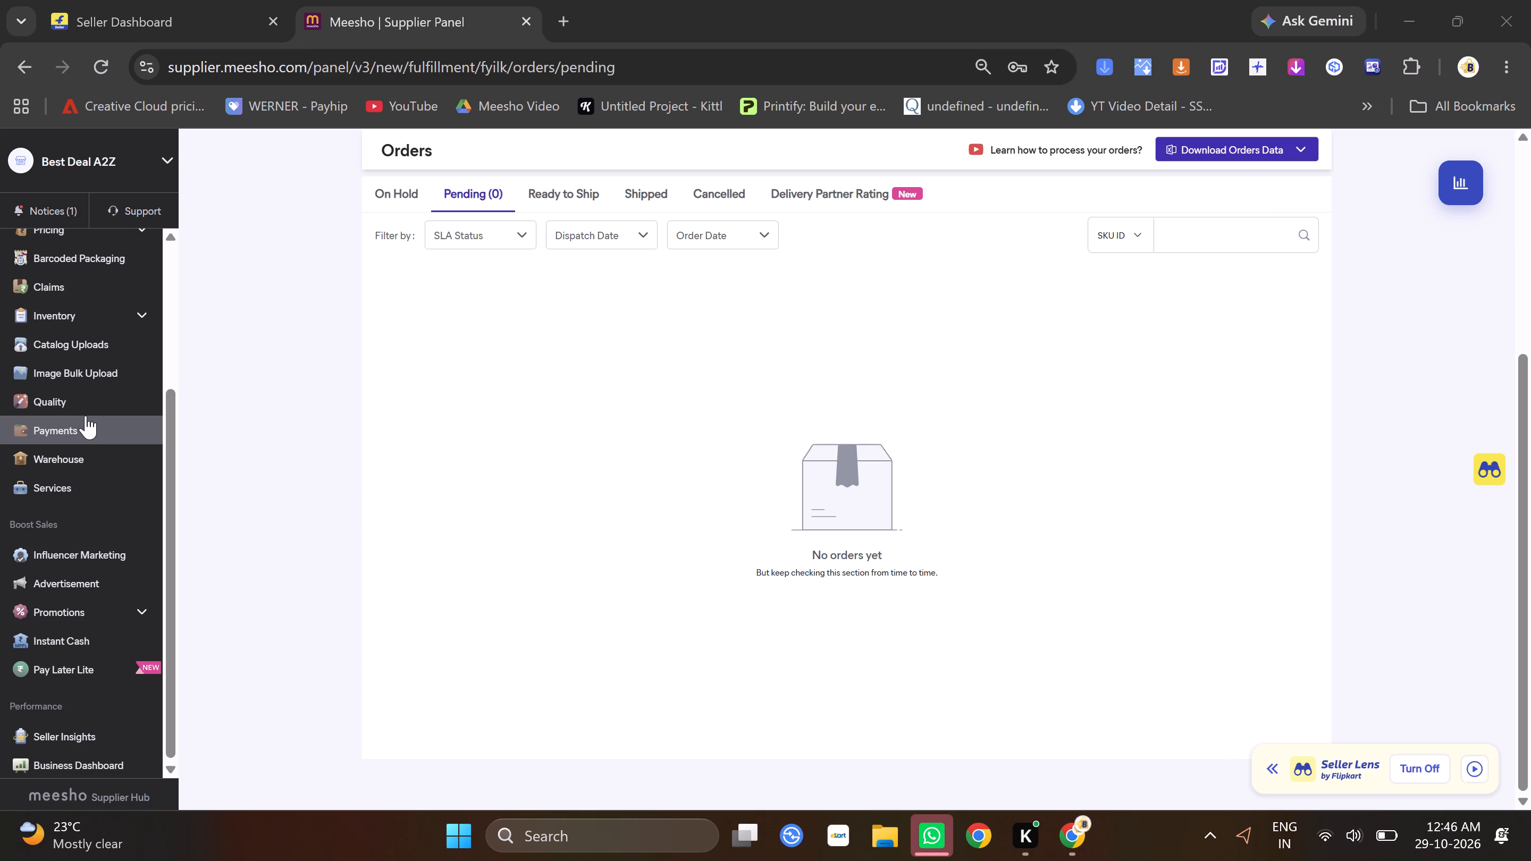
{"action": "left_click", "coordinate": [86, 355]}
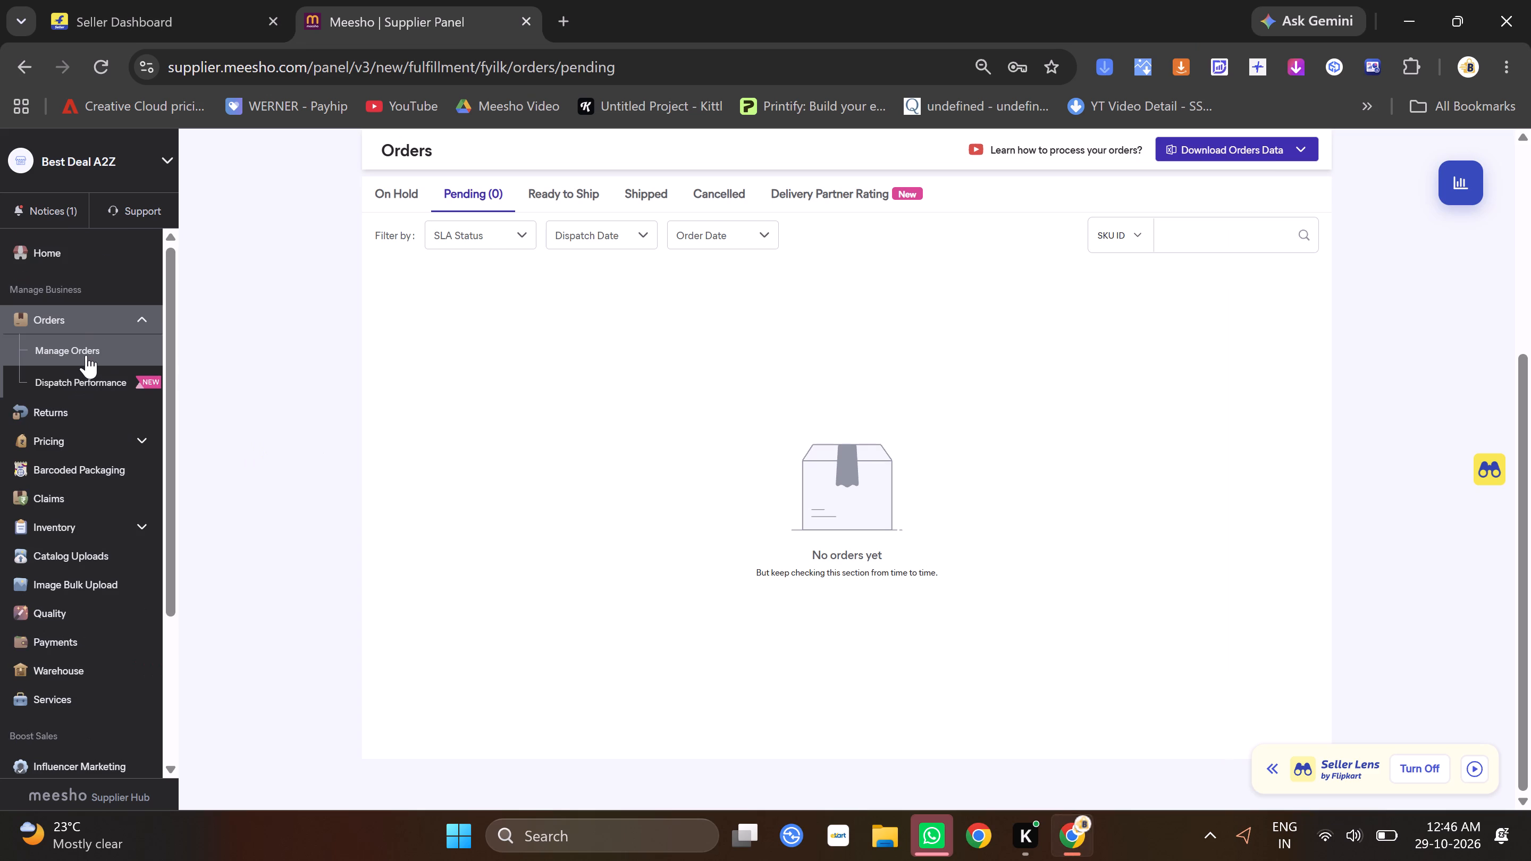
{"action": "left_click", "coordinate": [196, 0]}
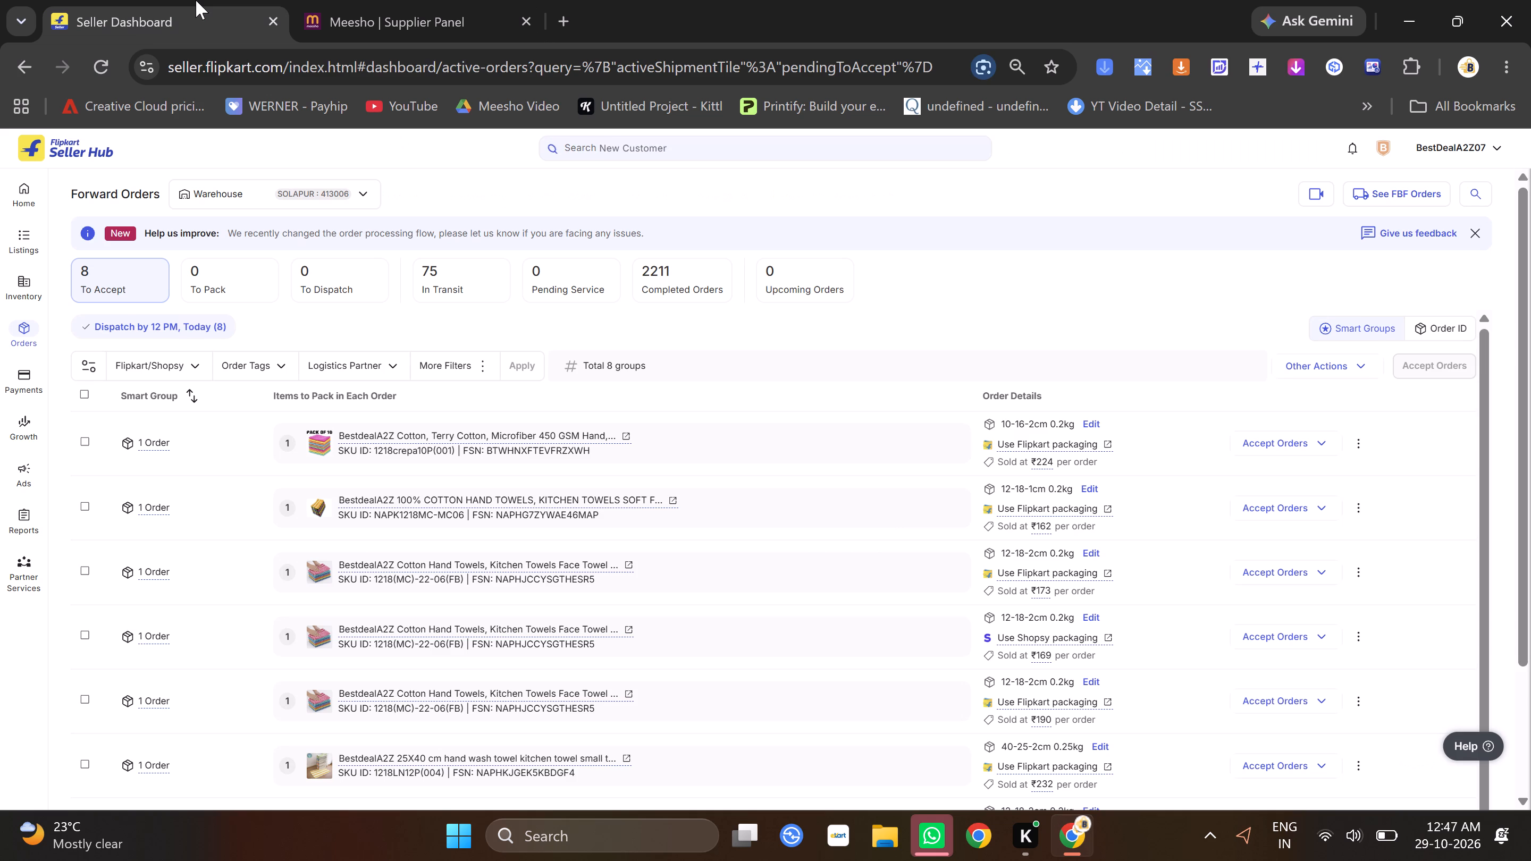
{"action": "left_click", "coordinate": [478, 0]}
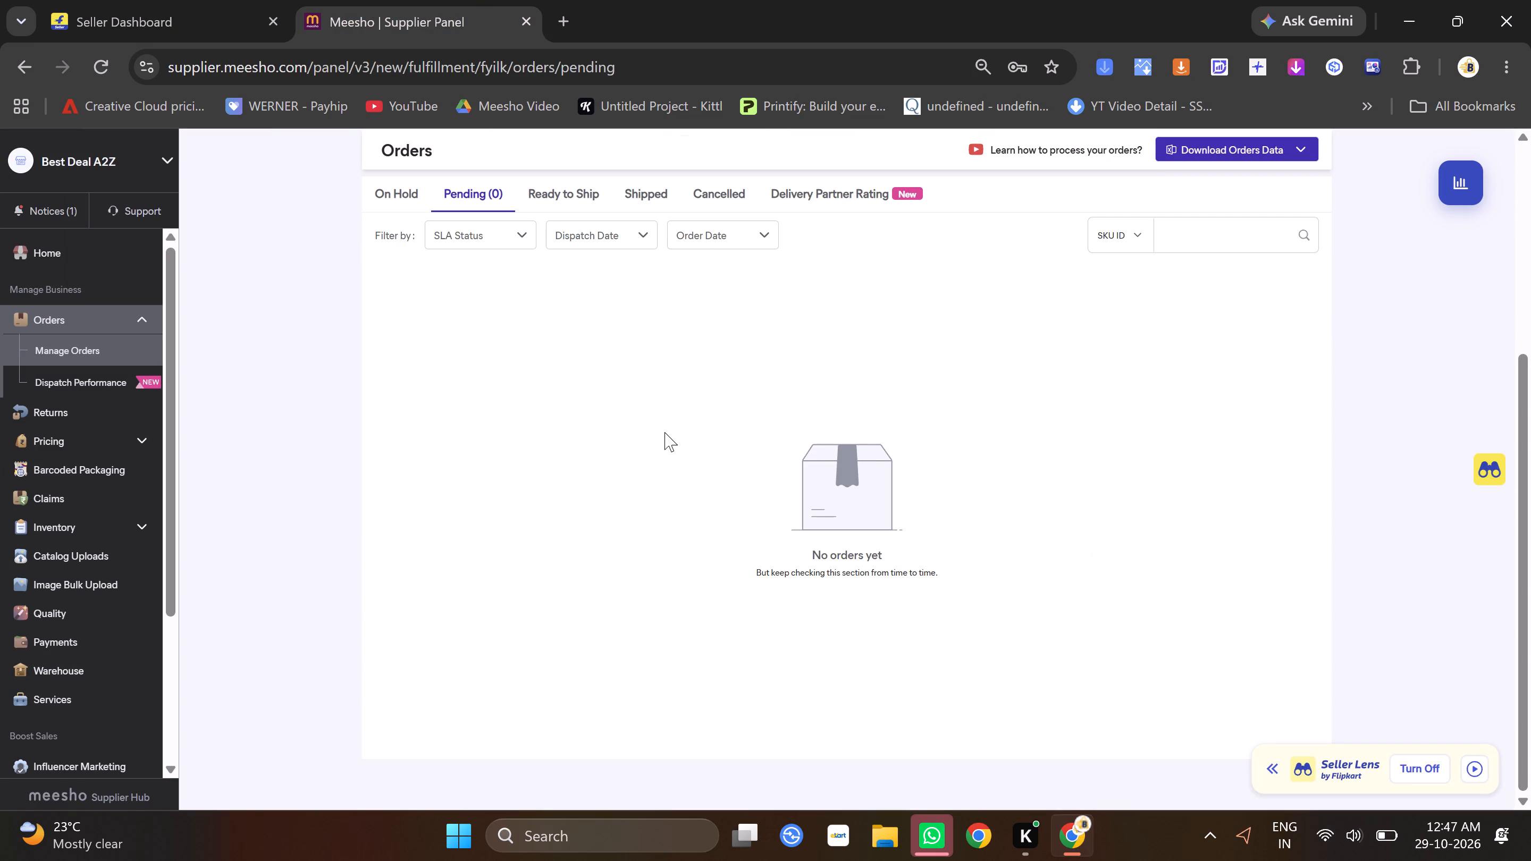
Show the Ready to Ship orders of the Best Deal A2Z account and select all of them.
{"action": "scroll", "coordinate": [664, 432], "scroll_direction": "up", "scroll_amount": 2}
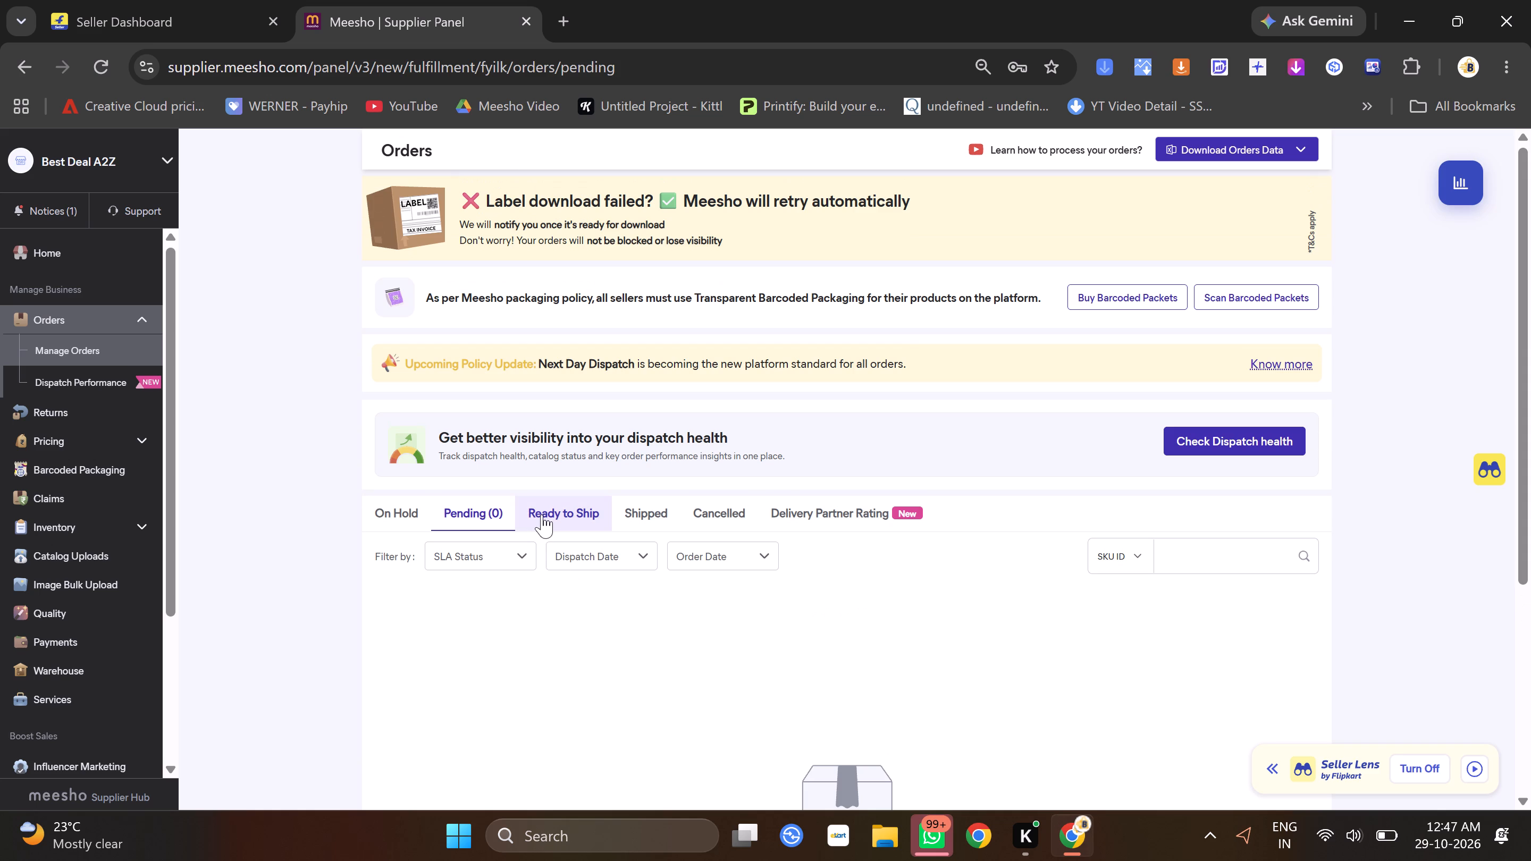
{"action": "left_click", "coordinate": [542, 514]}
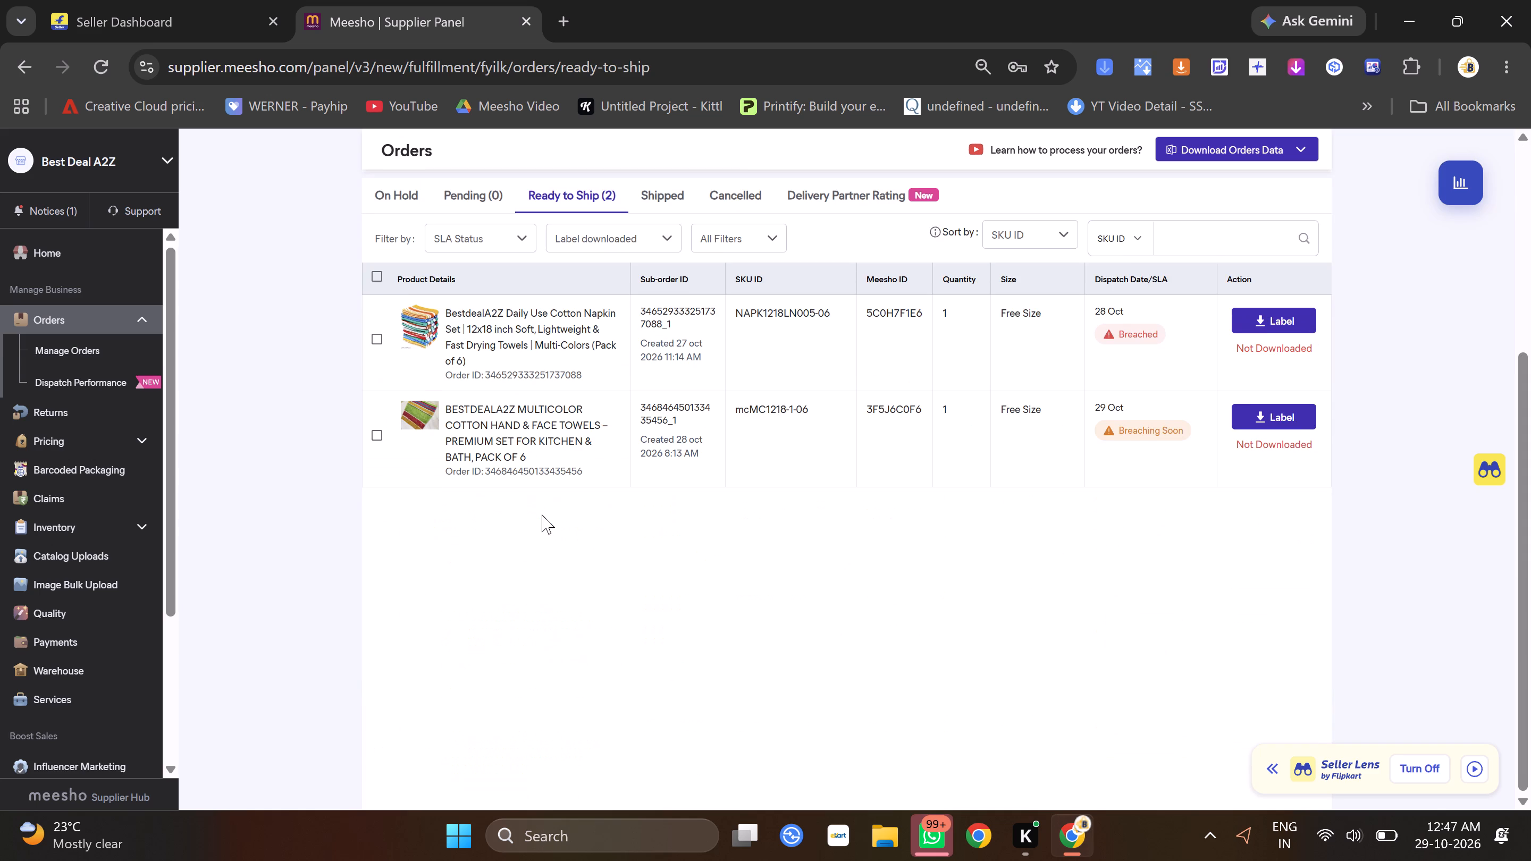
{"action": "left_click", "coordinate": [376, 278]}
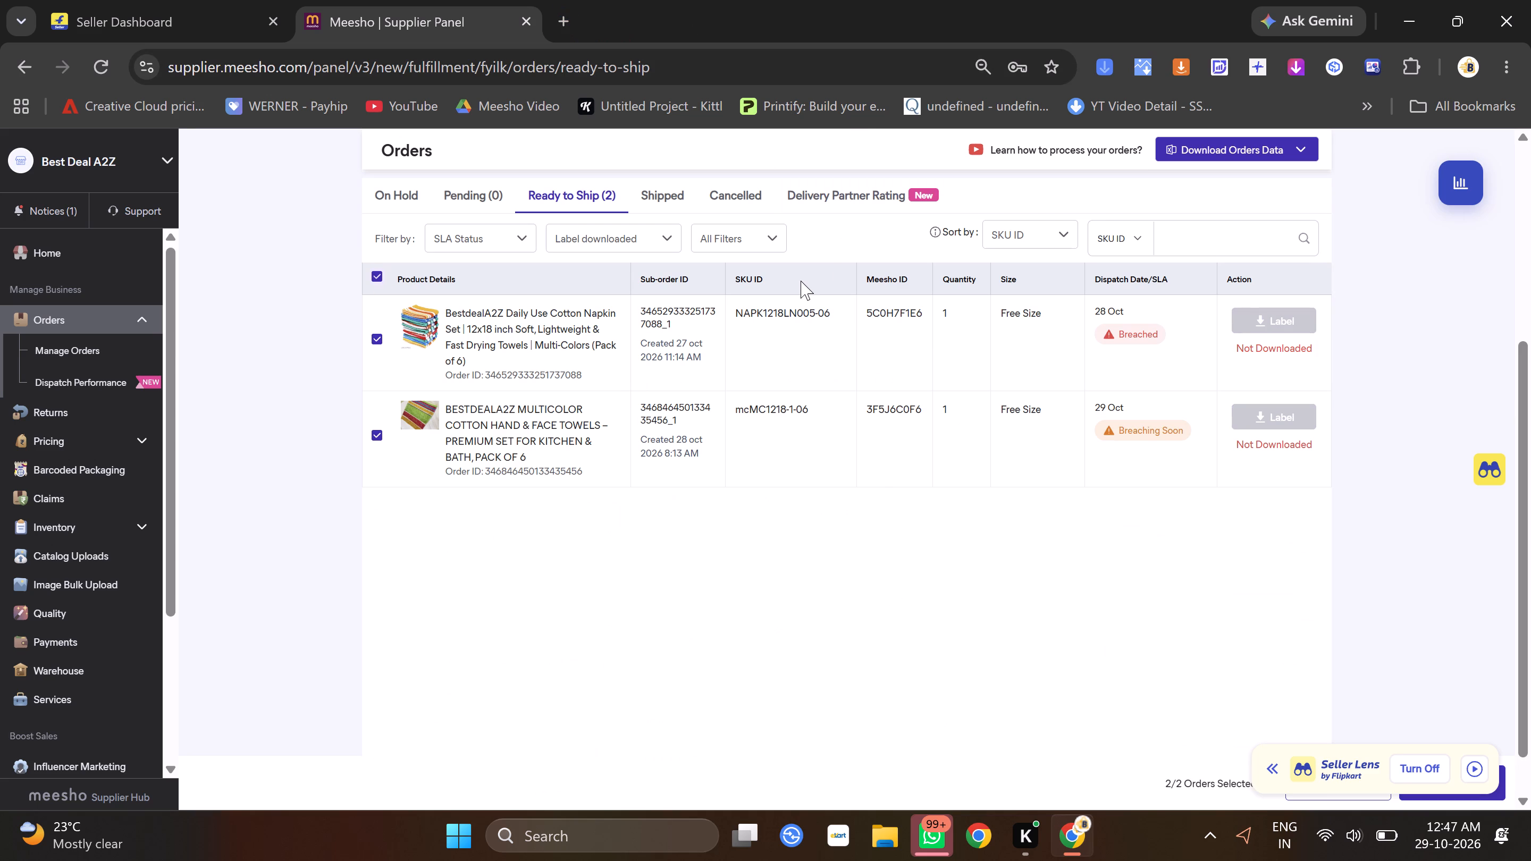
{"action": "left_click", "coordinate": [904, 543]}
{"action": "left_click", "coordinate": [864, 668]}
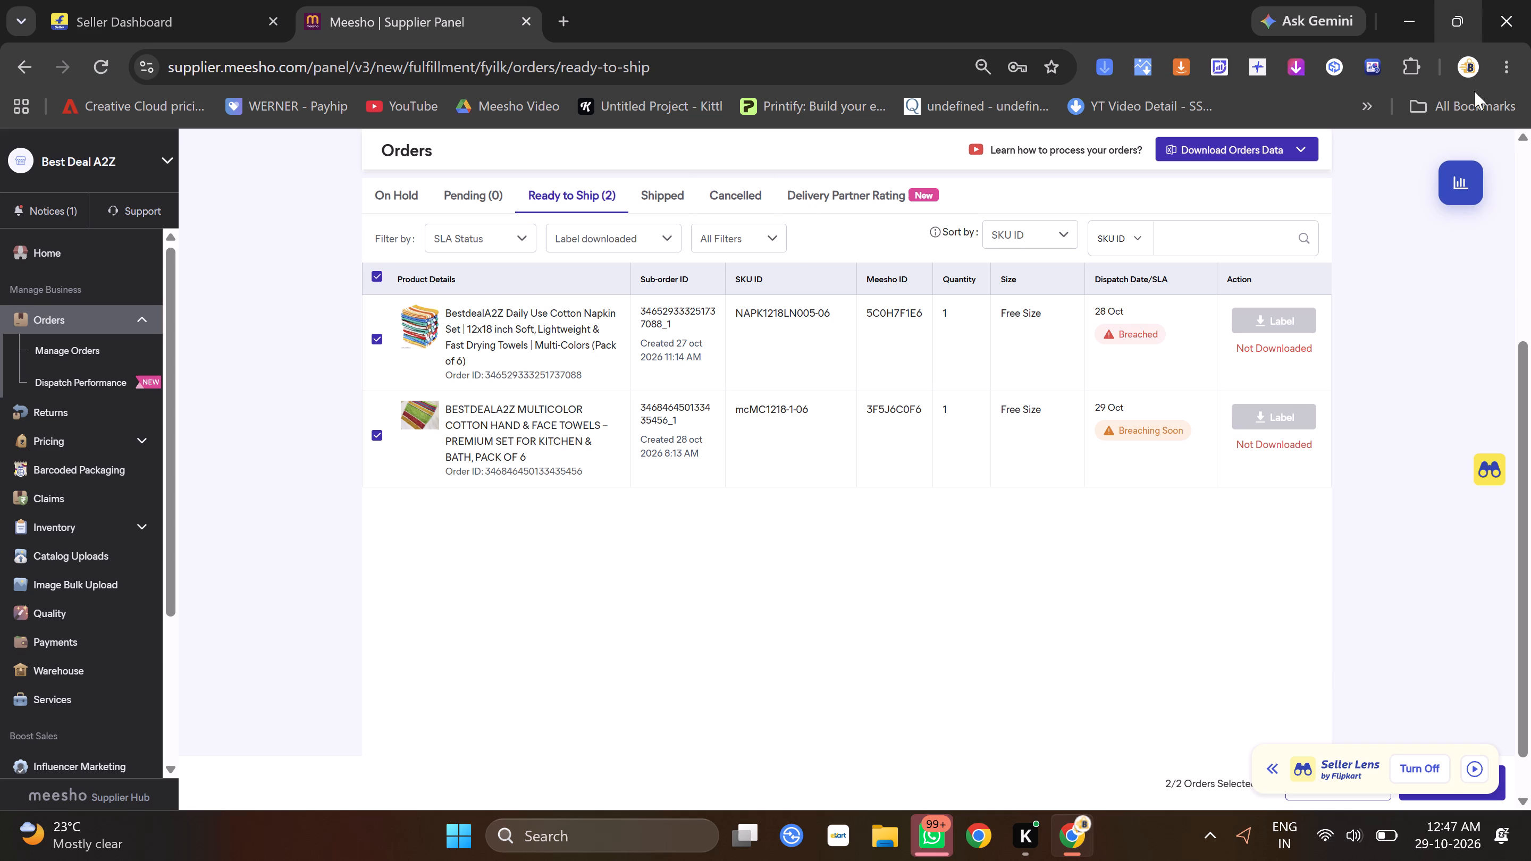
Switch to the Sri Tirumala Traders Chrome profile, open its Meesho seller panel and dismiss the sale promotion.
{"action": "left_click", "coordinate": [1468, 67]}
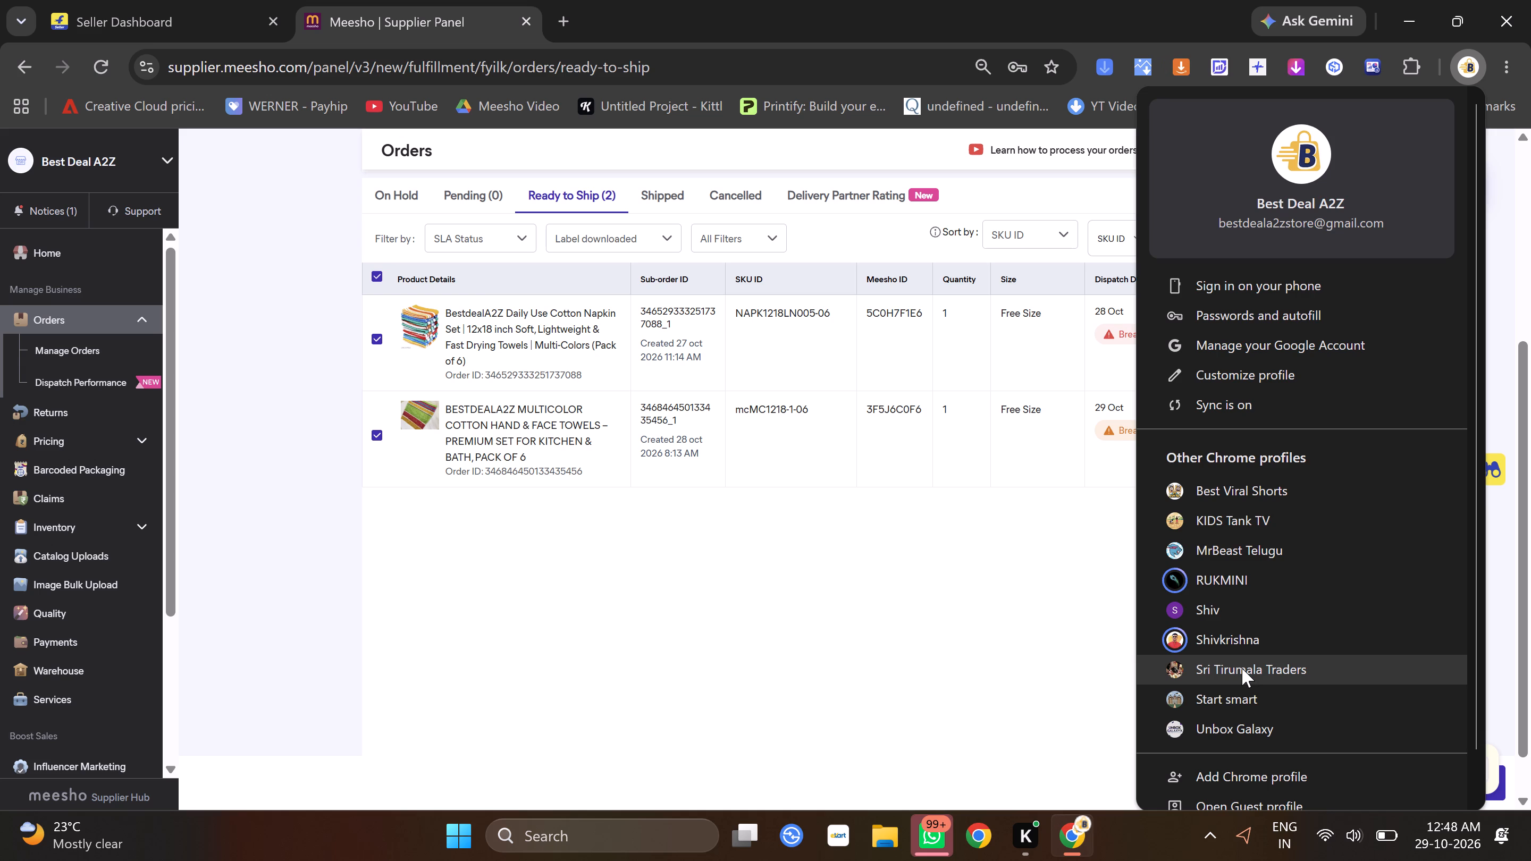
{"action": "left_click", "coordinate": [1242, 668]}
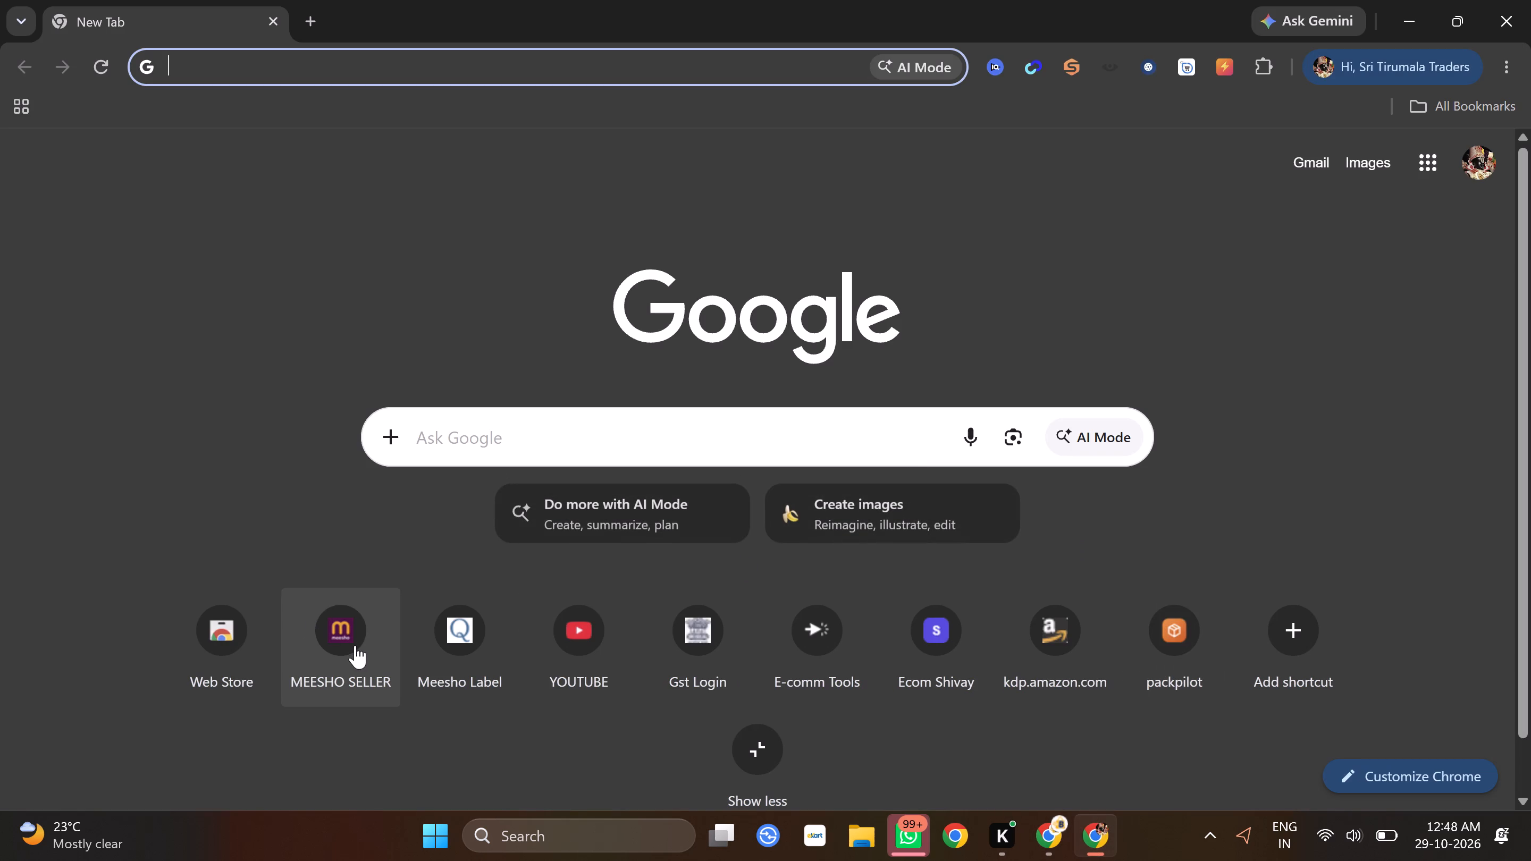
{"action": "left_click", "coordinate": [355, 645]}
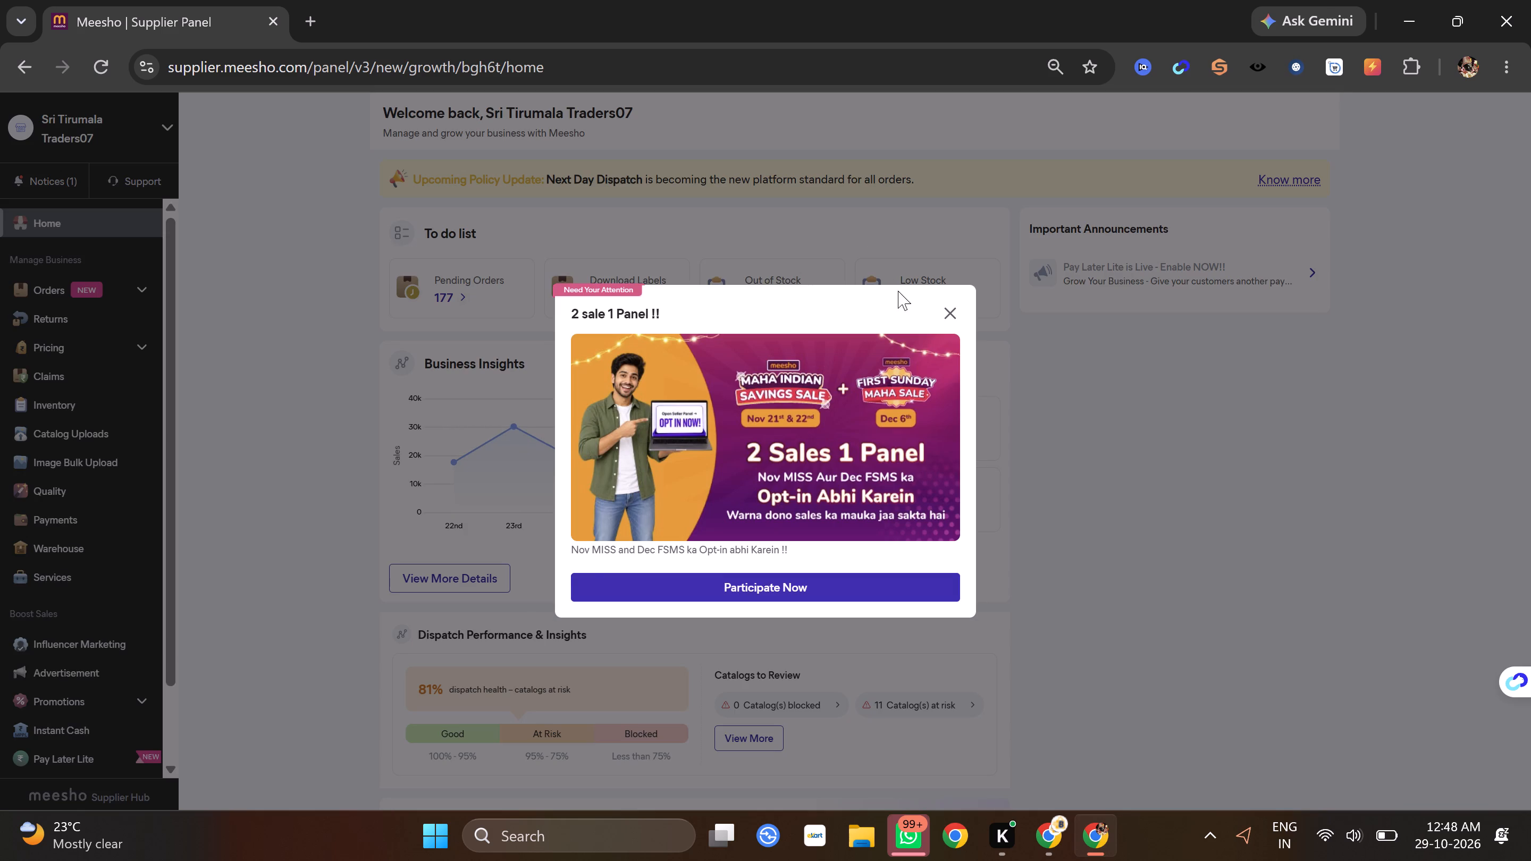
{"action": "left_click", "coordinate": [950, 315]}
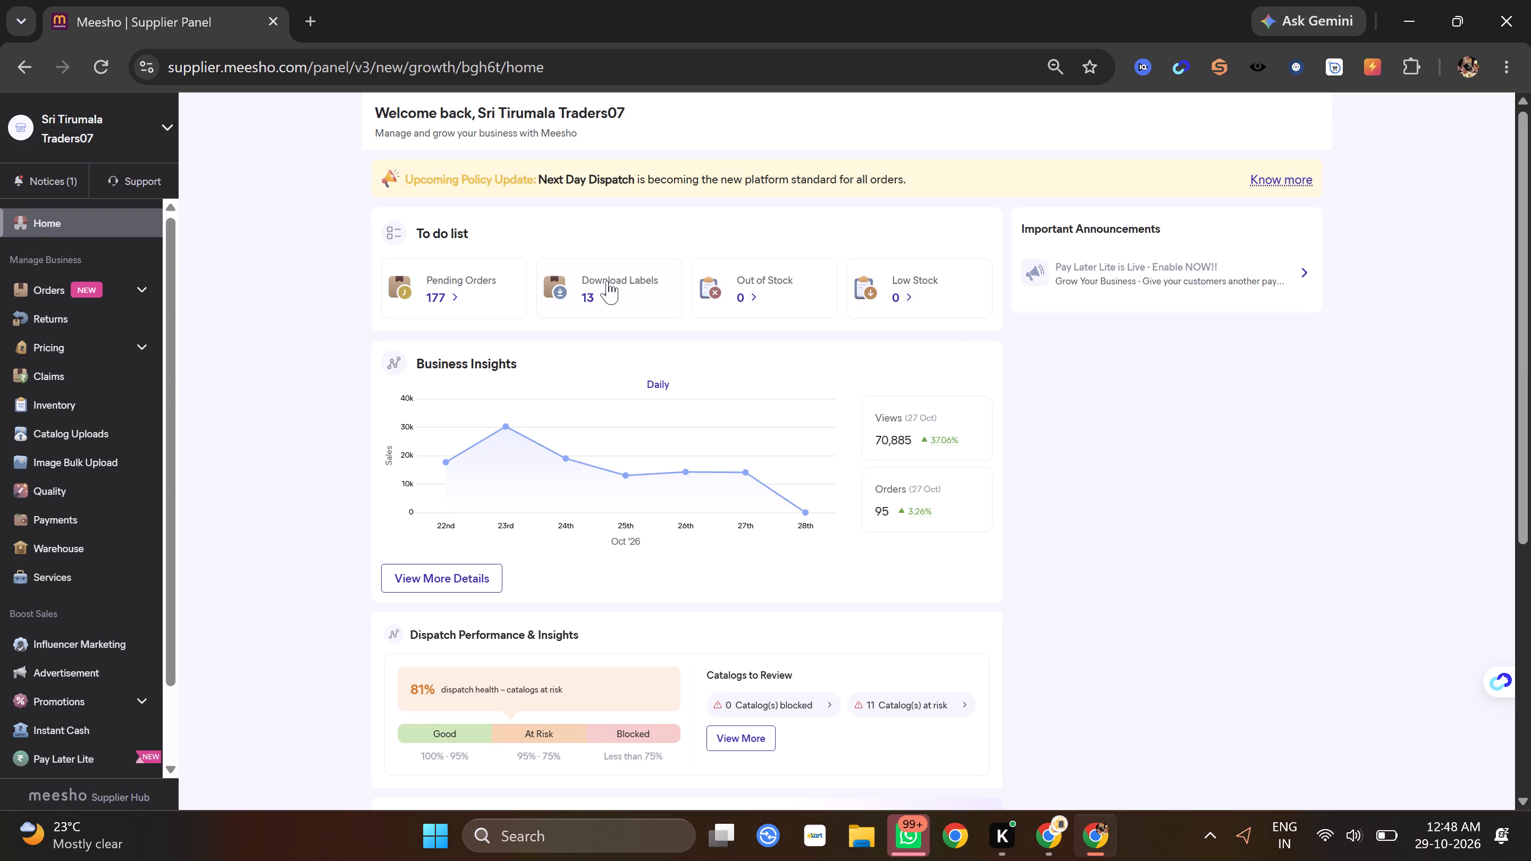
Review the orders awaiting label download and the pending orders of the Sri Tirumala Traders account.
{"action": "left_click", "coordinate": [607, 281]}
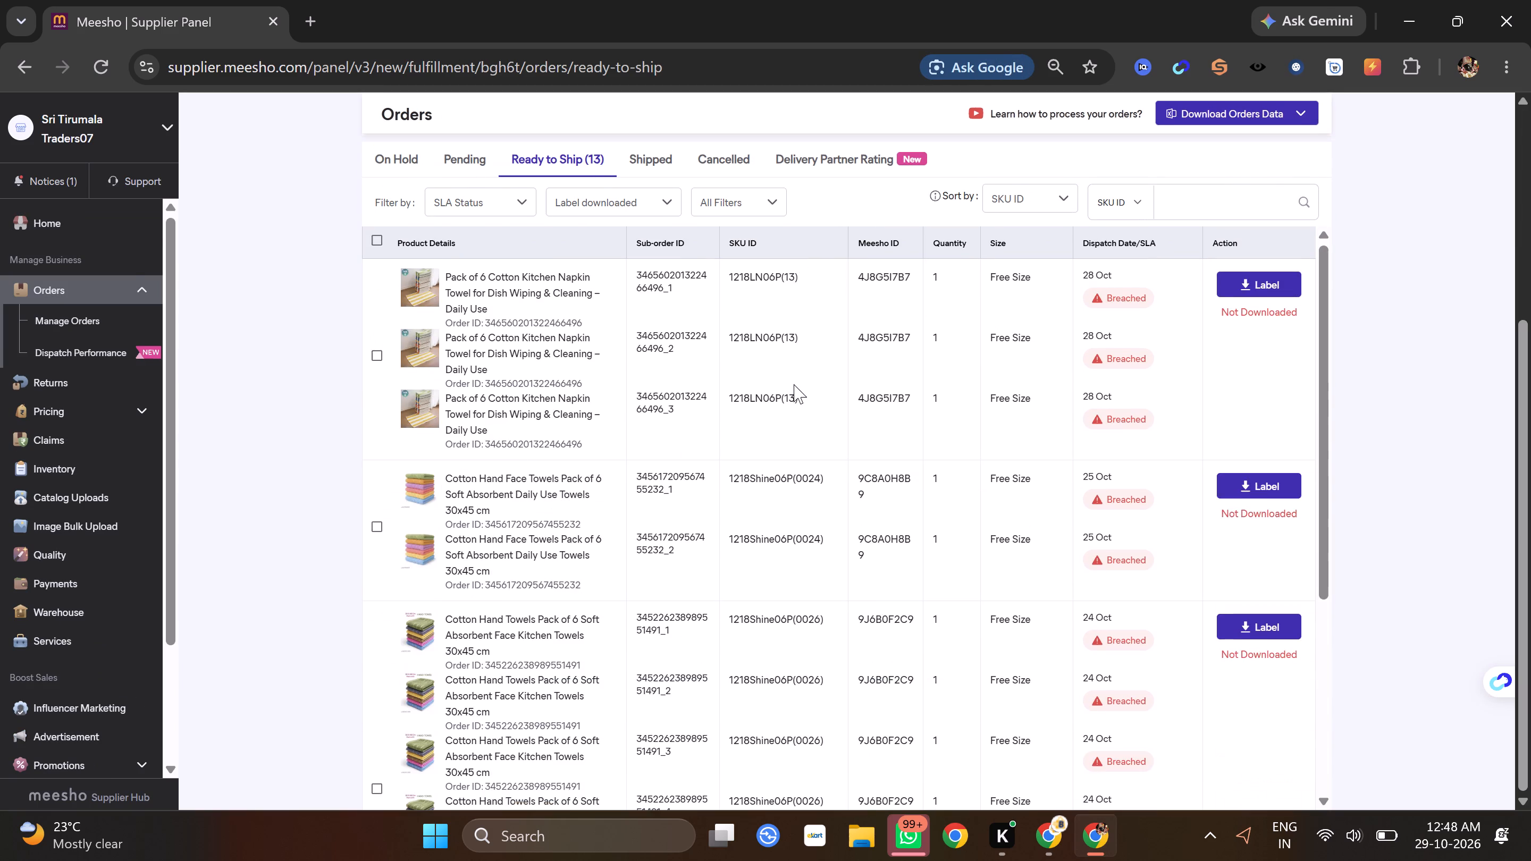
{"action": "scroll", "coordinate": [794, 384], "scroll_direction": "down", "scroll_amount": 8}
{"action": "scroll", "coordinate": [794, 384], "scroll_direction": "up", "scroll_amount": 4}
{"action": "left_click", "coordinate": [456, 170]}
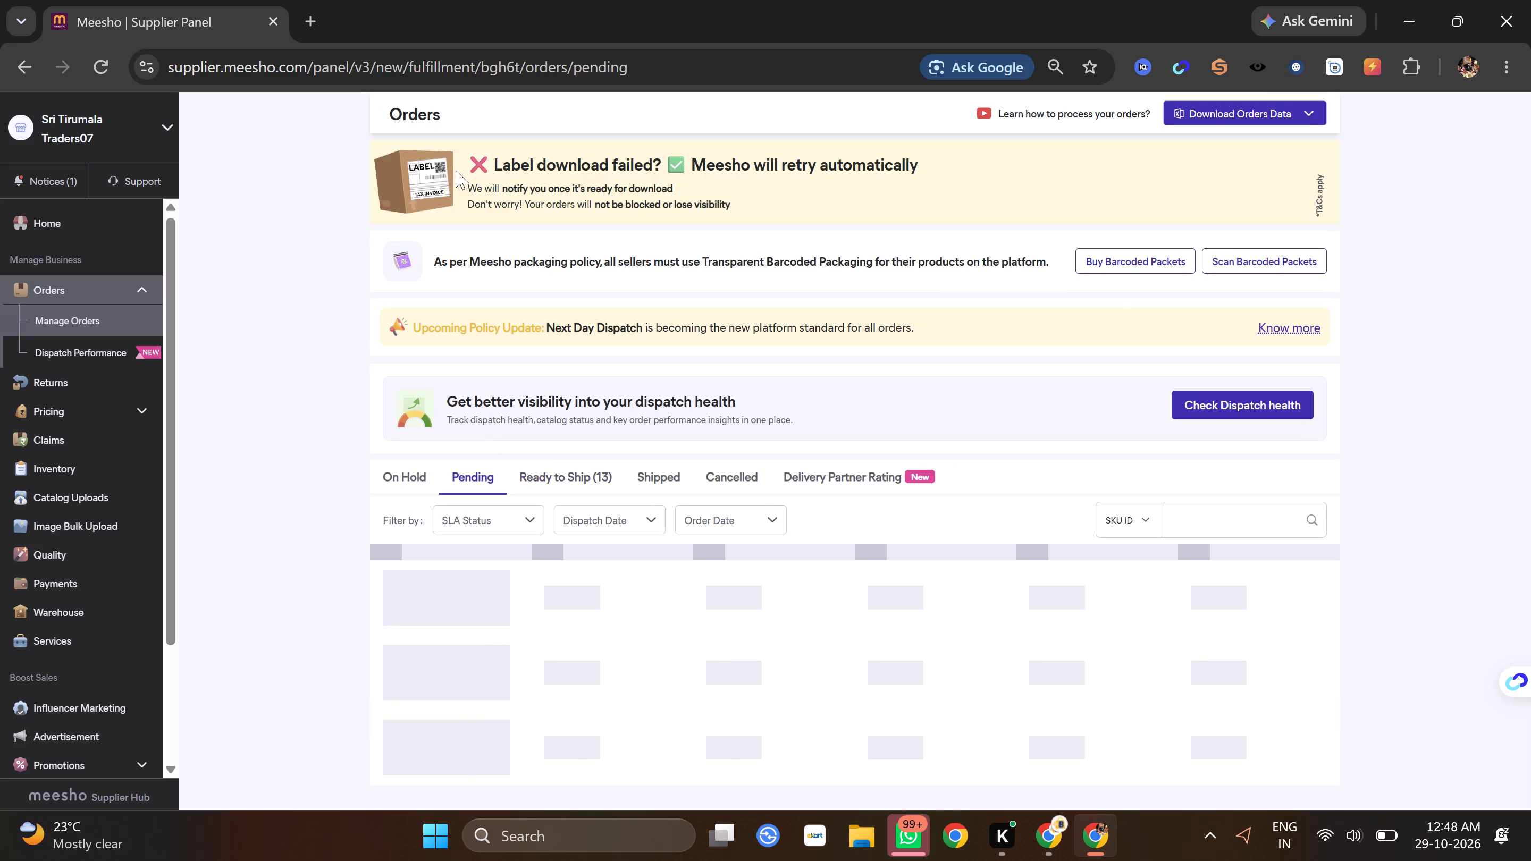
{"action": "scroll", "coordinate": [456, 170], "scroll_direction": "up", "scroll_amount": 1}
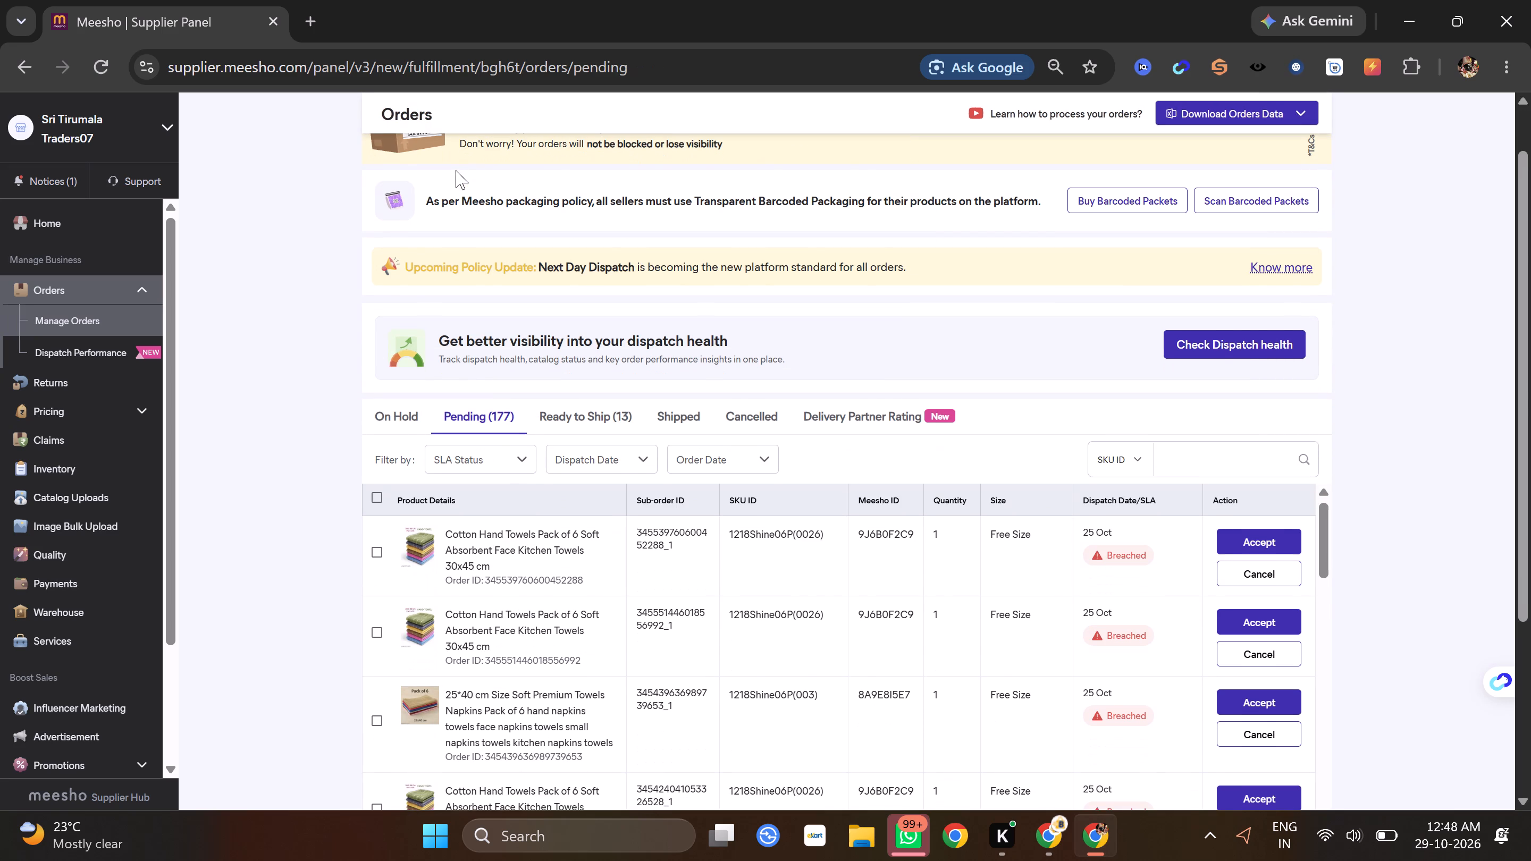
{"action": "scroll", "coordinate": [456, 170], "scroll_direction": "up", "scroll_amount": 1}
Examine the next 7 days' payments and the unscheduled payments of this account, and return to the payments overview.
{"action": "left_click", "coordinate": [124, 579]}
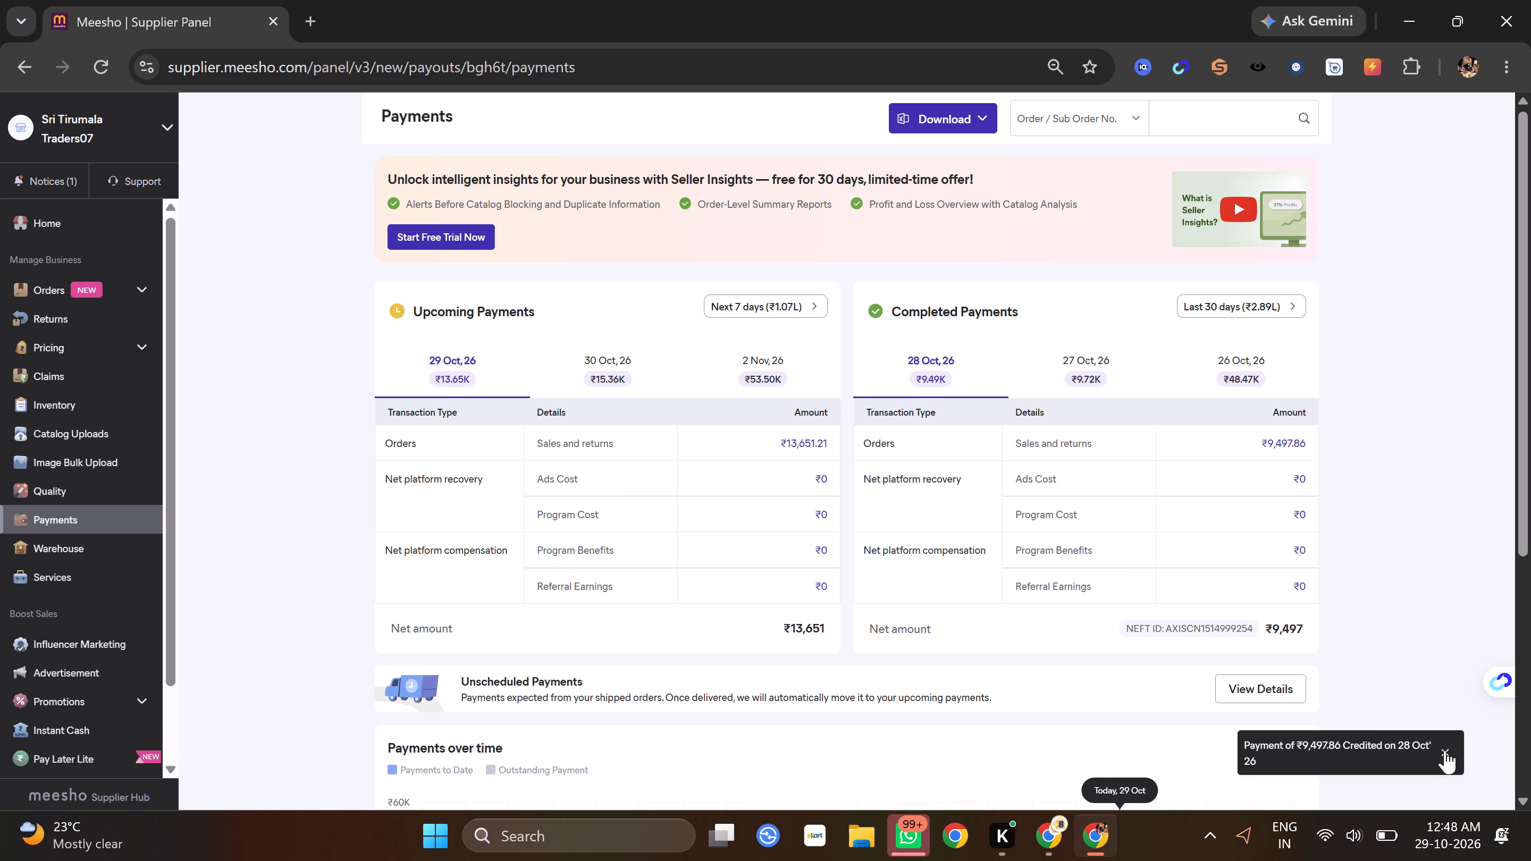
{"action": "left_click", "coordinate": [1445, 750]}
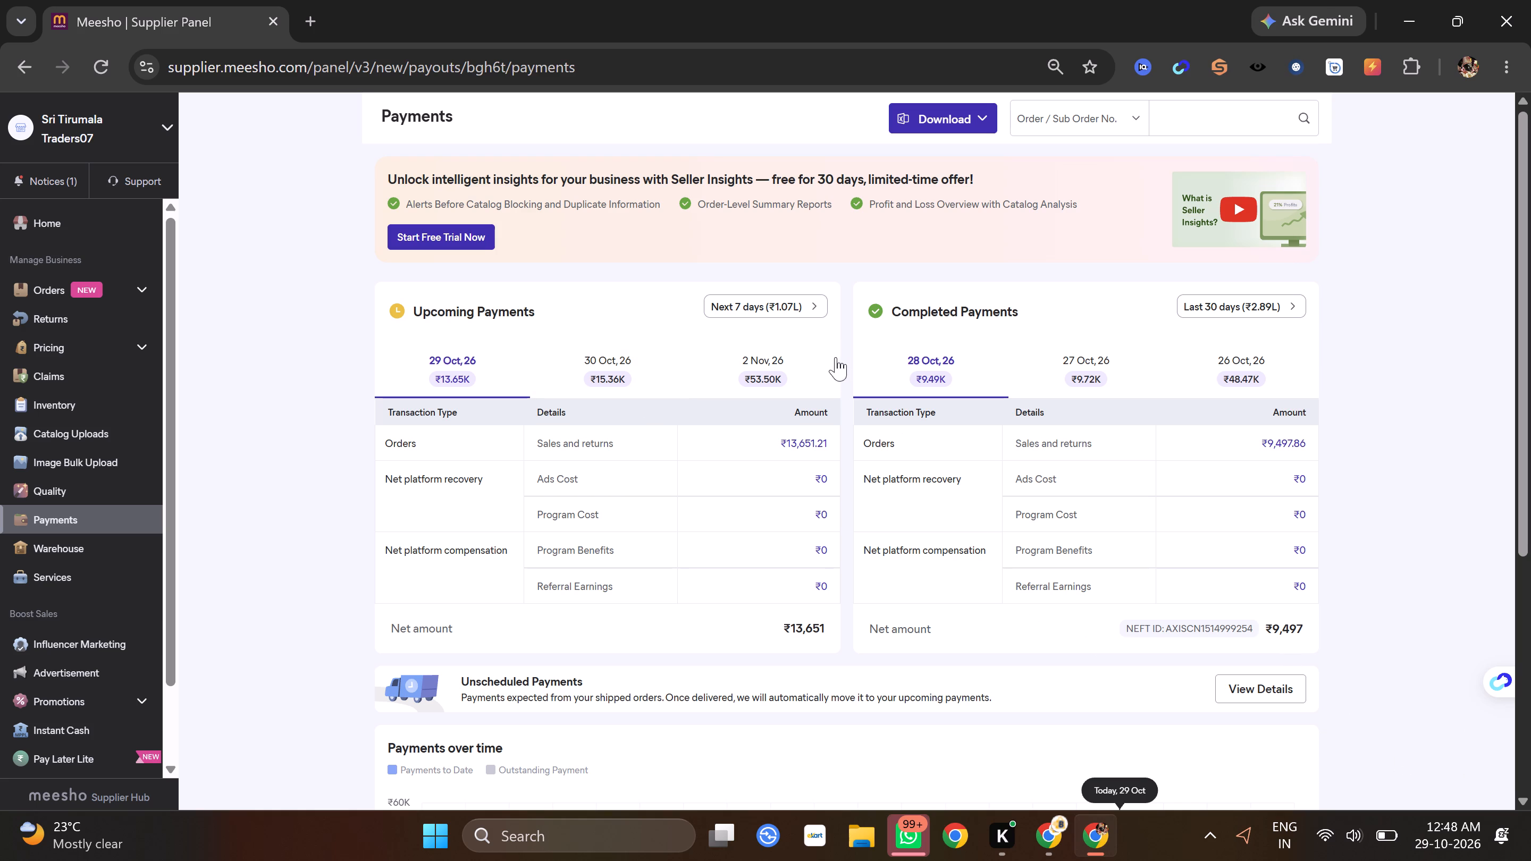
{"action": "left_click", "coordinate": [810, 307]}
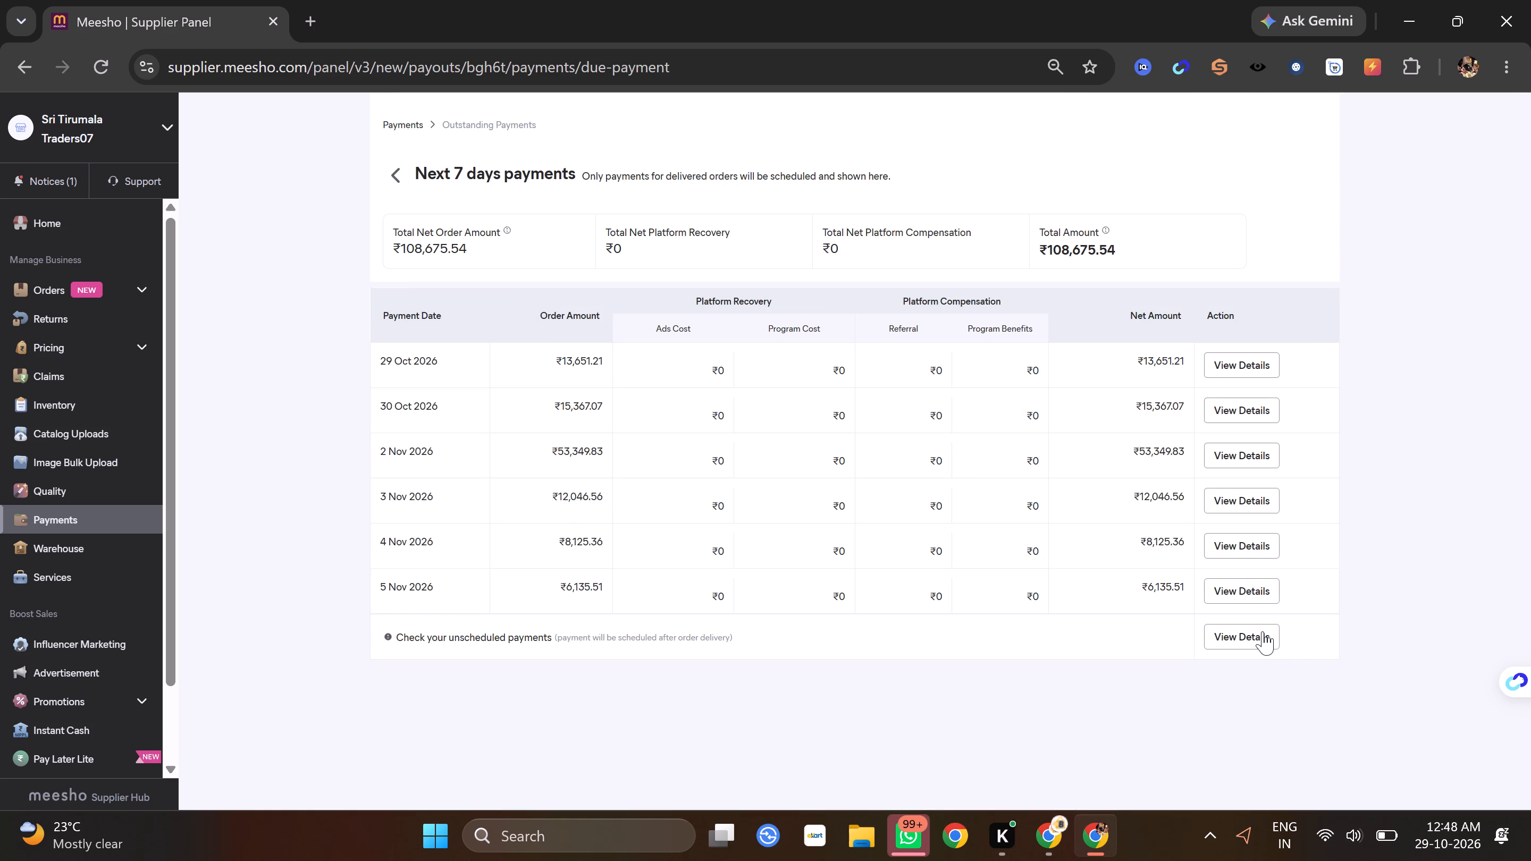
{"action": "left_click", "coordinate": [1263, 631]}
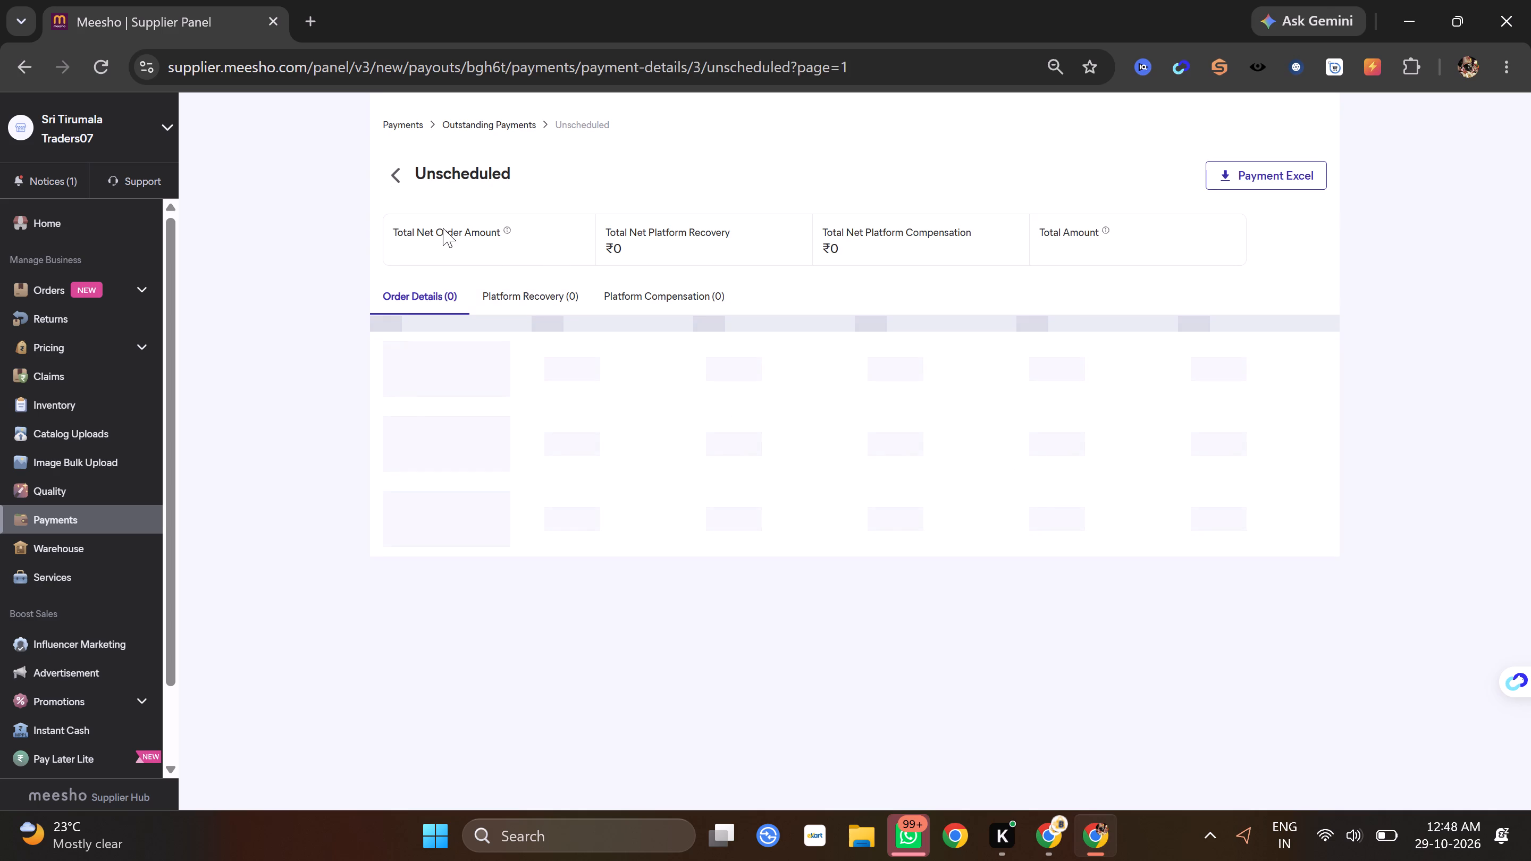
{"action": "left_click", "coordinate": [392, 173]}
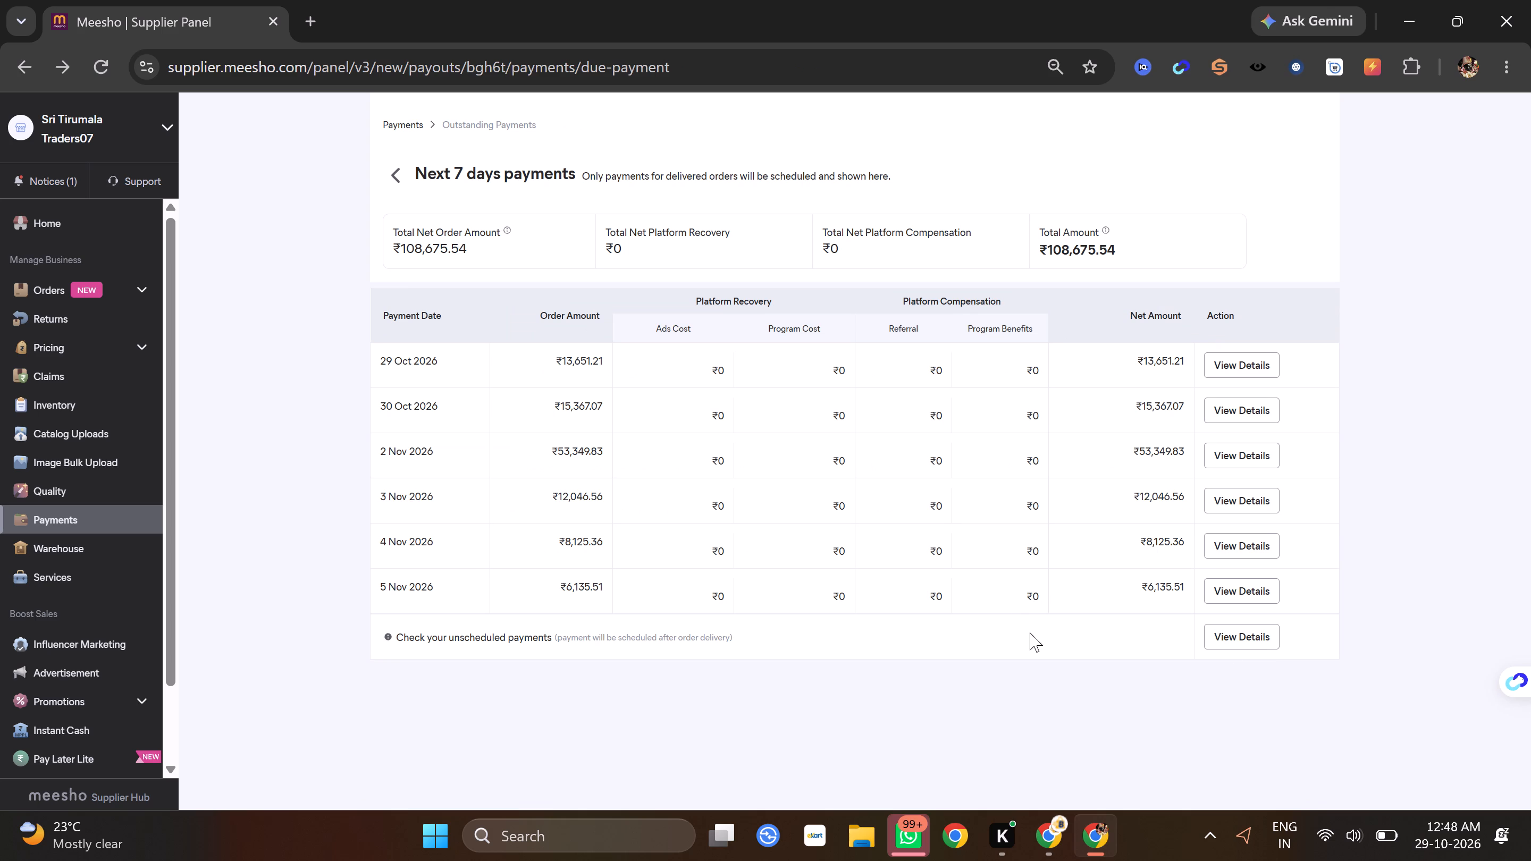
{"action": "left_click", "coordinate": [1256, 632]}
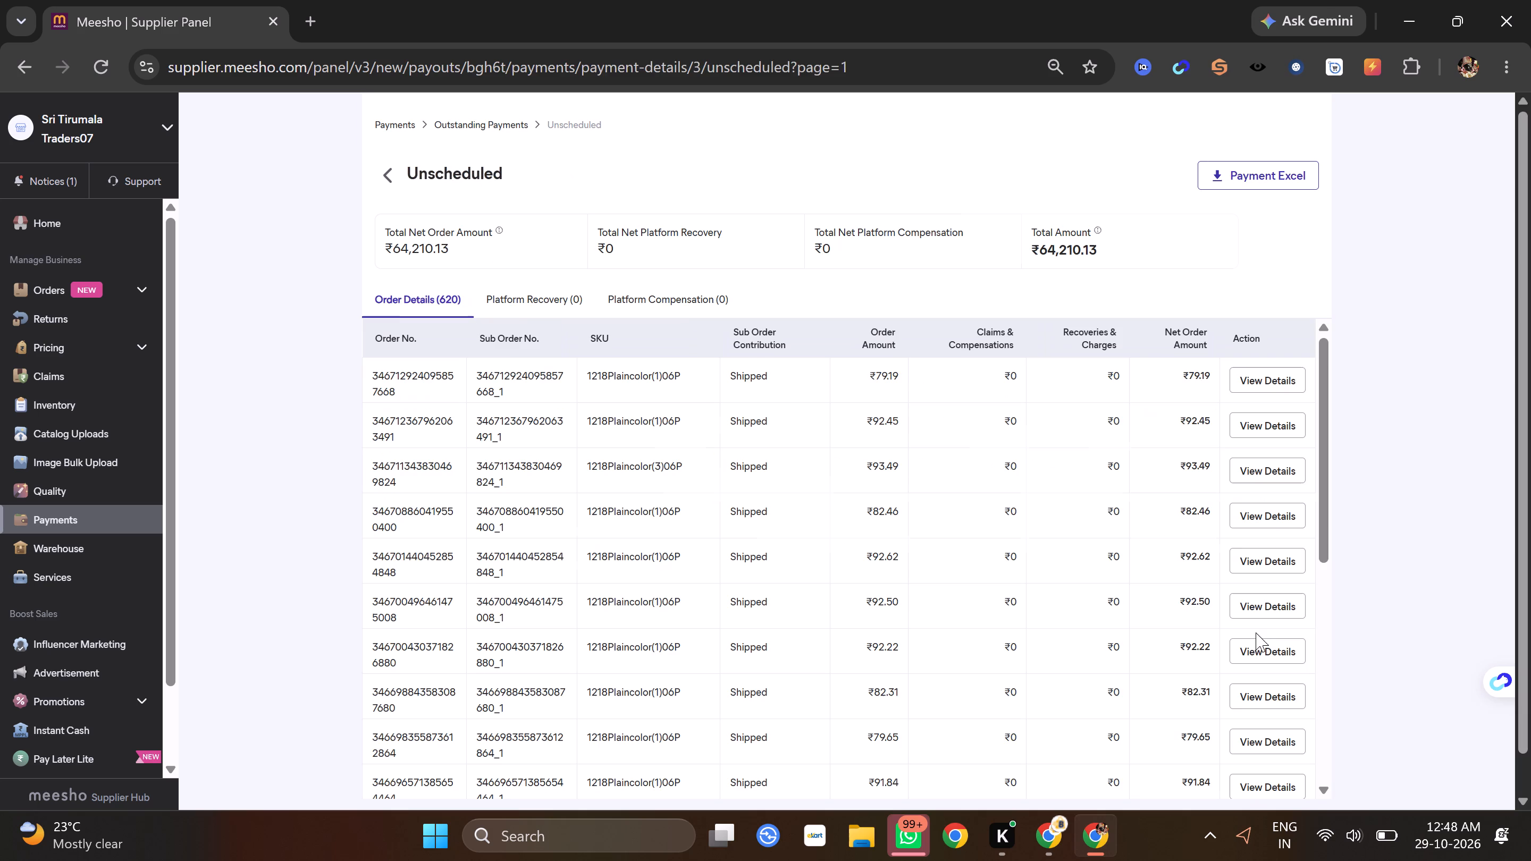
{"action": "left_click", "coordinate": [388, 173]}
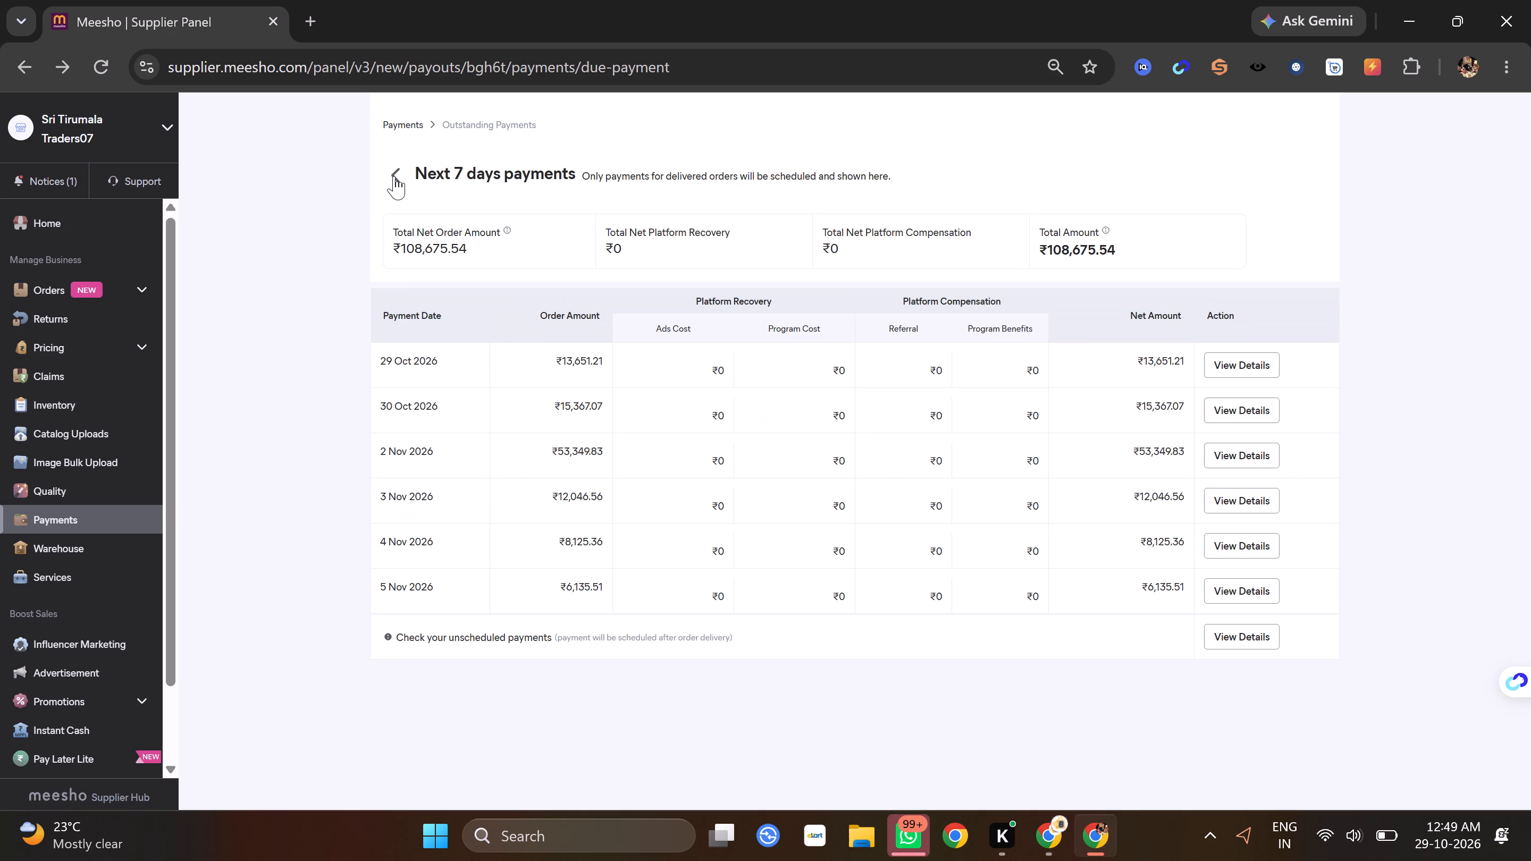
{"action": "left_click", "coordinate": [394, 176]}
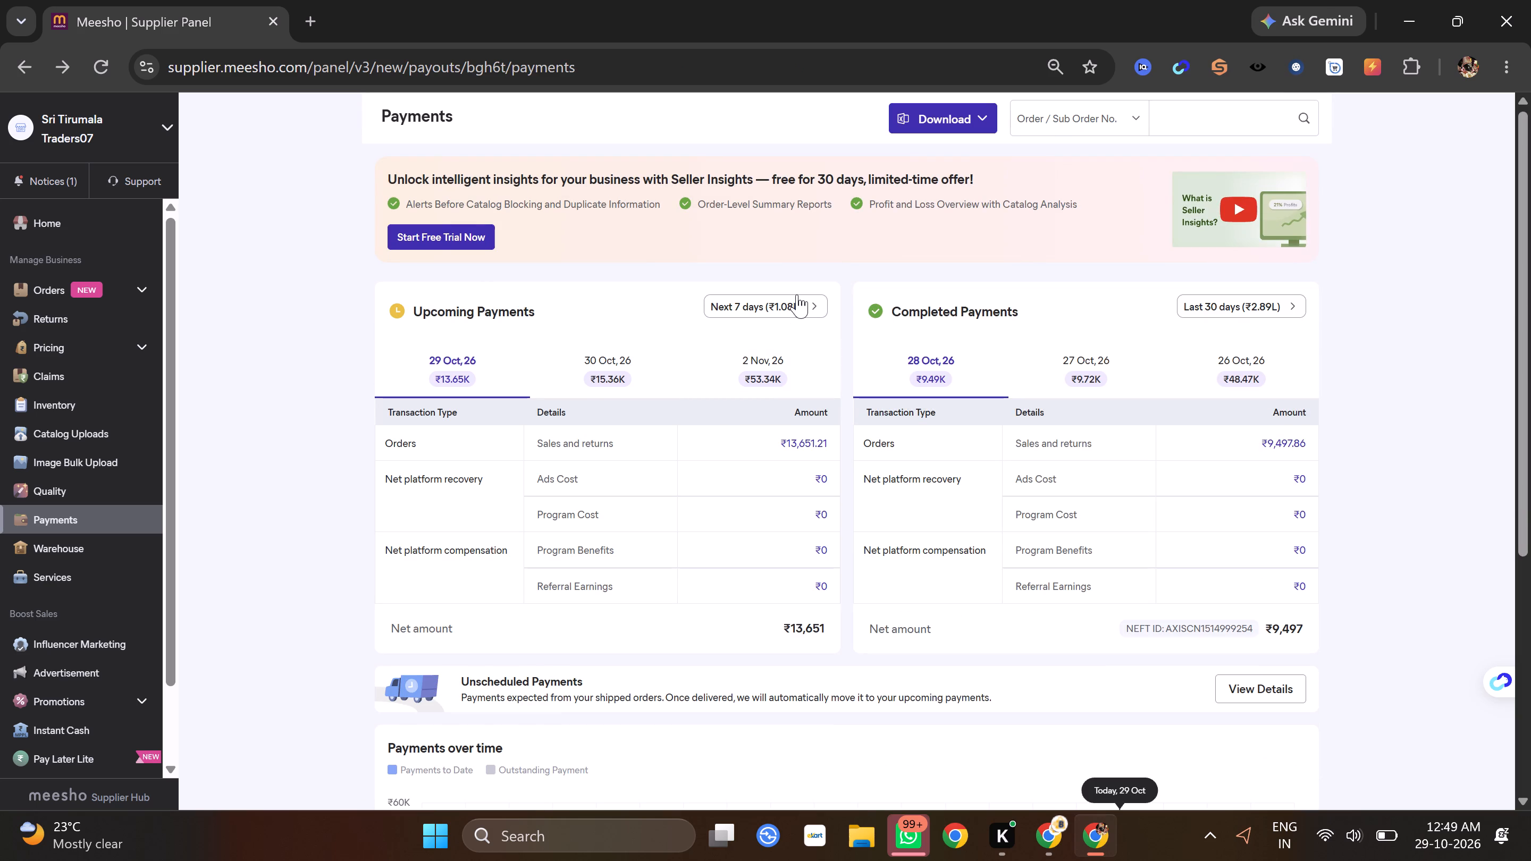
Examine the Payments over time graph, including the outstanding payment for 30 Oct 2026.
{"action": "scroll", "coordinate": [768, 628], "scroll_direction": "down", "scroll_amount": 1}
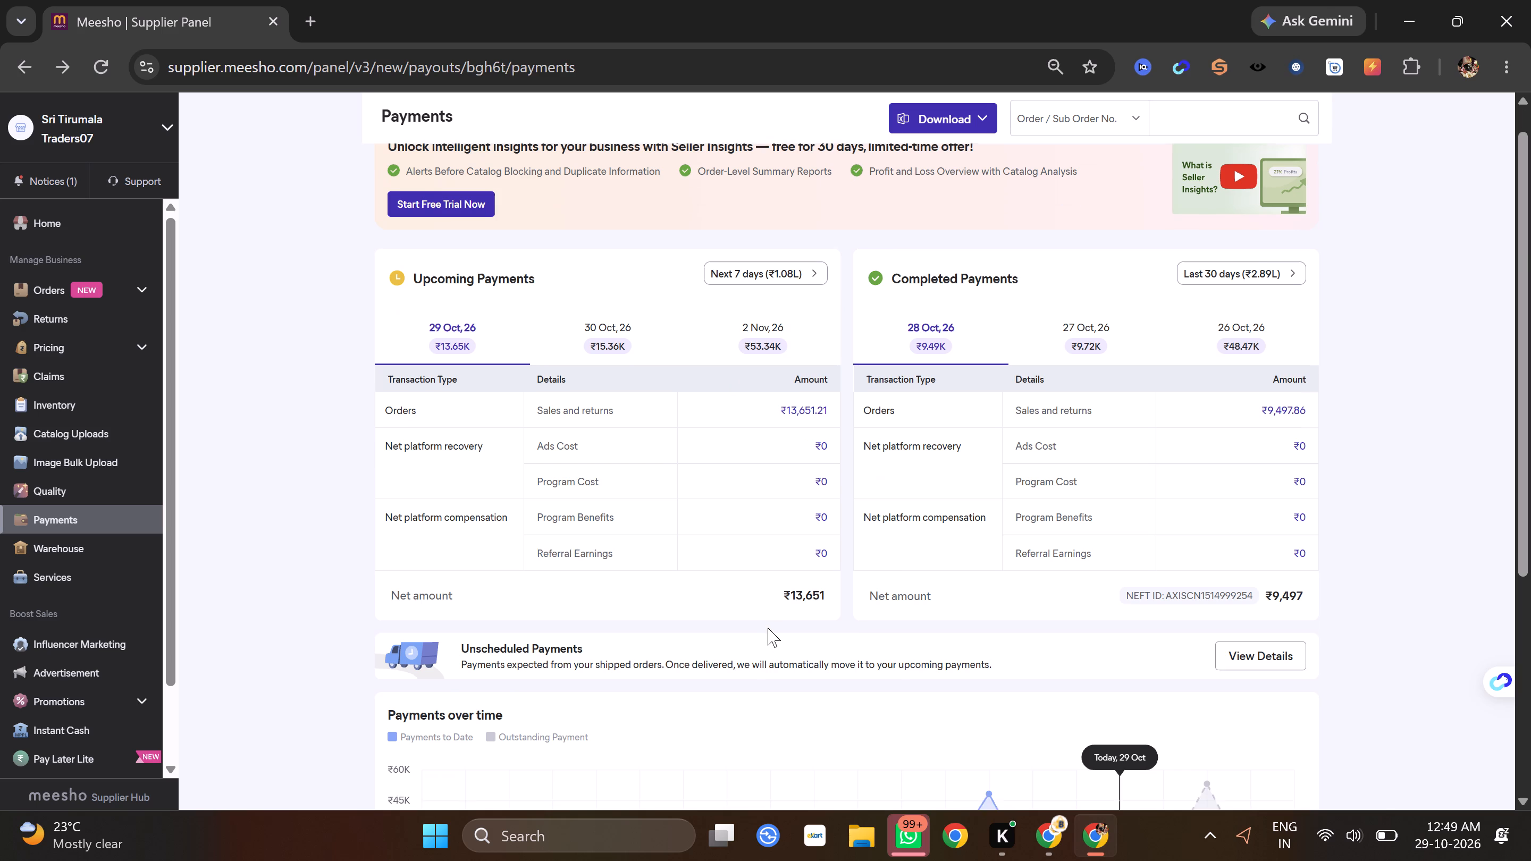
{"action": "scroll", "coordinate": [768, 628], "scroll_direction": "down", "scroll_amount": 2}
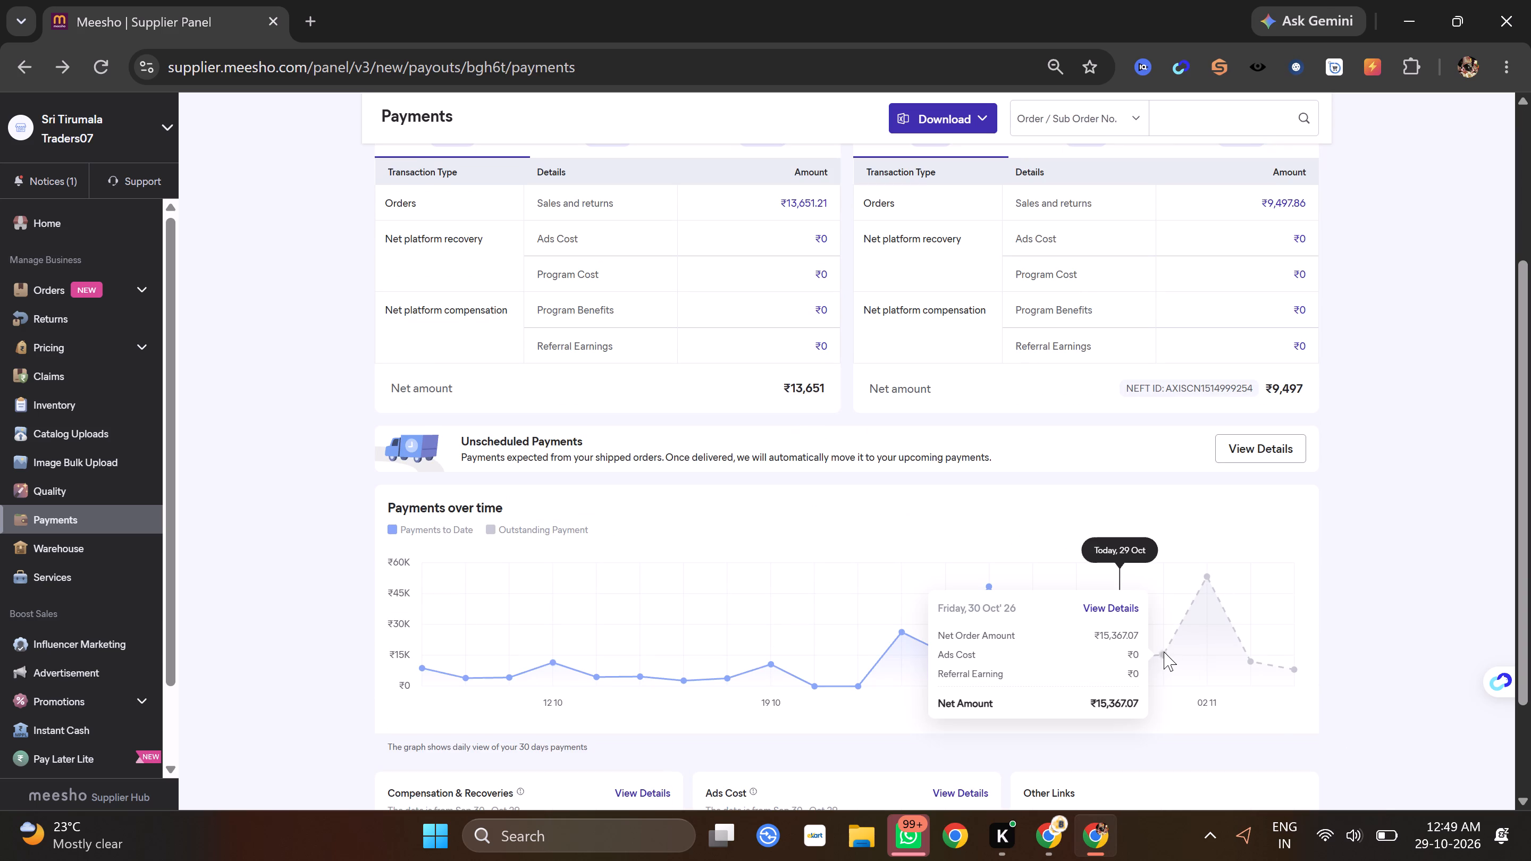
{"action": "scroll", "coordinate": [728, 403], "scroll_direction": "up", "scroll_amount": 5}
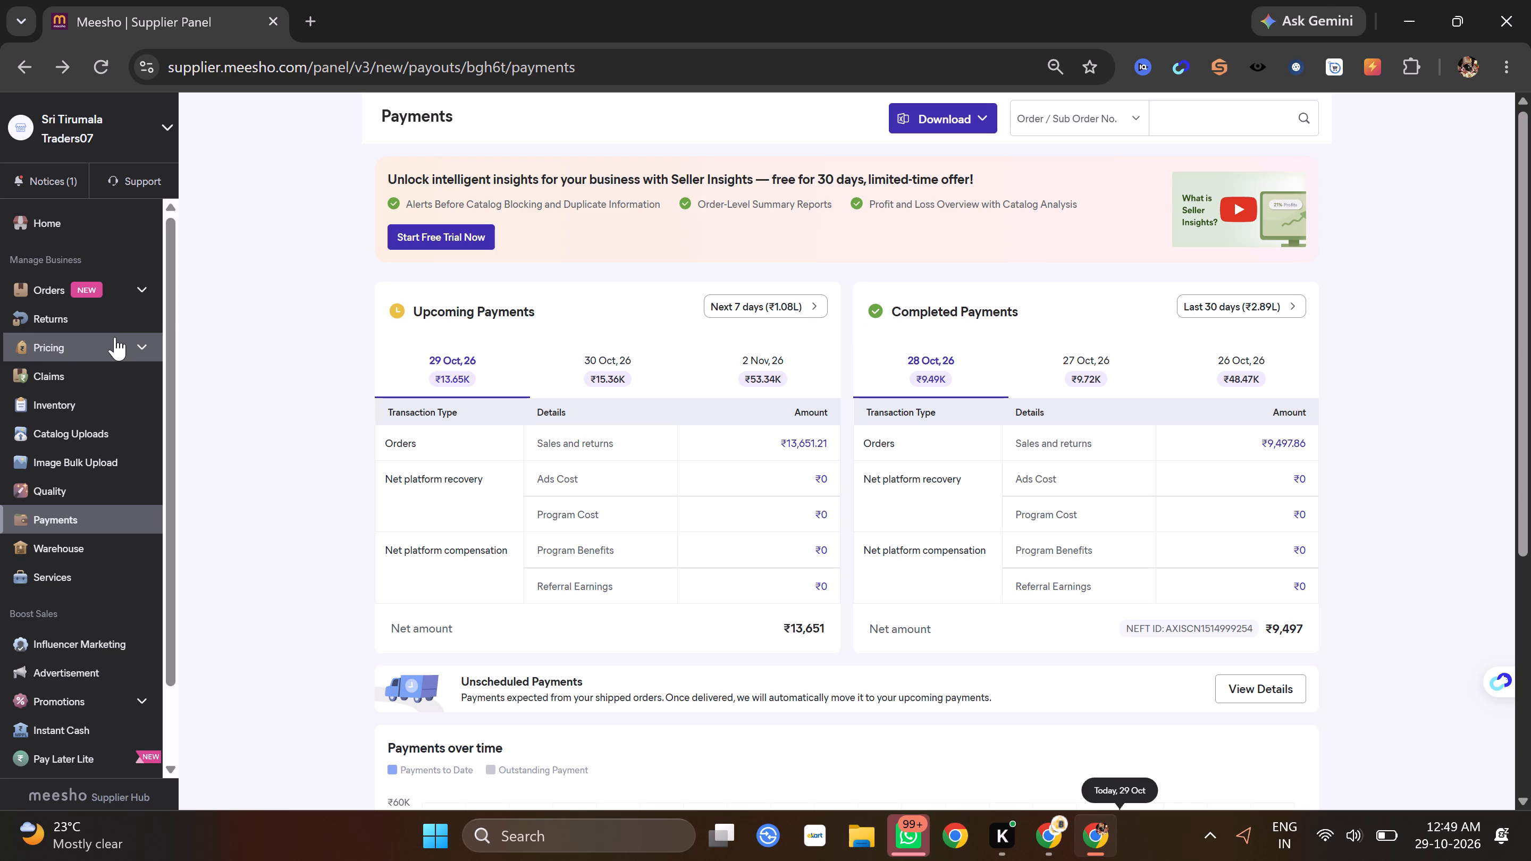
Check the pending orders again, return to the supplier home page and dismiss the sale promotion.
{"action": "left_click", "coordinate": [100, 290]}
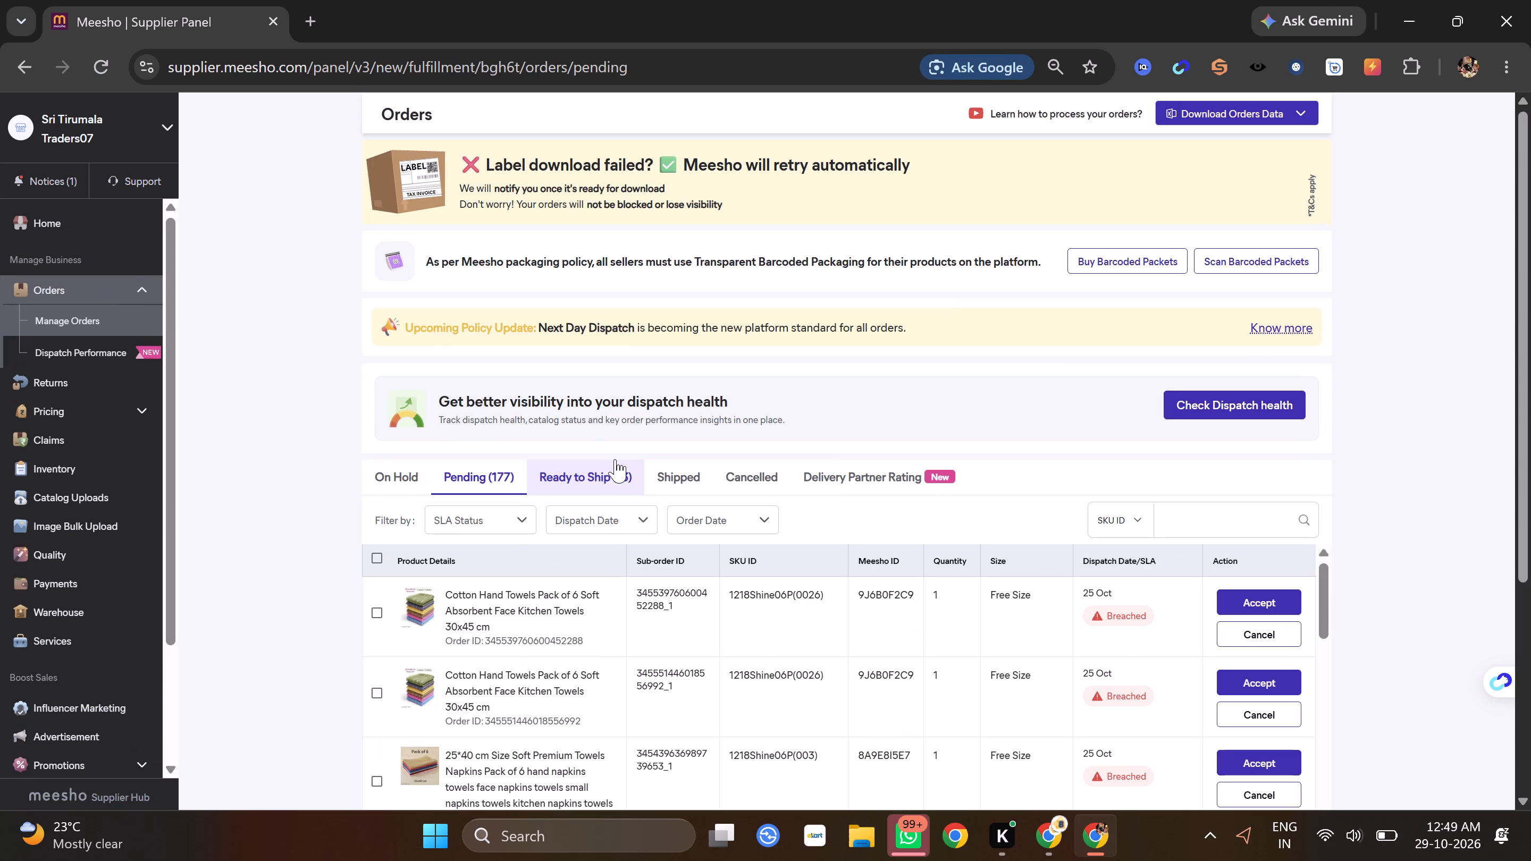
{"action": "left_click", "coordinate": [17, 221]}
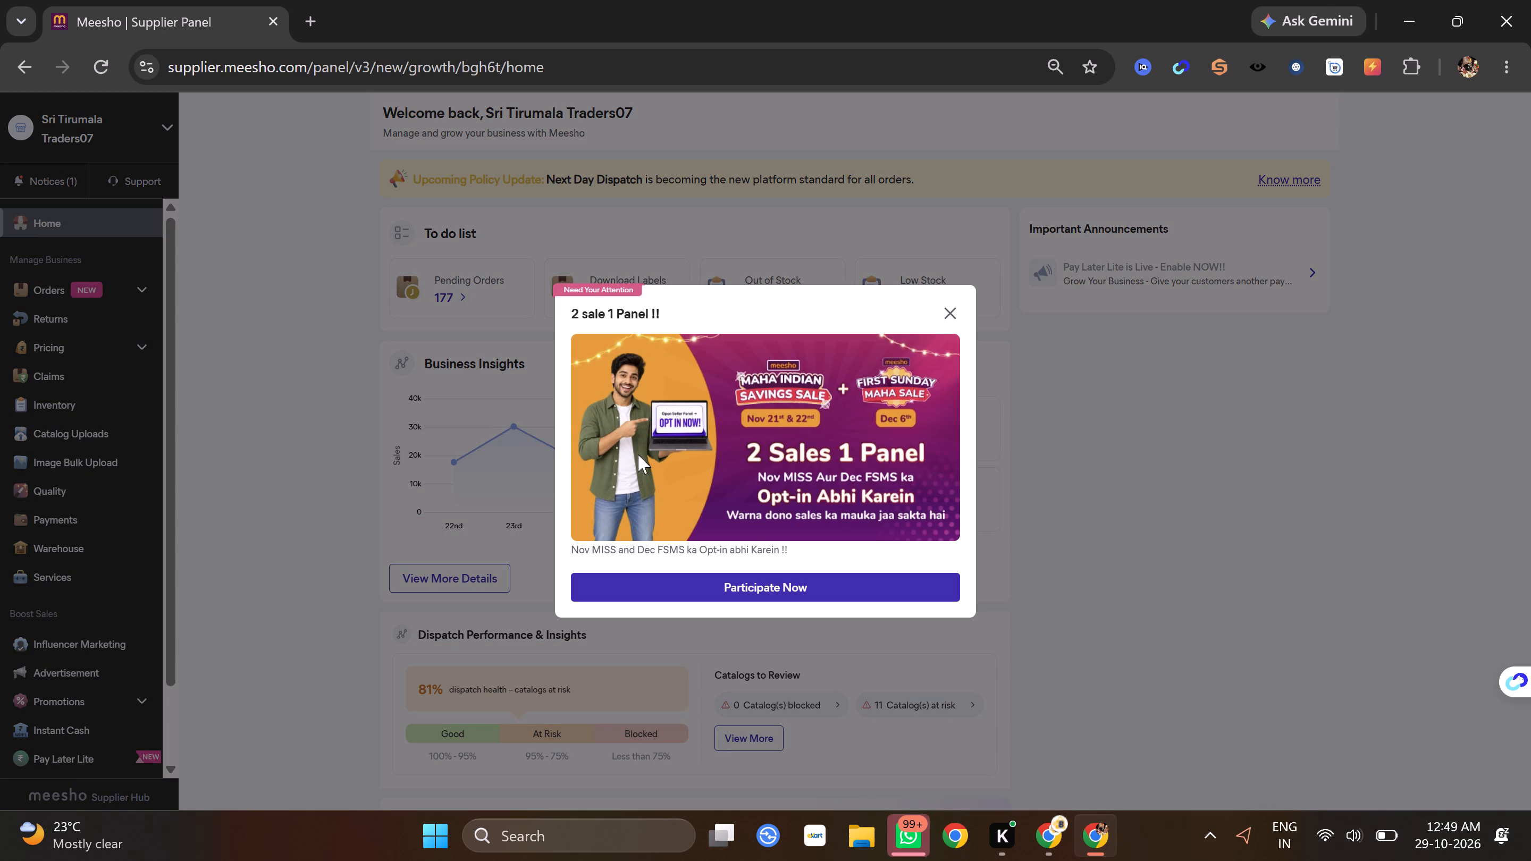
{"action": "left_click", "coordinate": [947, 318]}
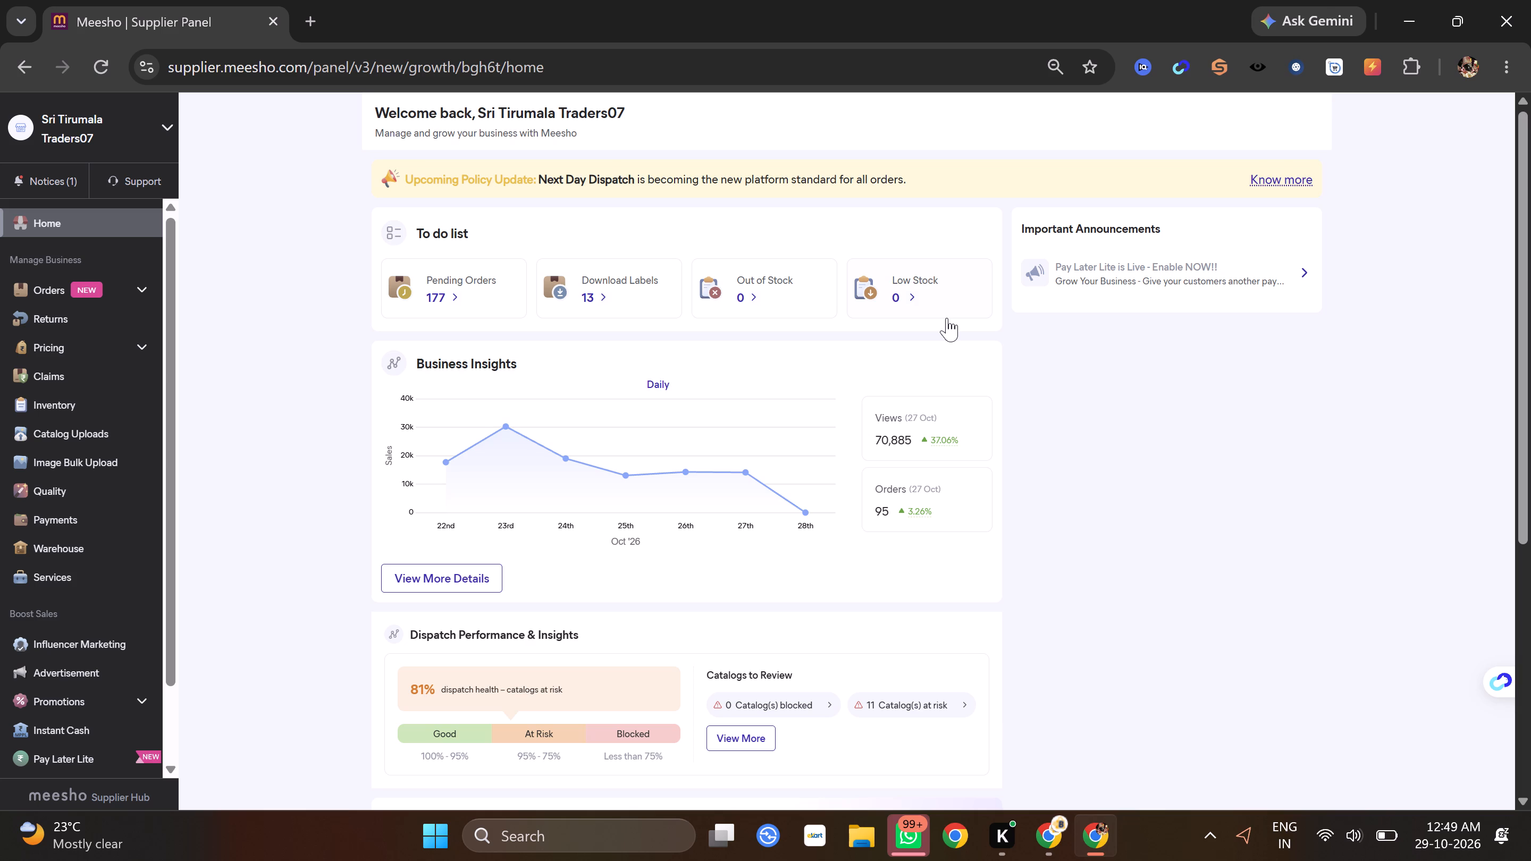
Examine the pending orders of the Sri Tirumala Traders account, from the 25 Oct dispatch dates through to the 28 Oct ones.
{"action": "left_click", "coordinate": [441, 277]}
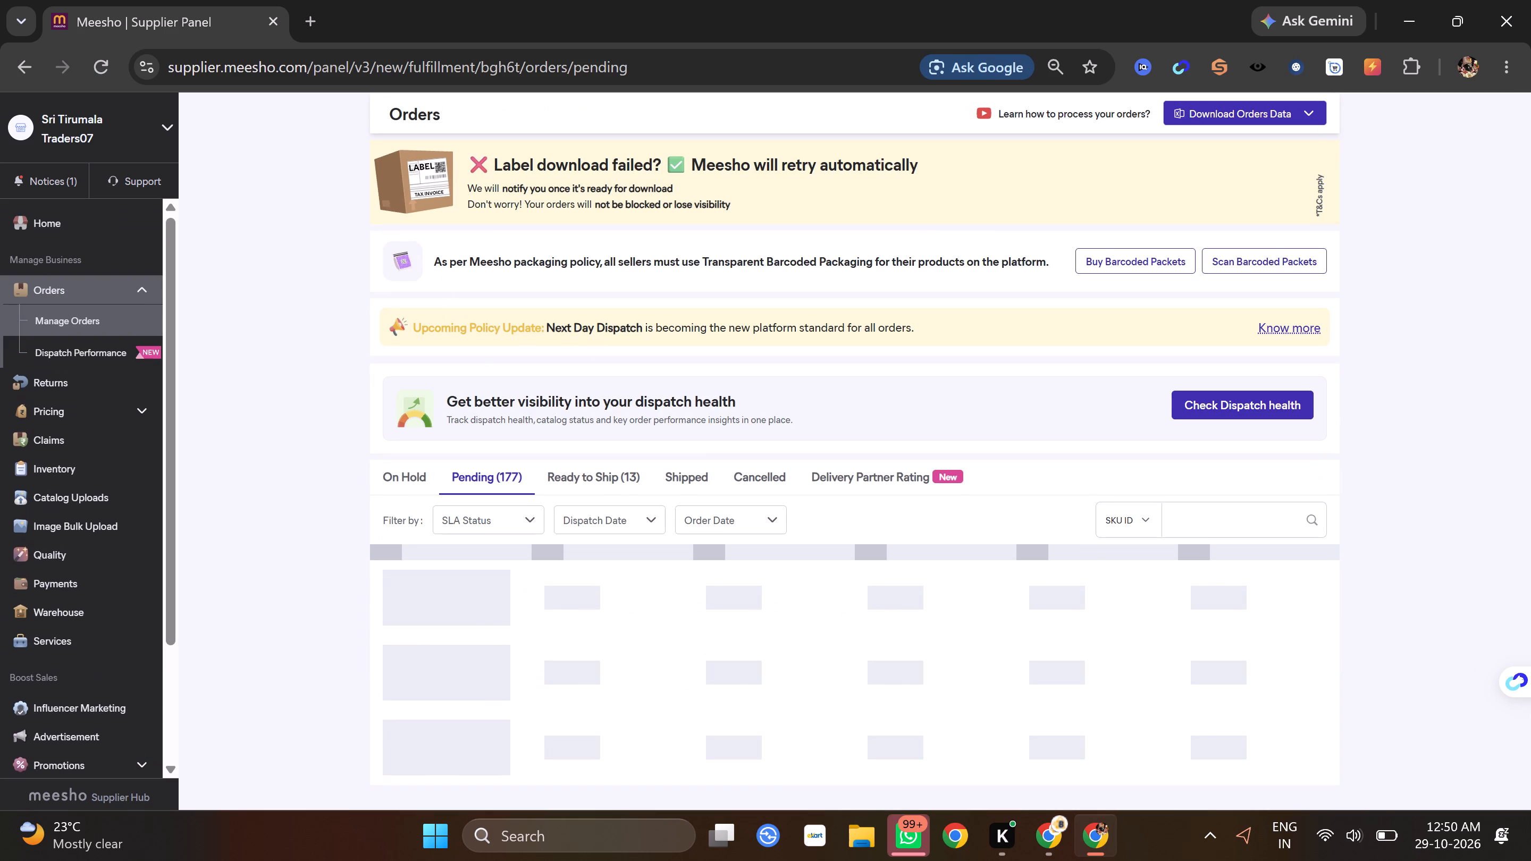
{"action": "scroll", "coordinate": [589, 336], "scroll_direction": "down", "scroll_amount": 4}
{"action": "scroll", "coordinate": [589, 336], "scroll_direction": "up", "scroll_amount": 2}
{"action": "scroll", "coordinate": [589, 336], "scroll_direction": "down", "scroll_amount": 1}
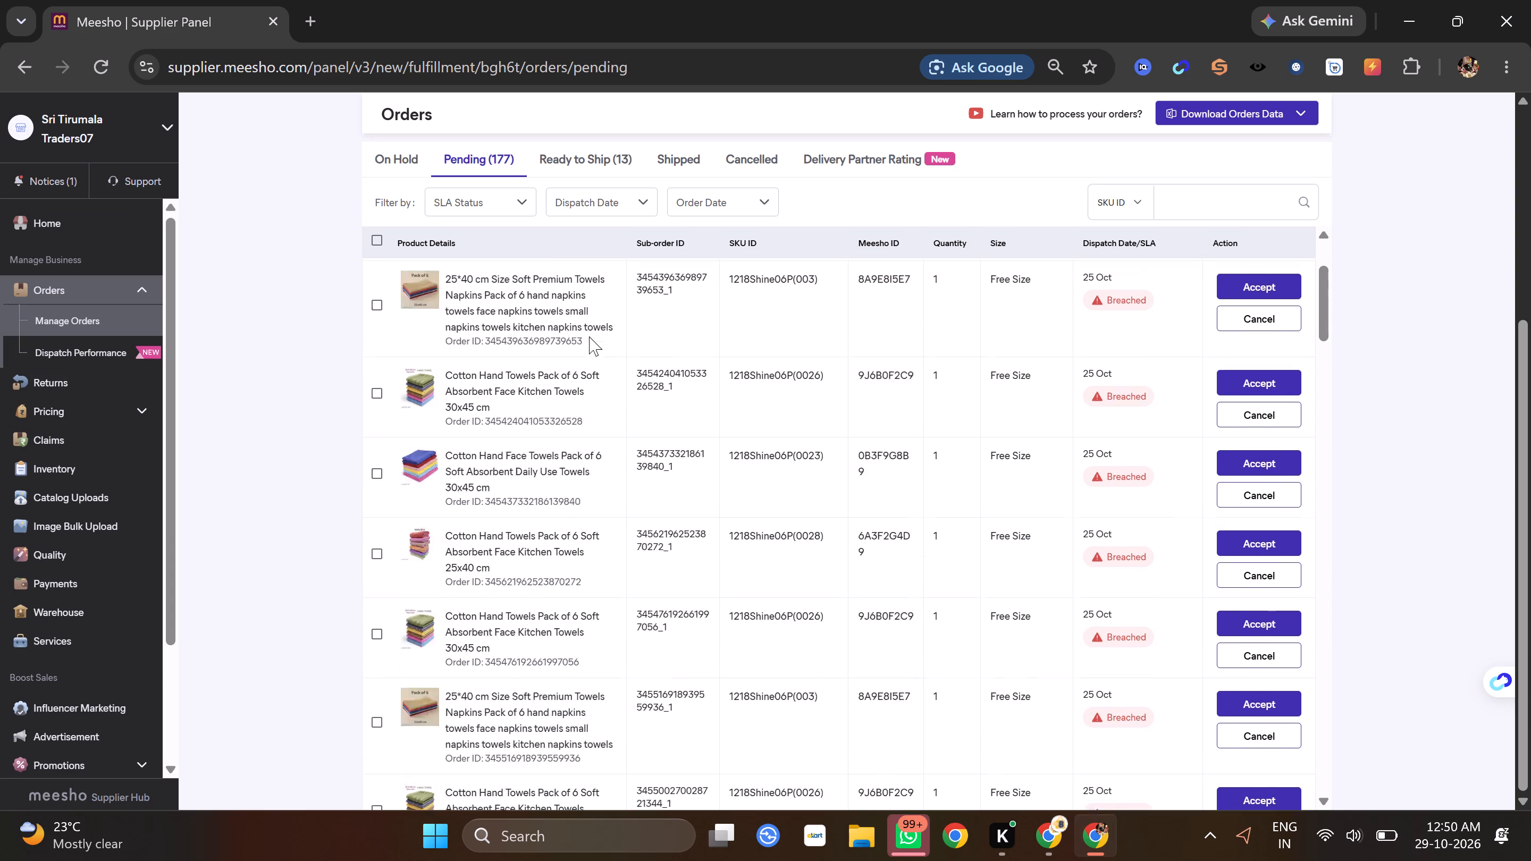
{"action": "scroll", "coordinate": [589, 336], "scroll_direction": "down", "scroll_amount": 1}
{"action": "scroll", "coordinate": [509, 442], "scroll_direction": "down", "scroll_amount": 2}
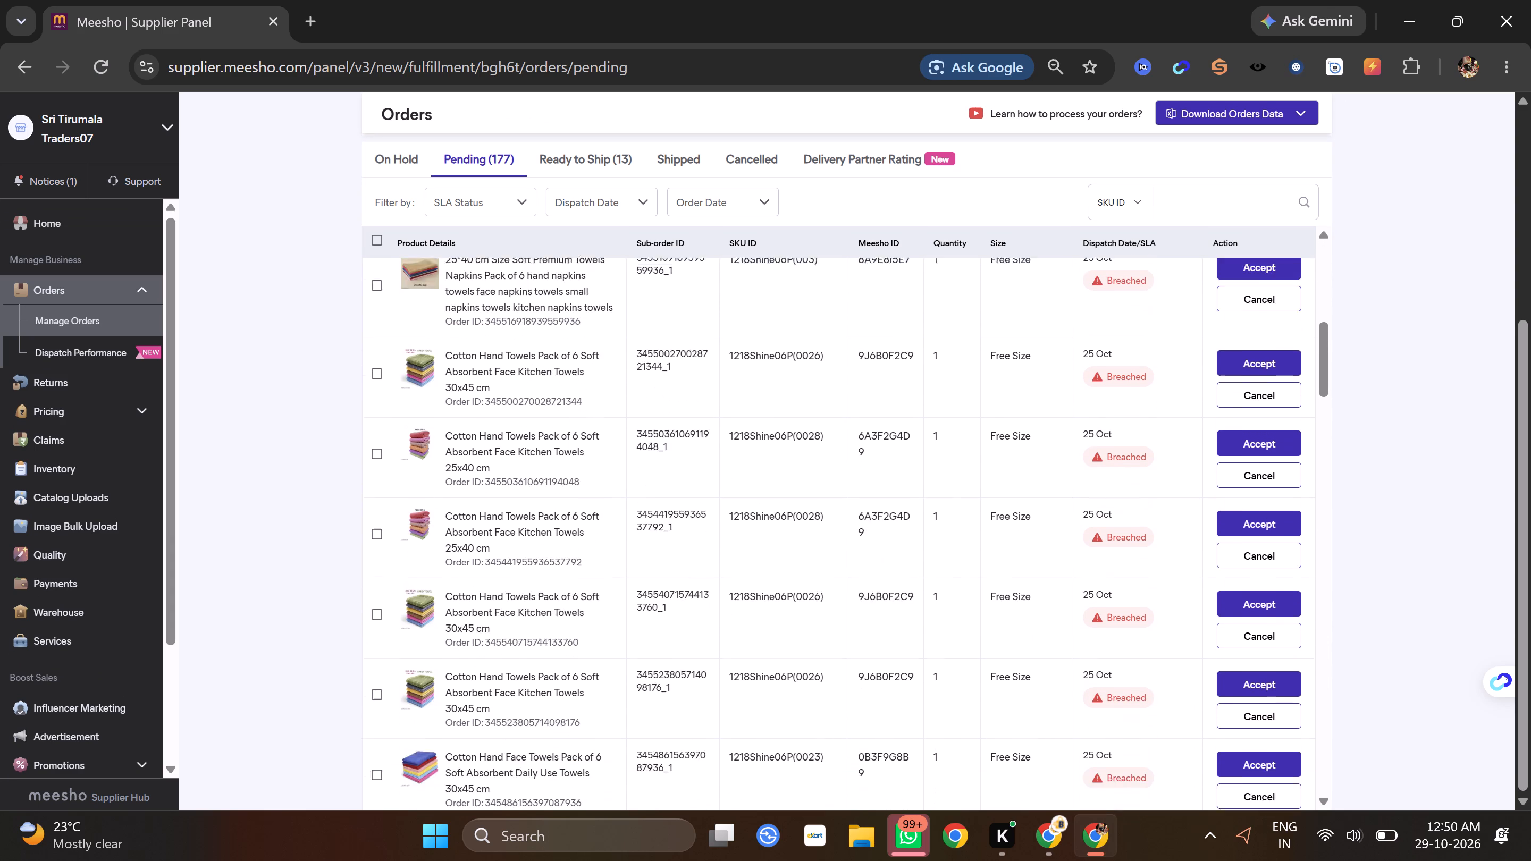
{"action": "scroll", "coordinate": [509, 442], "scroll_direction": "down", "scroll_amount": 6}
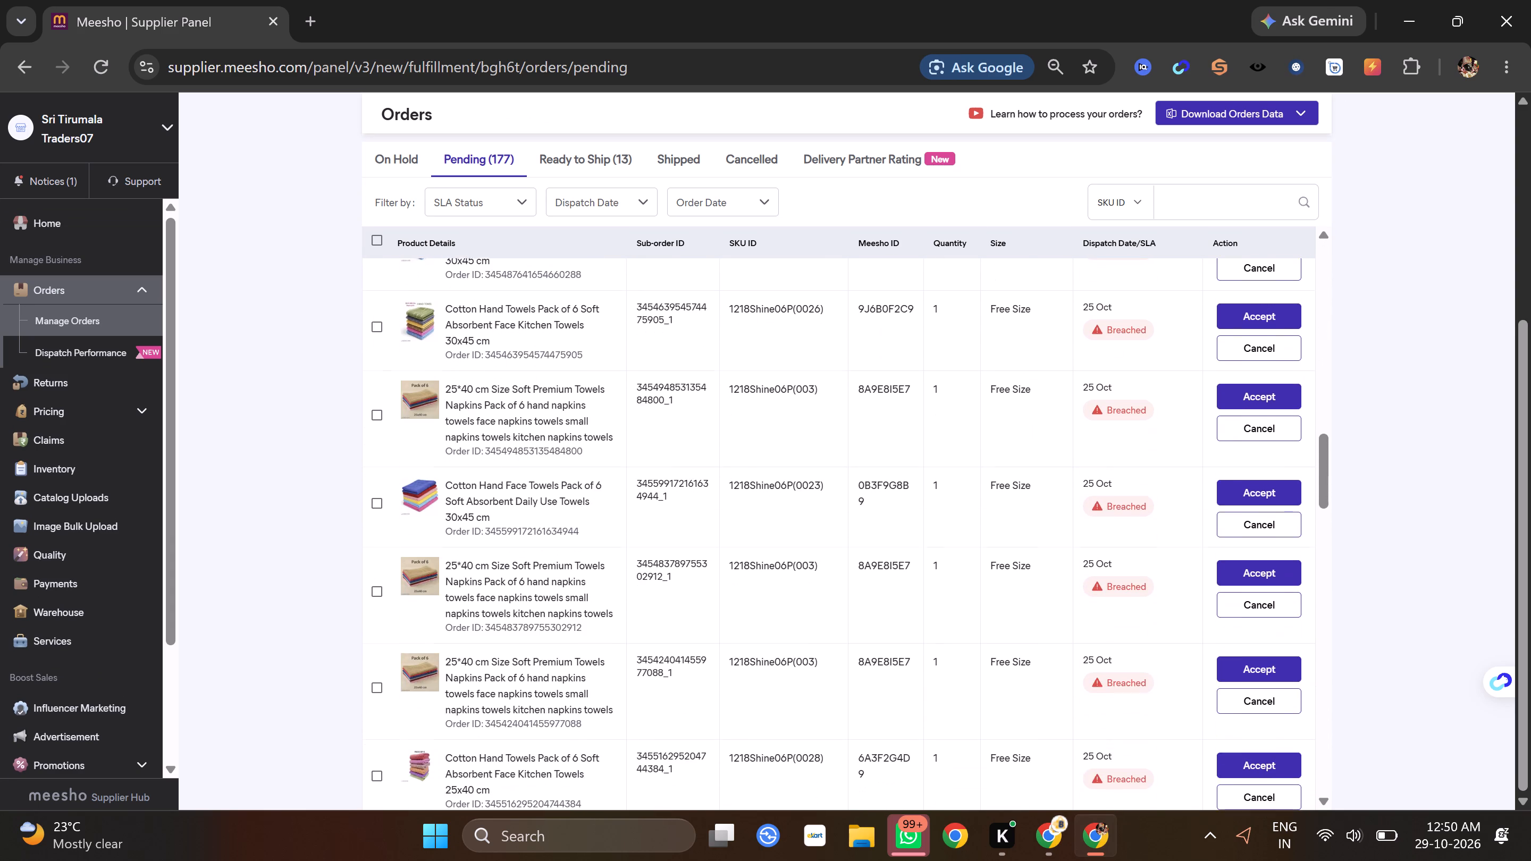
{"action": "scroll", "coordinate": [509, 442], "scroll_direction": "down", "scroll_amount": 5}
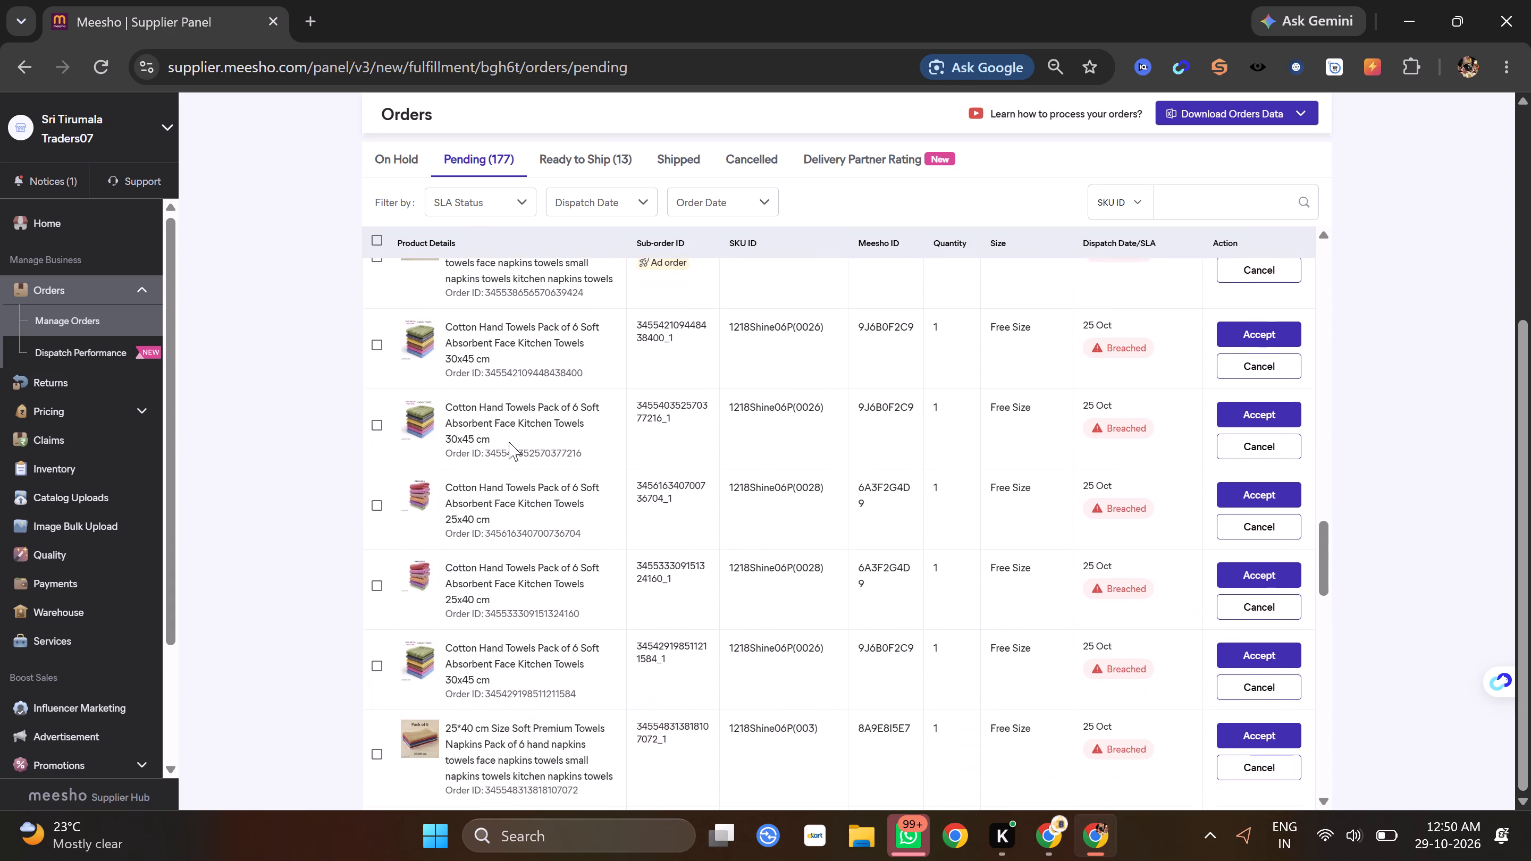
{"action": "scroll", "coordinate": [509, 442], "scroll_direction": "down", "scroll_amount": 6}
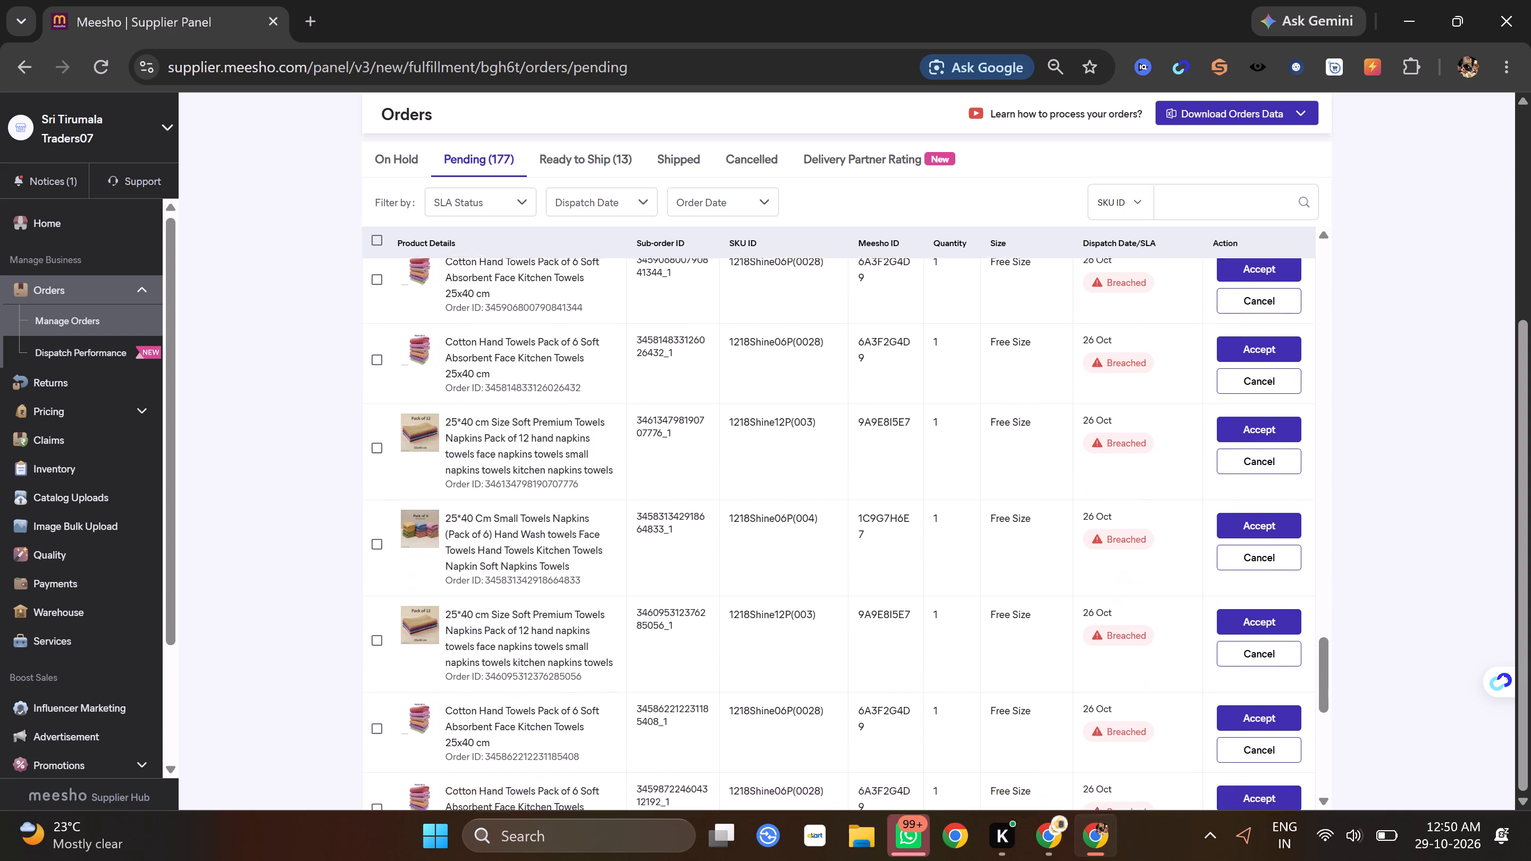
{"action": "scroll", "coordinate": [509, 442], "scroll_direction": "down", "scroll_amount": 4}
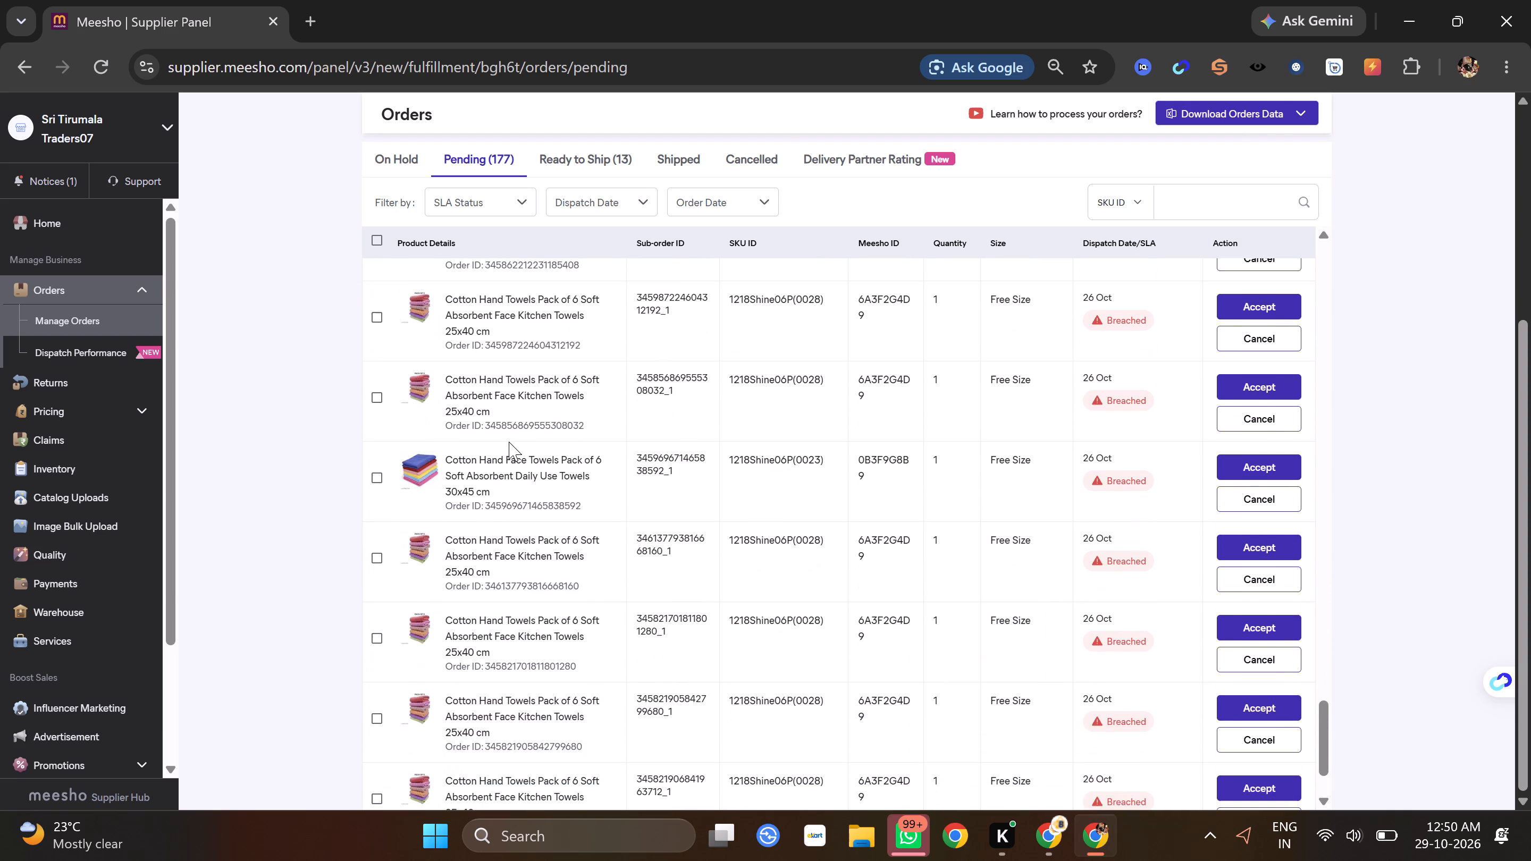
{"action": "scroll", "coordinate": [509, 442], "scroll_direction": "down", "scroll_amount": 5}
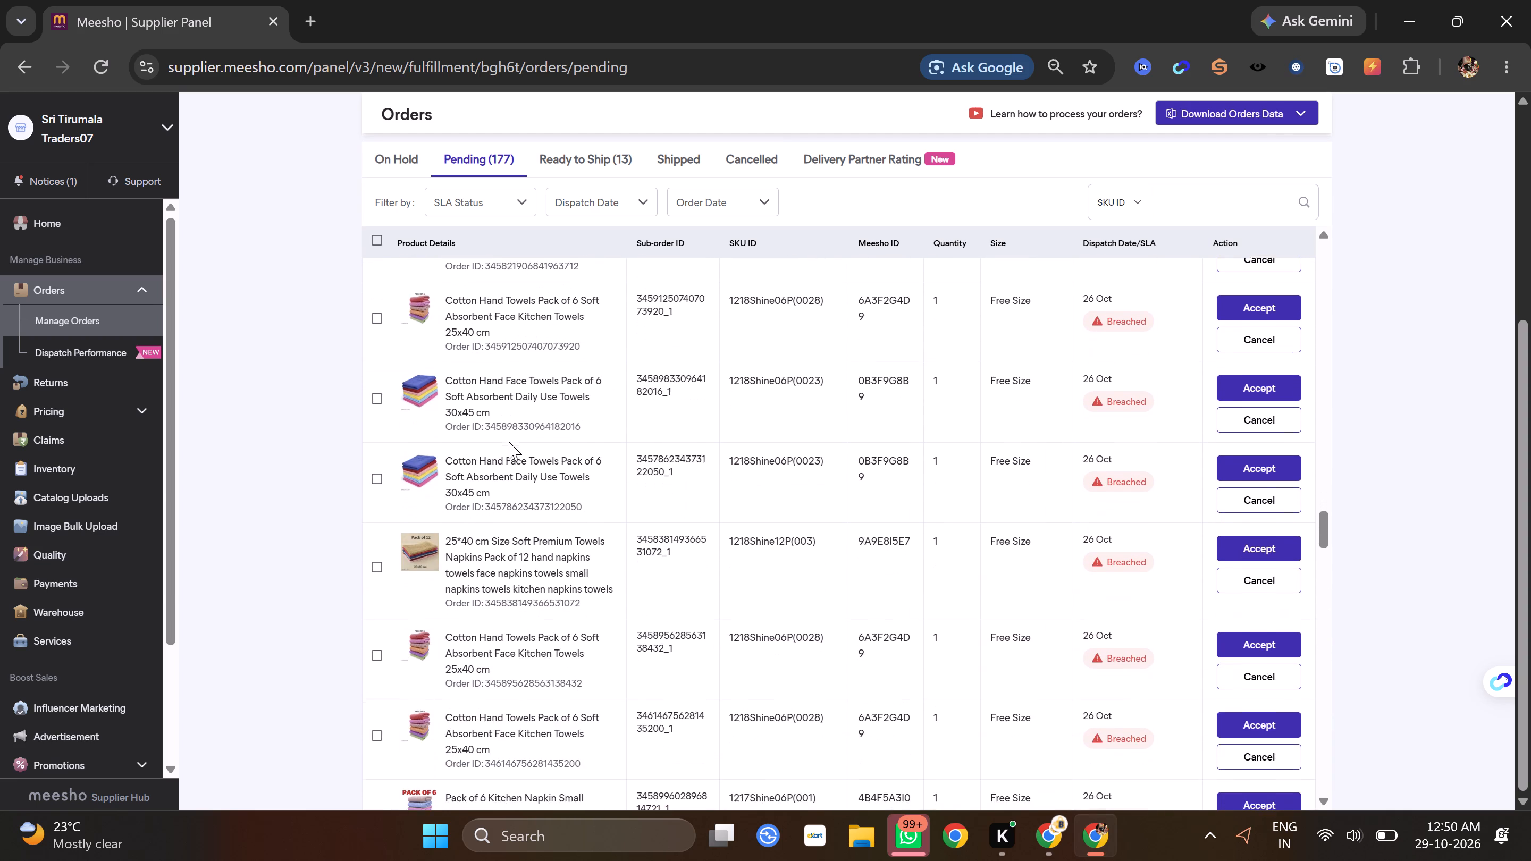
{"action": "scroll", "coordinate": [509, 442], "scroll_direction": "down", "scroll_amount": 5}
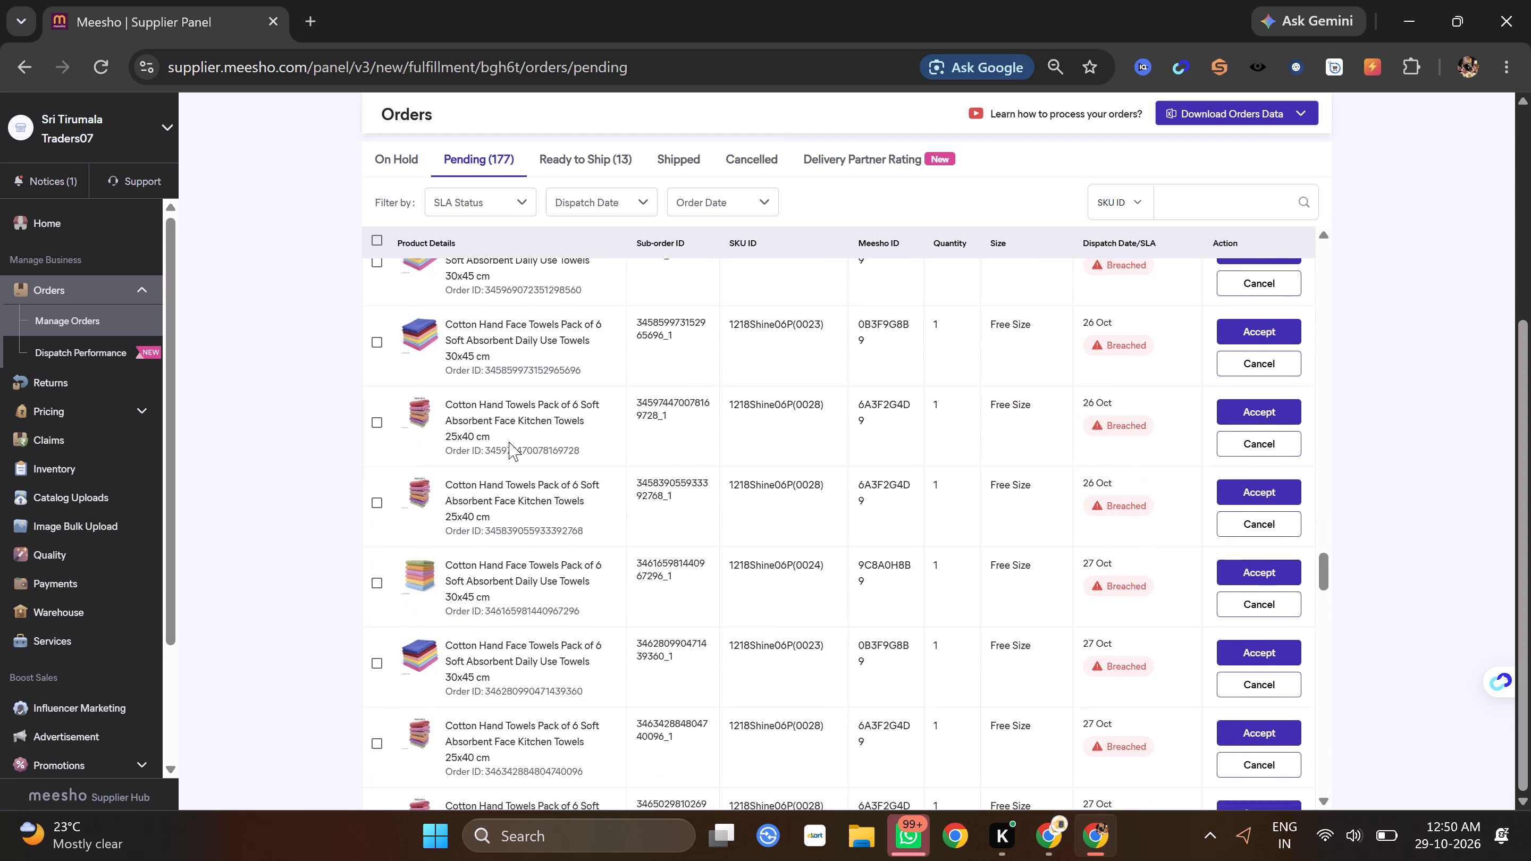
{"action": "scroll", "coordinate": [509, 442], "scroll_direction": "down", "scroll_amount": 5}
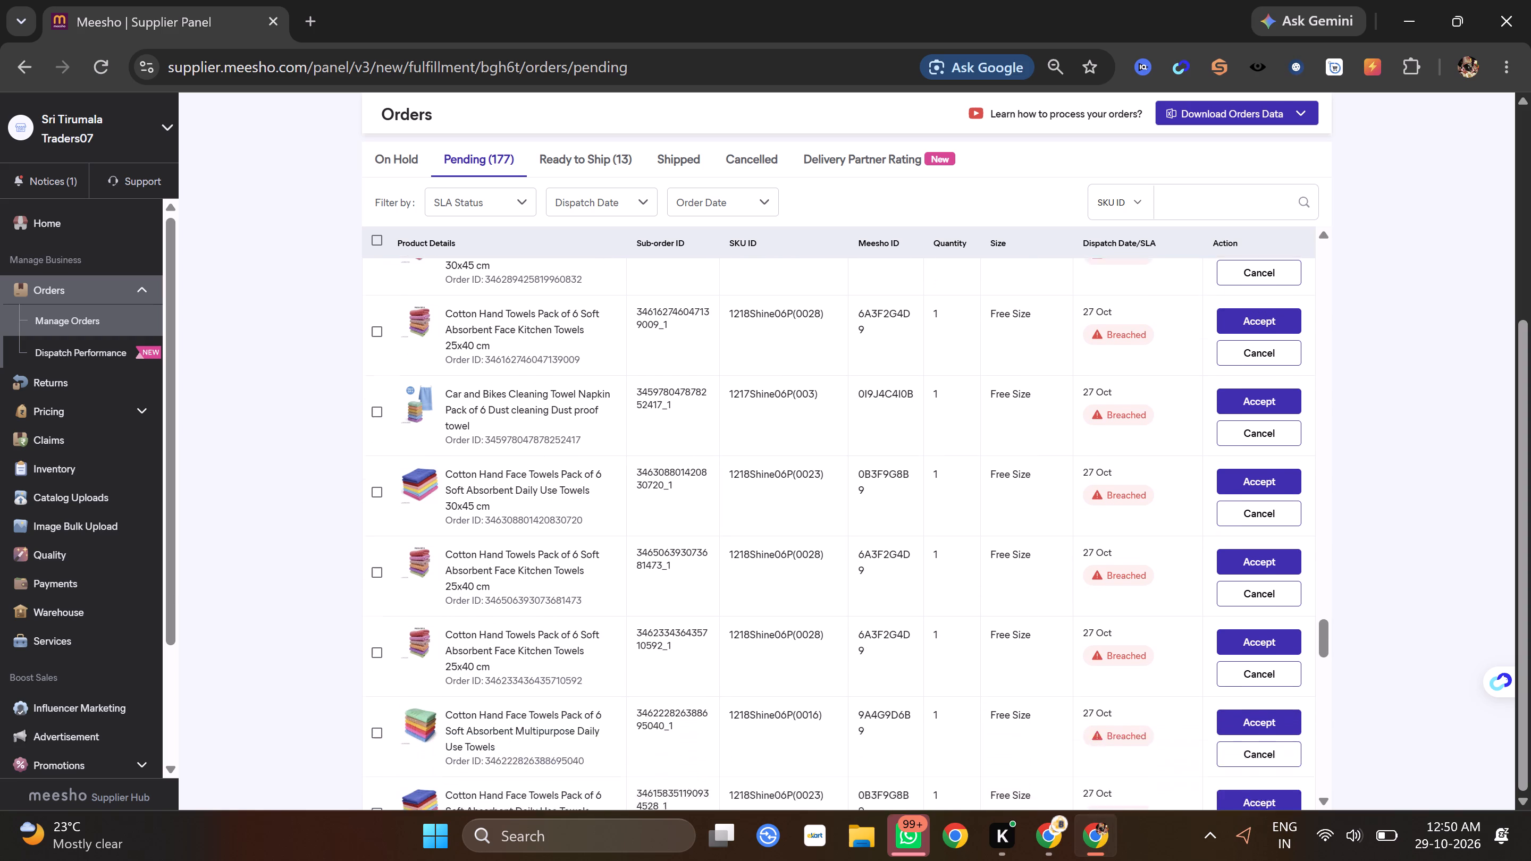
{"action": "scroll", "coordinate": [509, 442], "scroll_direction": "down", "scroll_amount": 7}
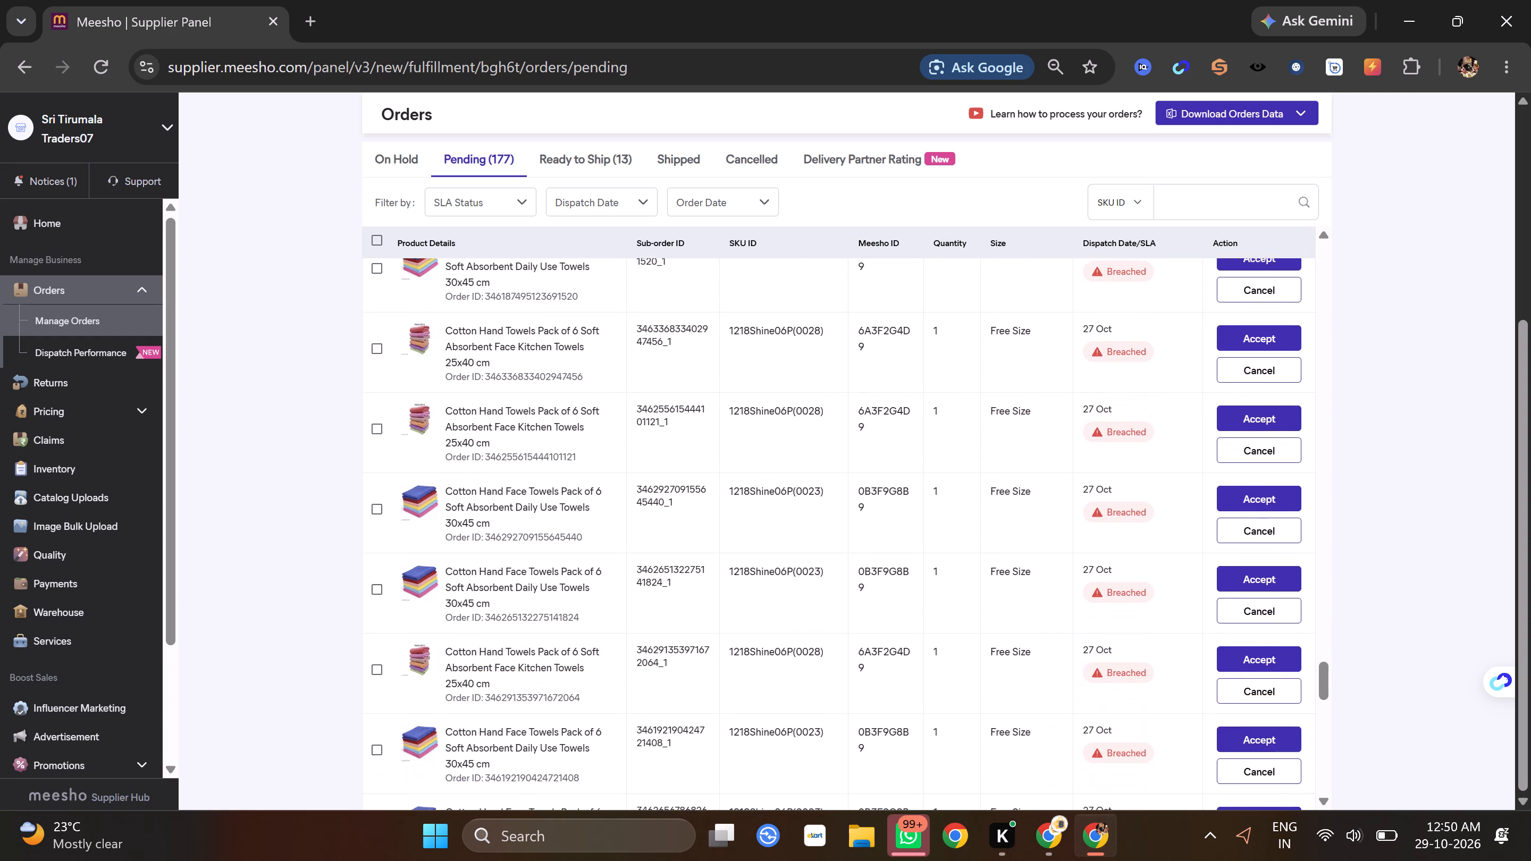
{"action": "scroll", "coordinate": [509, 442], "scroll_direction": "down", "scroll_amount": 5}
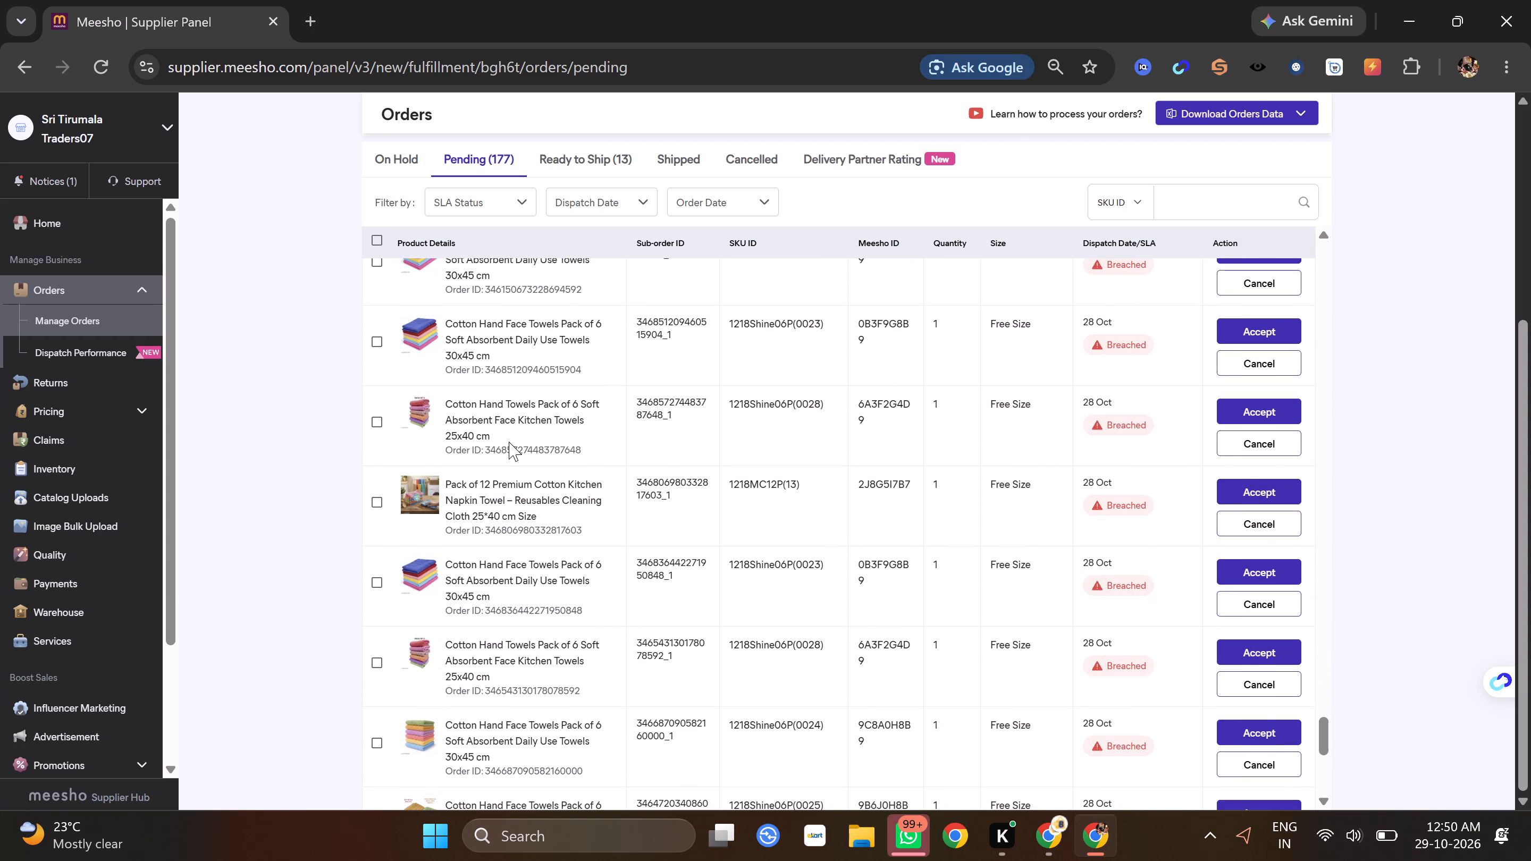
Select the 28 Oct pending order for the Pack of 12 Premium Cotton Kitchen Napkin Towel, SKU 1218MC12P(13).
{"action": "left_click", "coordinate": [371, 498]}
Add the first four 28 Oct Plaincolor orders to the selection: two of SKU 1218Plaincolor(3)06P and two of 1218Plaincolor(1)06P.
{"action": "scroll", "coordinate": [411, 427], "scroll_direction": "up", "scroll_amount": 4}
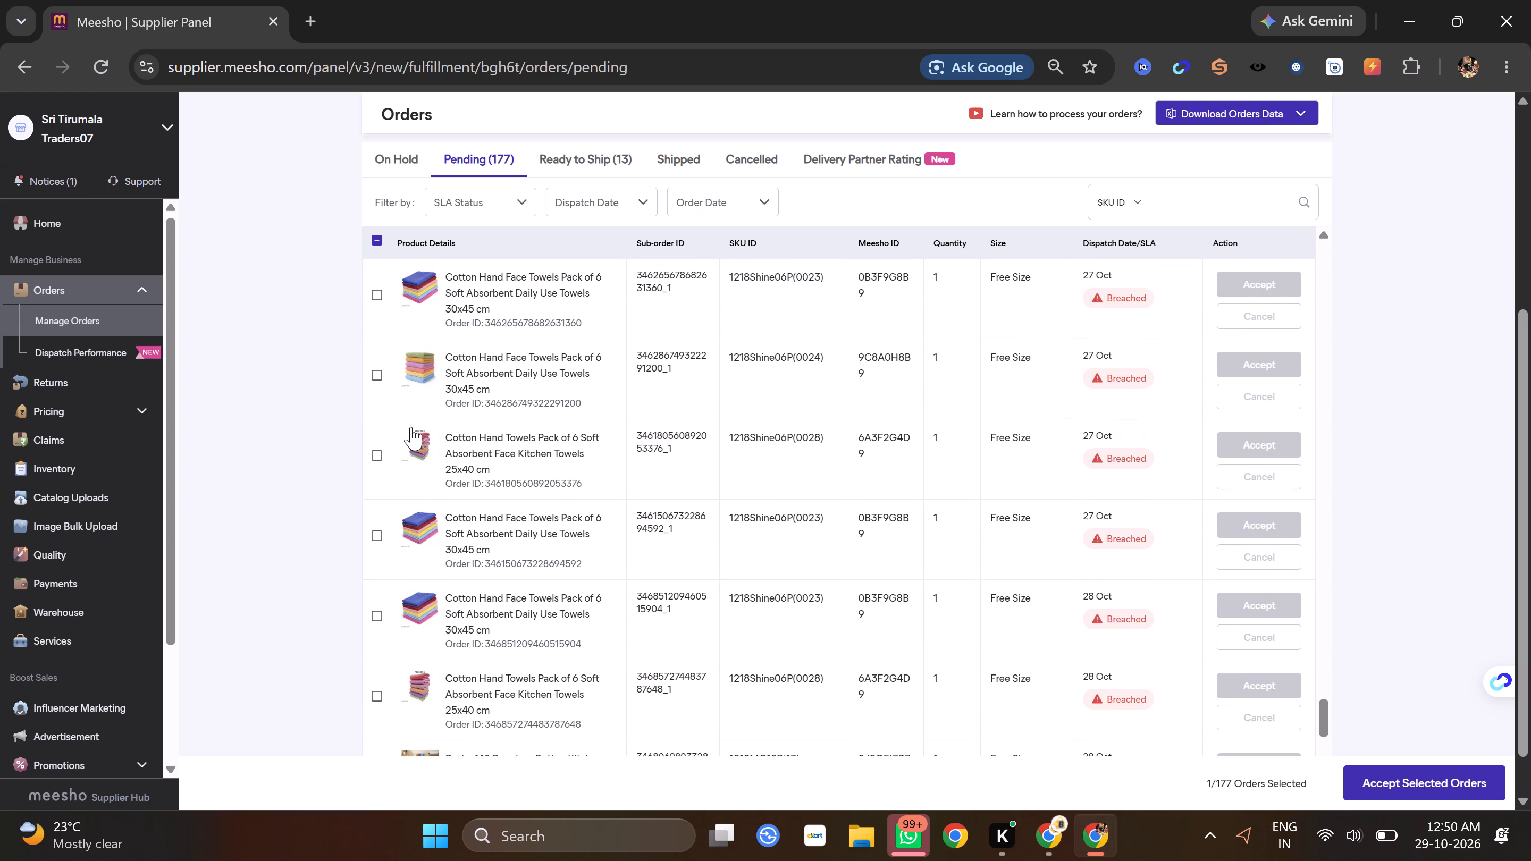
{"action": "scroll", "coordinate": [411, 427], "scroll_direction": "down", "scroll_amount": 3}
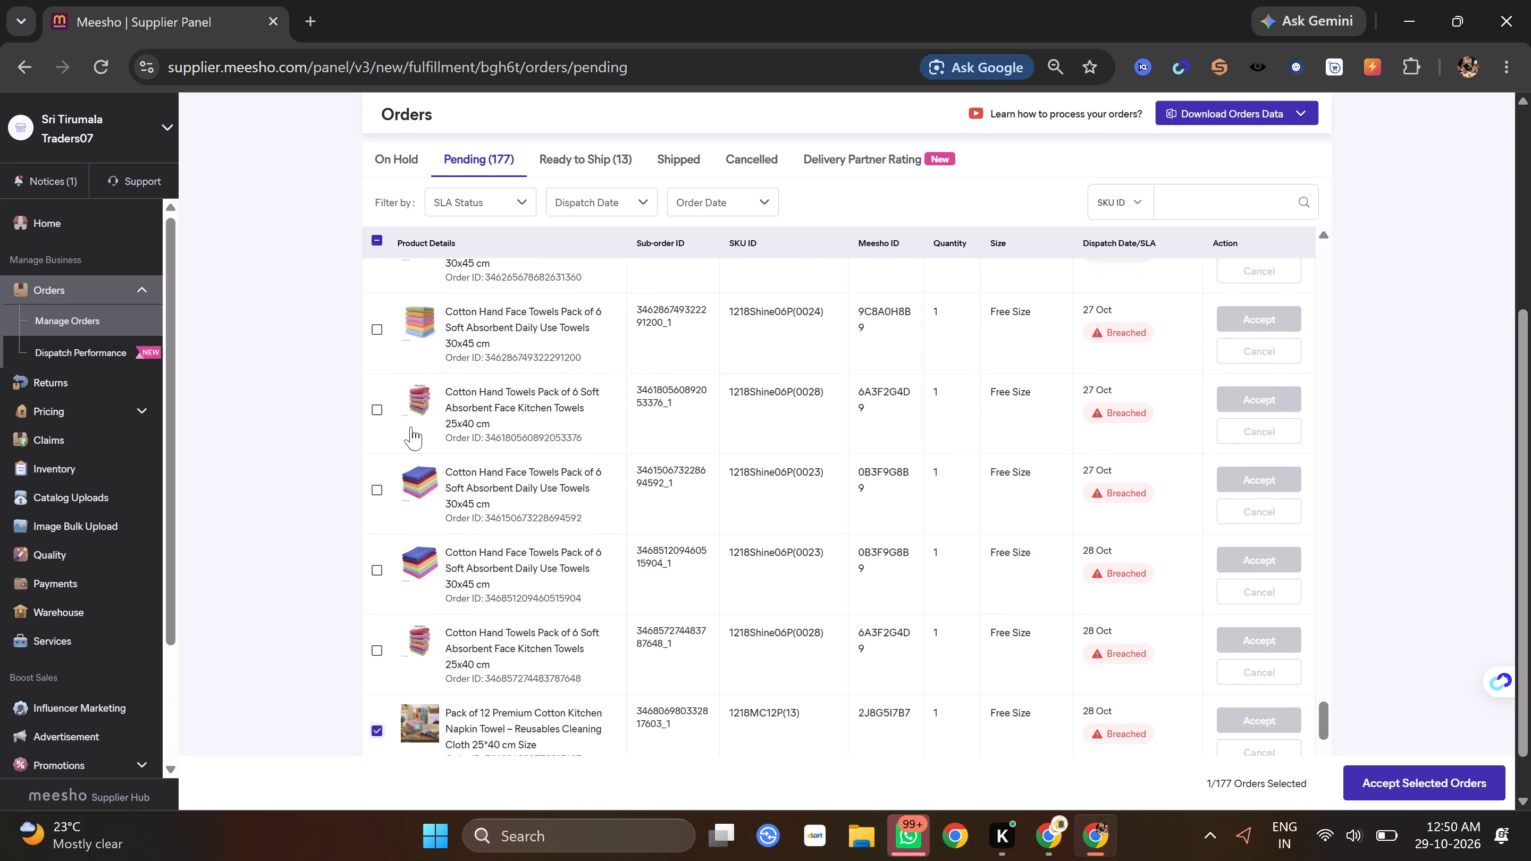
{"action": "scroll", "coordinate": [411, 427], "scroll_direction": "down", "scroll_amount": 7}
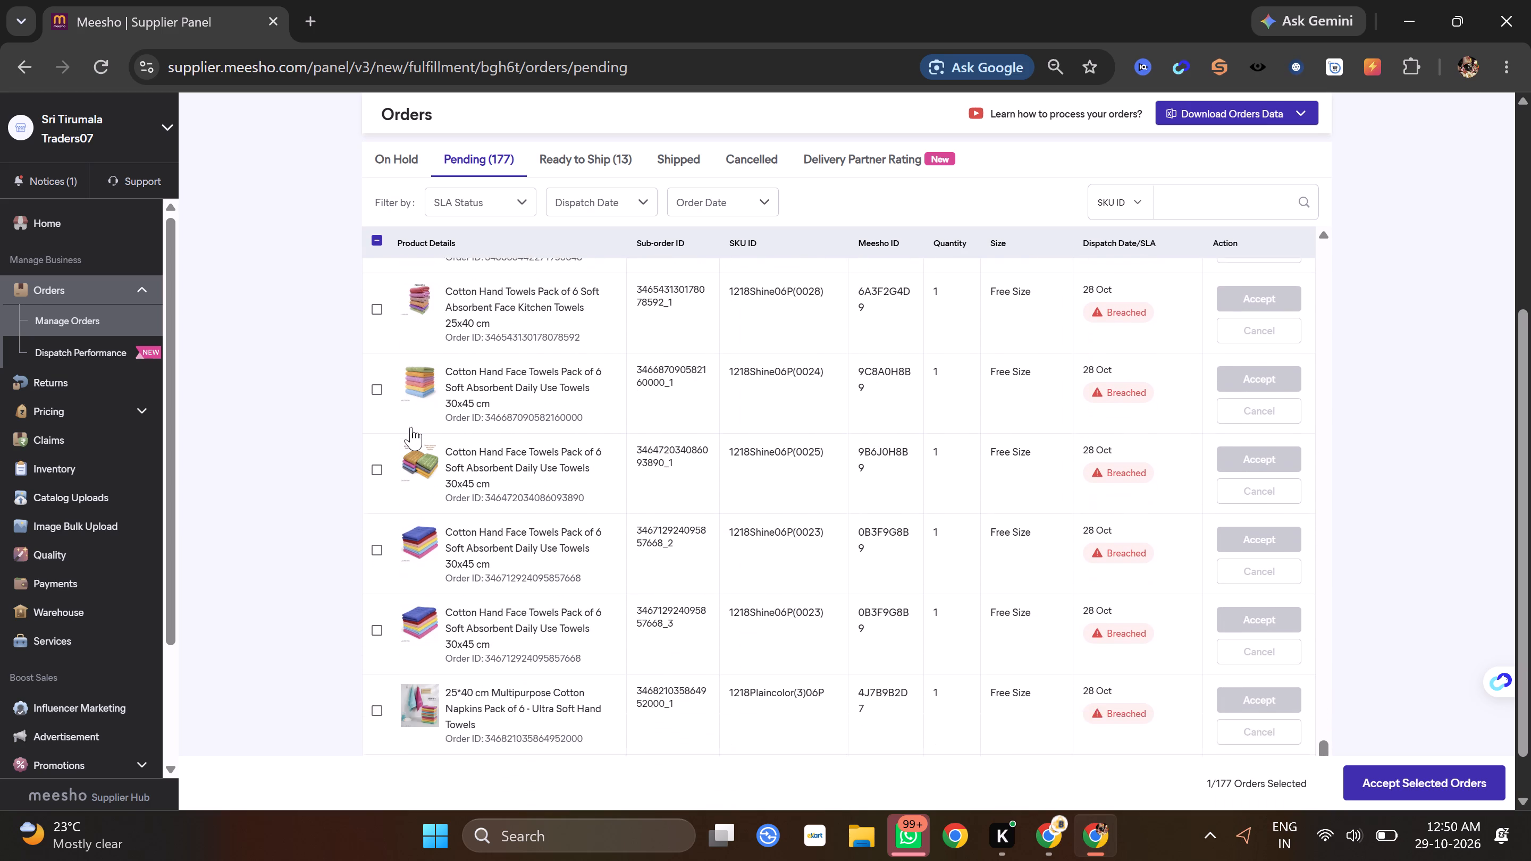
{"action": "scroll", "coordinate": [411, 427], "scroll_direction": "down", "scroll_amount": 3}
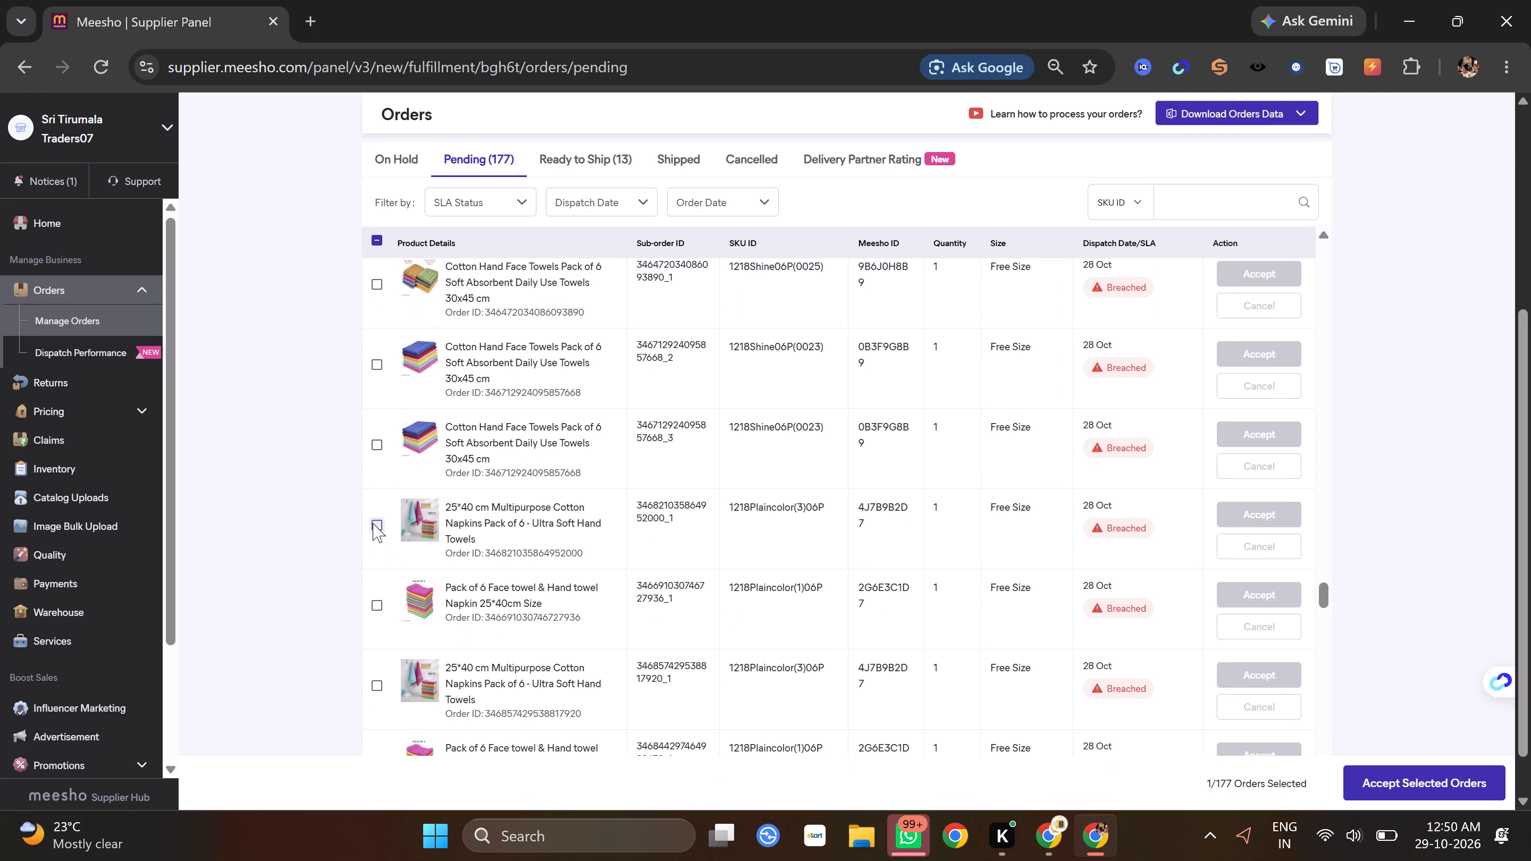
{"action": "left_click", "coordinate": [373, 523]}
{"action": "left_click", "coordinate": [377, 611]}
{"action": "left_click", "coordinate": [376, 686]}
{"action": "scroll", "coordinate": [410, 589], "scroll_direction": "down", "scroll_amount": 1}
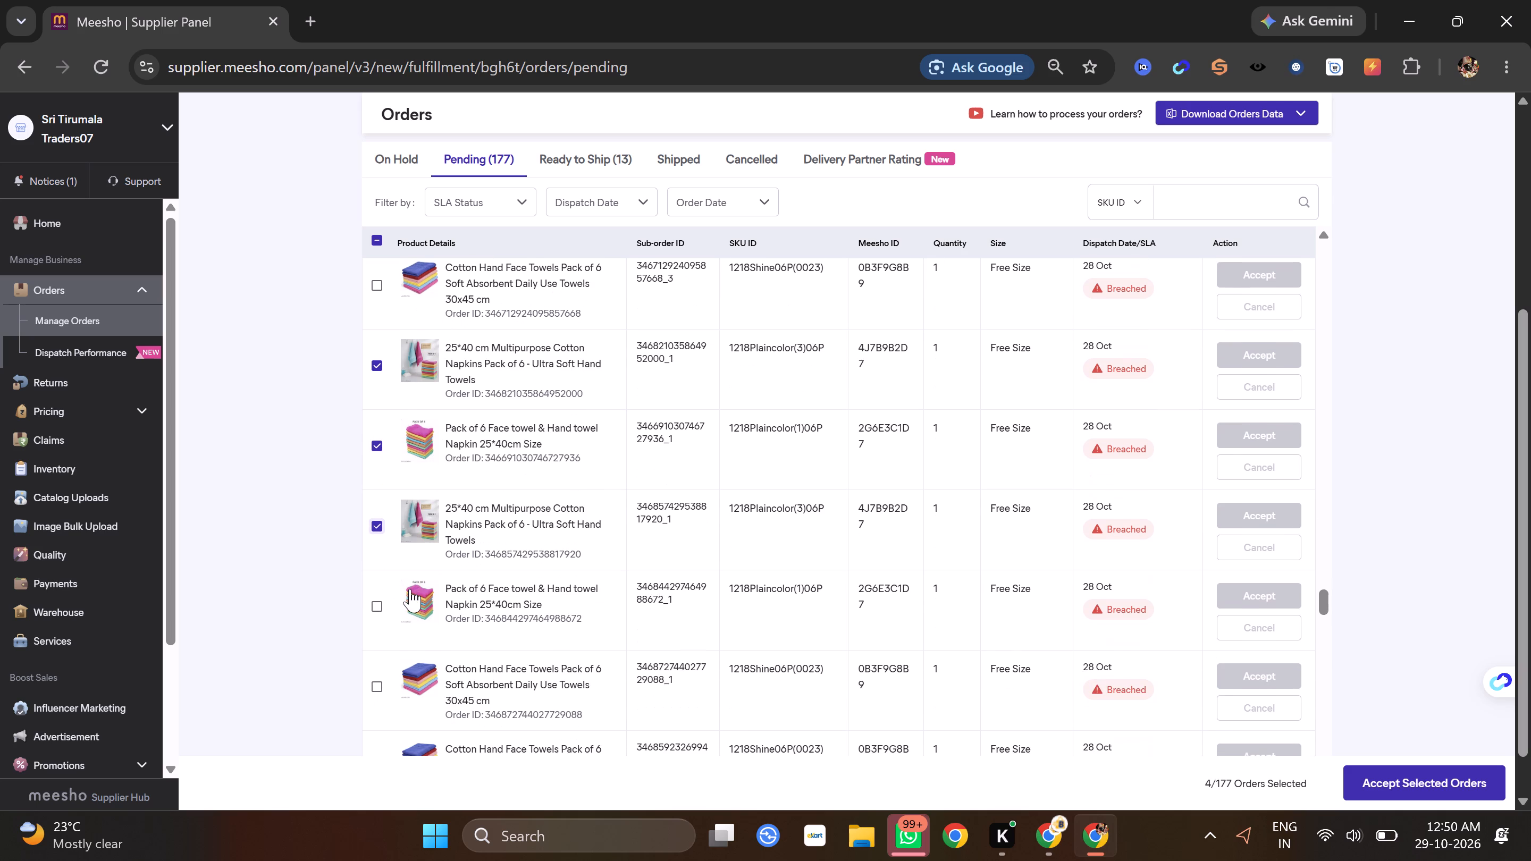
{"action": "scroll", "coordinate": [410, 589], "scroll_direction": "down", "scroll_amount": 1}
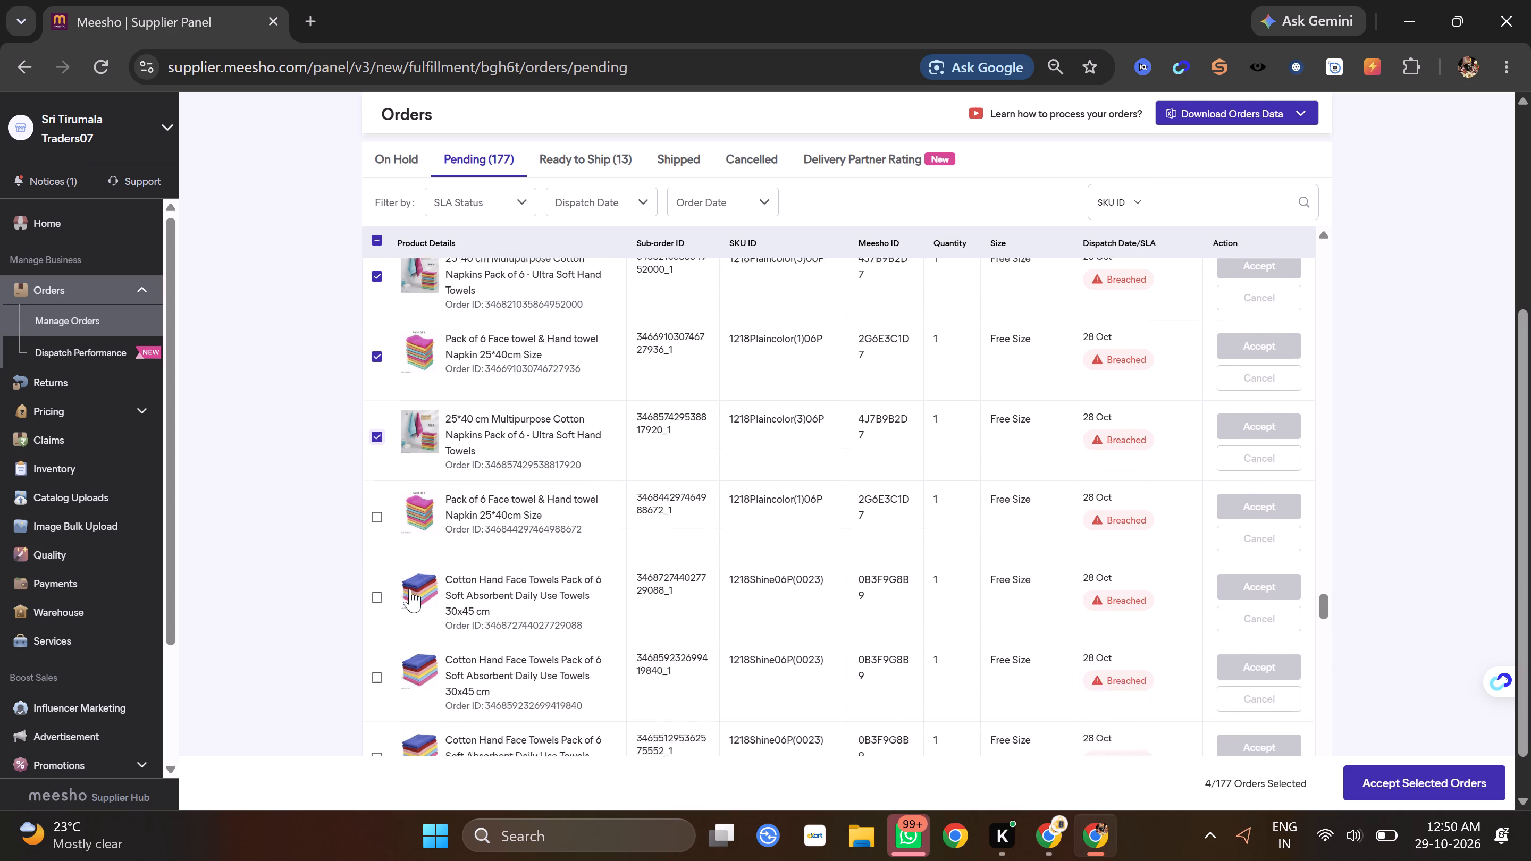
{"action": "scroll", "coordinate": [410, 589], "scroll_direction": "down", "scroll_amount": 1}
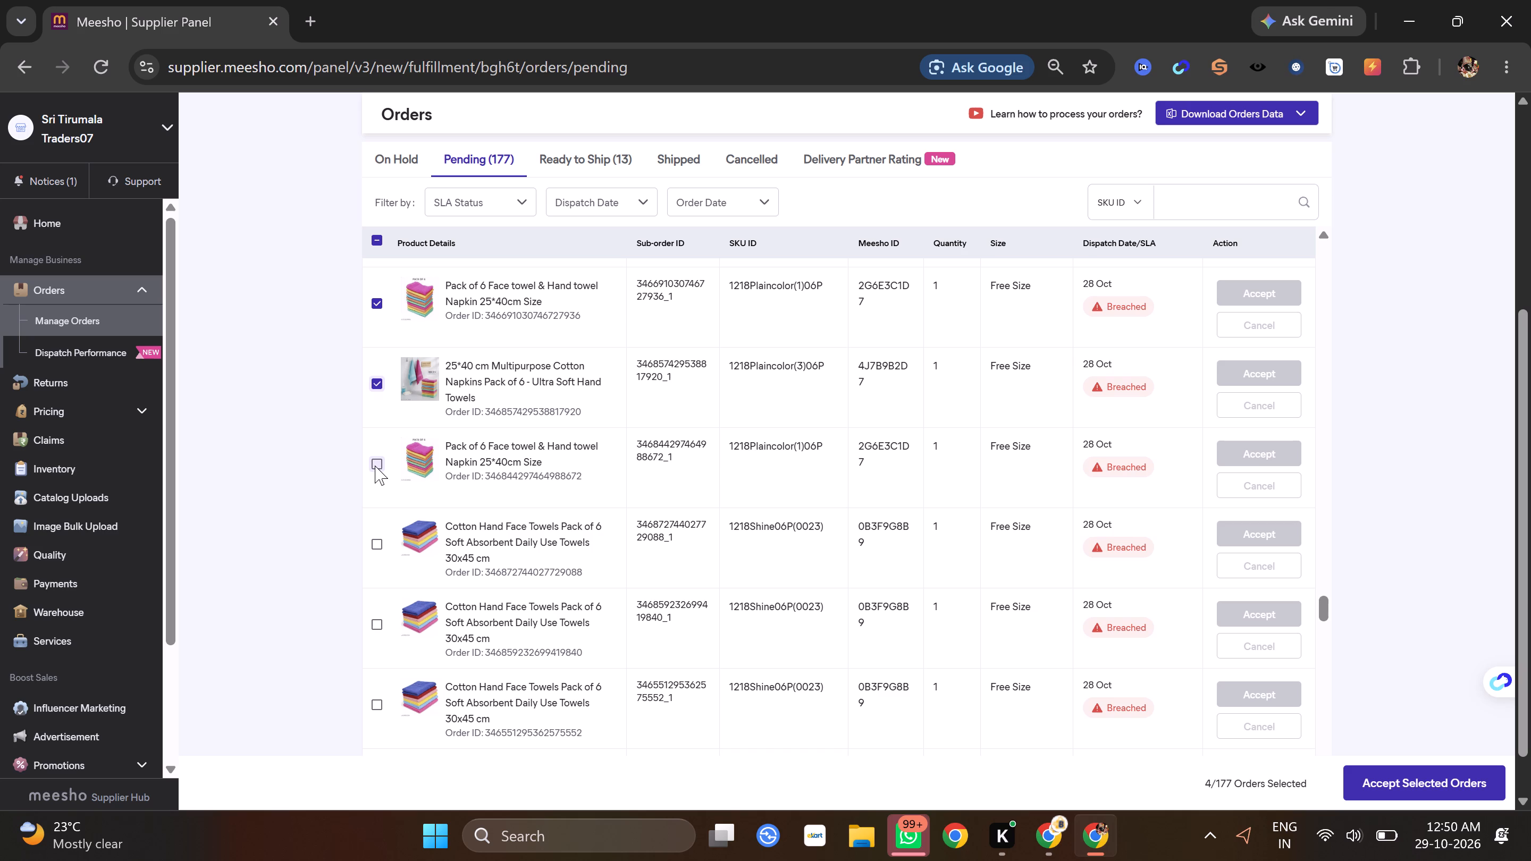
{"action": "left_click", "coordinate": [375, 466]}
Add the four consecutive 28 Oct orders of SKU 1218Plaincolor(1)06P, Pack of 6 Face towel & Hand towel Napkin, to the selection.
{"action": "scroll", "coordinate": [375, 466], "scroll_direction": "down", "scroll_amount": 3}
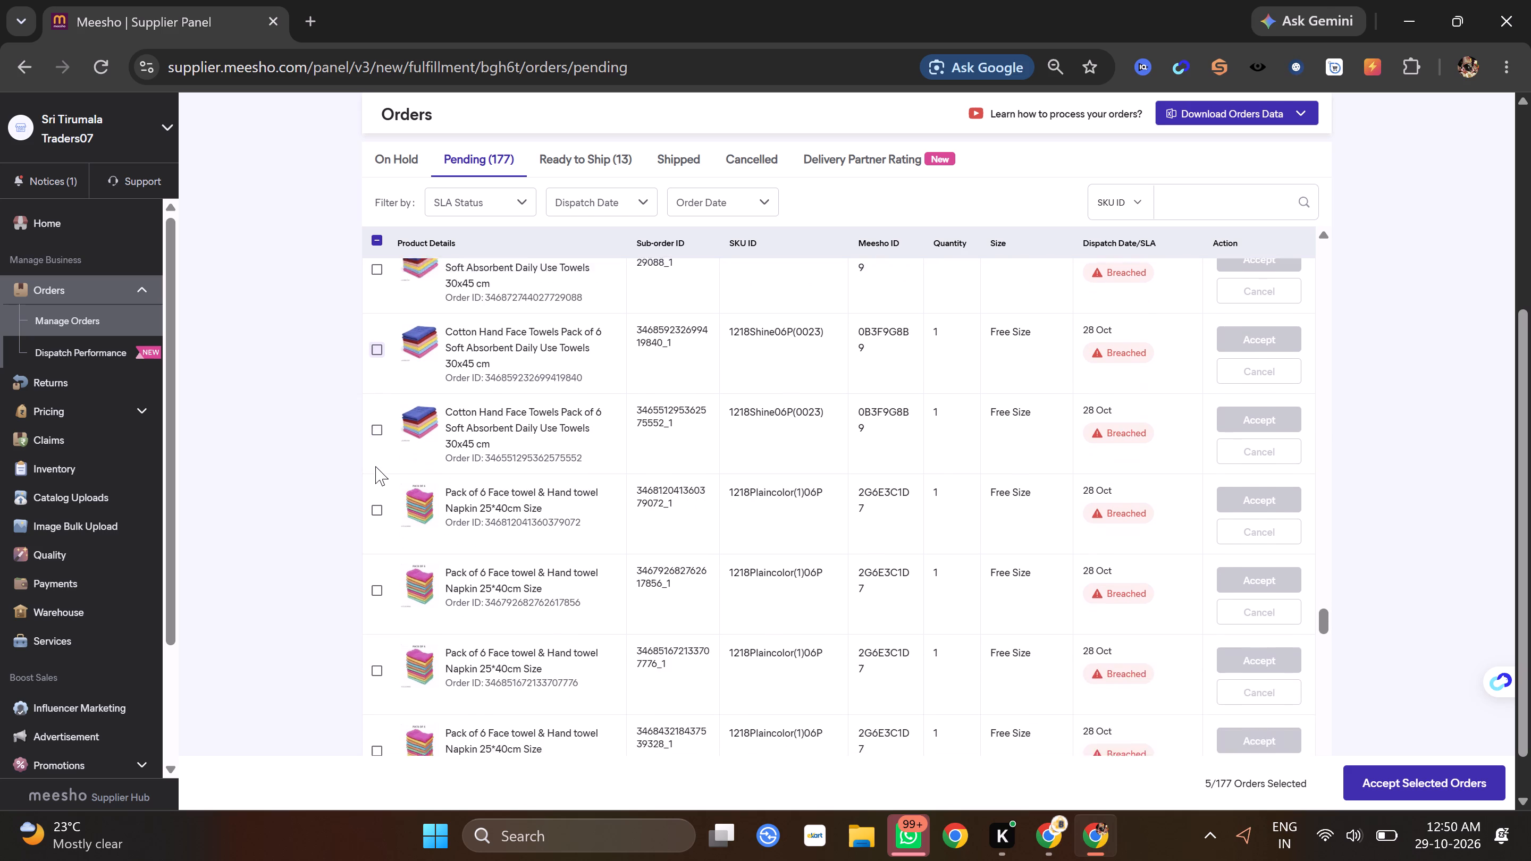
{"action": "scroll", "coordinate": [375, 466], "scroll_direction": "down", "scroll_amount": 1}
{"action": "left_click", "coordinate": [373, 452]}
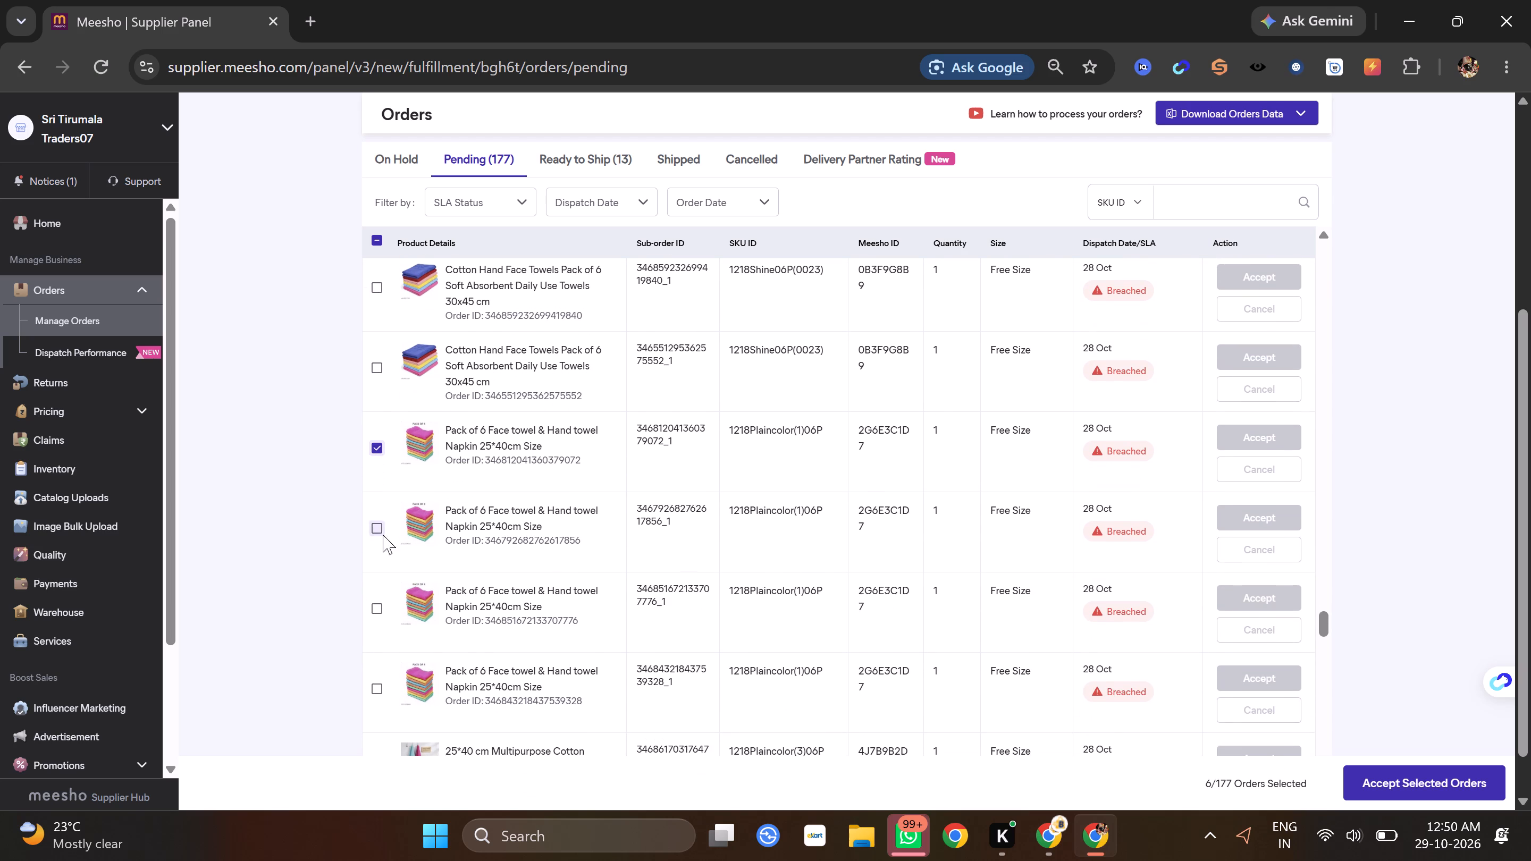
{"action": "left_click", "coordinate": [376, 536]}
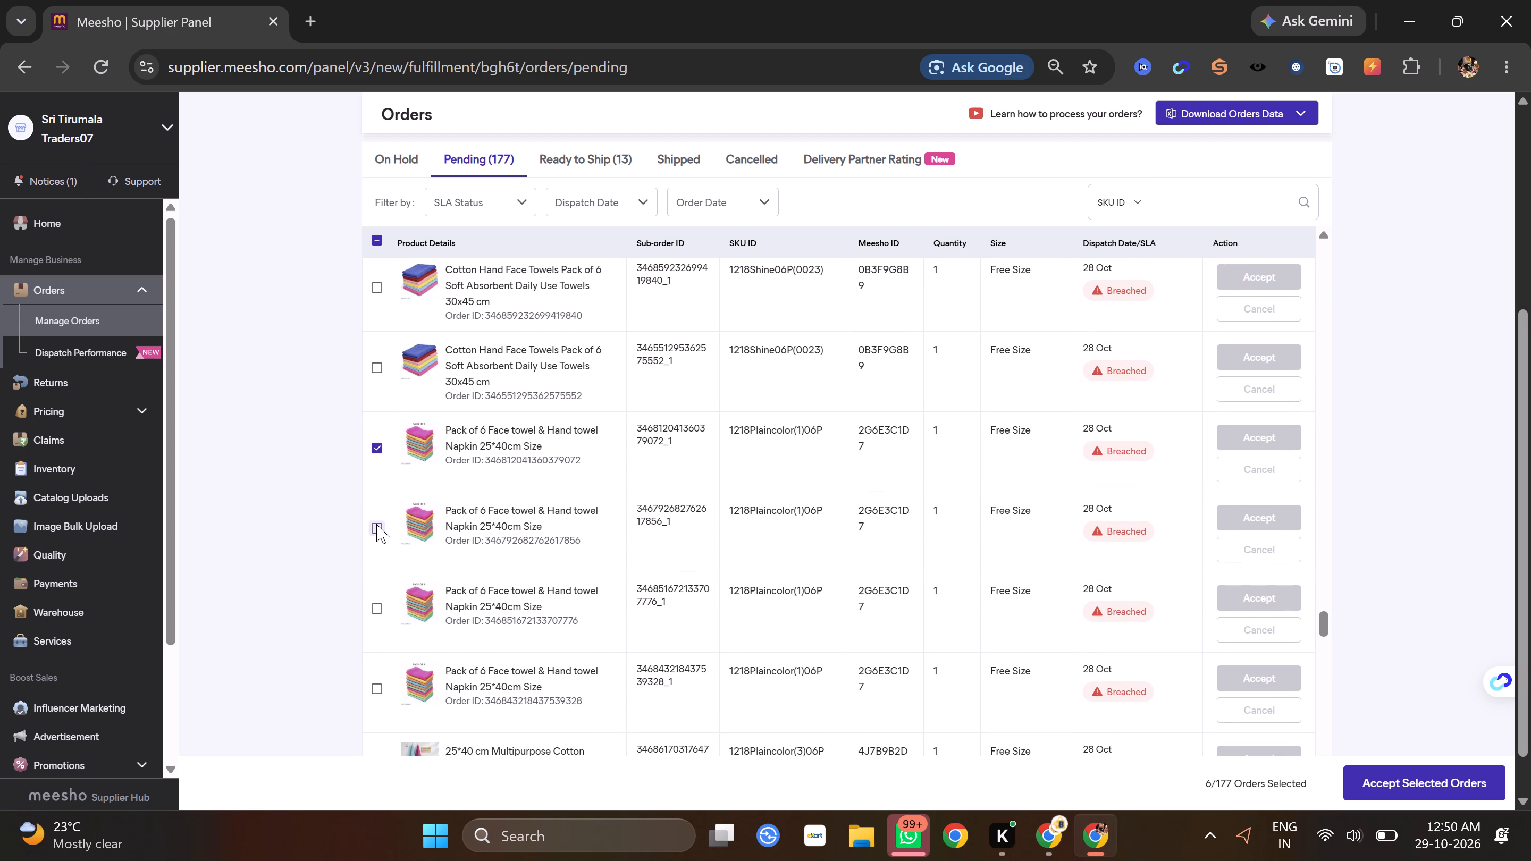
{"action": "left_click", "coordinate": [376, 524]}
{"action": "left_click", "coordinate": [377, 609]}
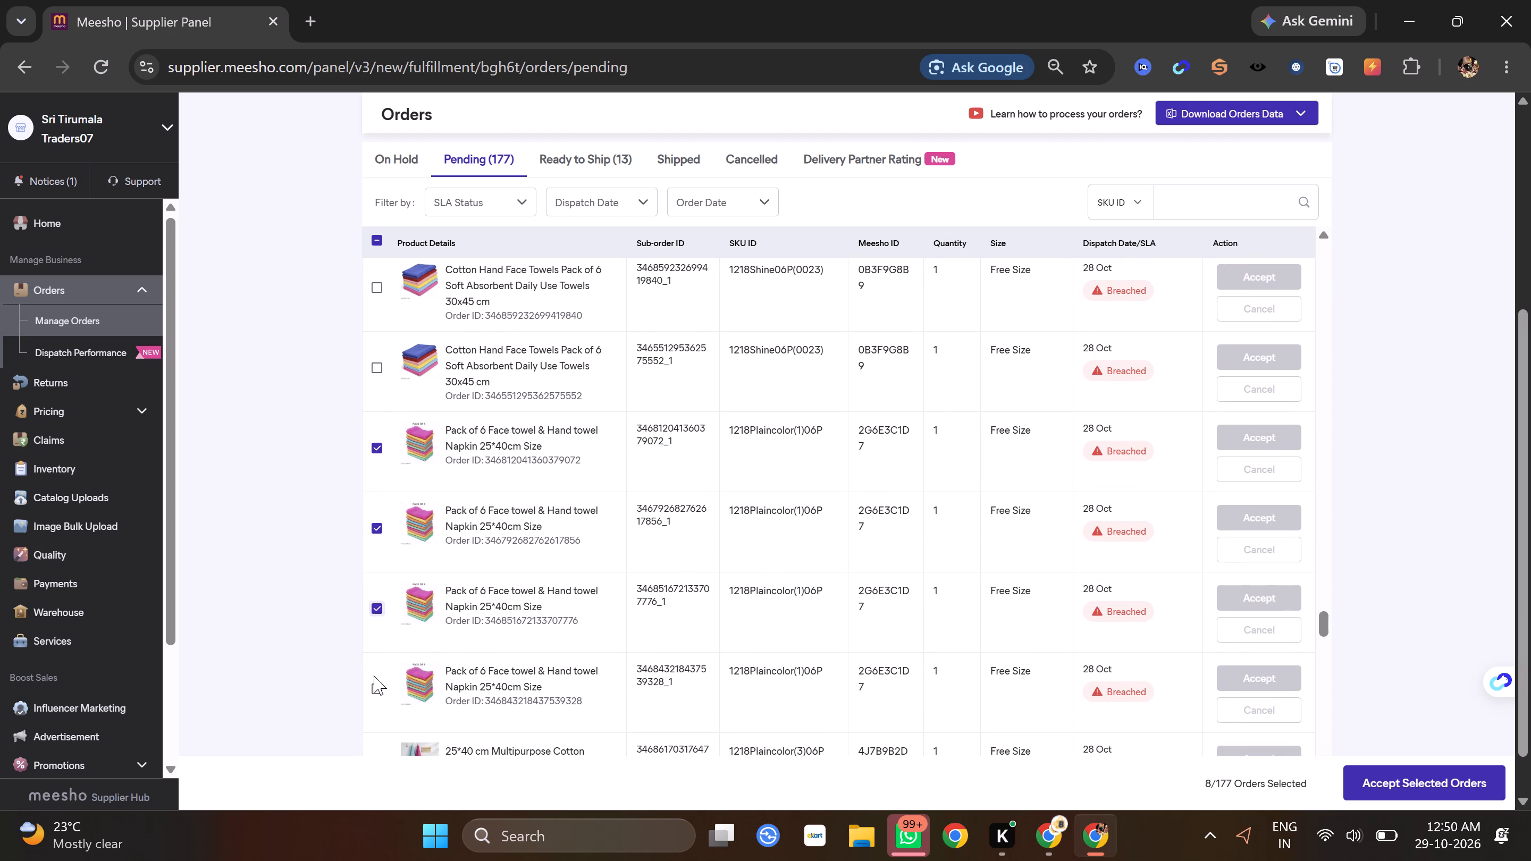
{"action": "left_click", "coordinate": [373, 688]}
Add the remaining 28 Oct Plaincolor orders to the selection: one 1218Plaincolor(3)06P, two 1218Plaincolor(1)06P and one 1218Plaincolor(3)12P.
{"action": "scroll", "coordinate": [443, 567], "scroll_direction": "down", "scroll_amount": 3}
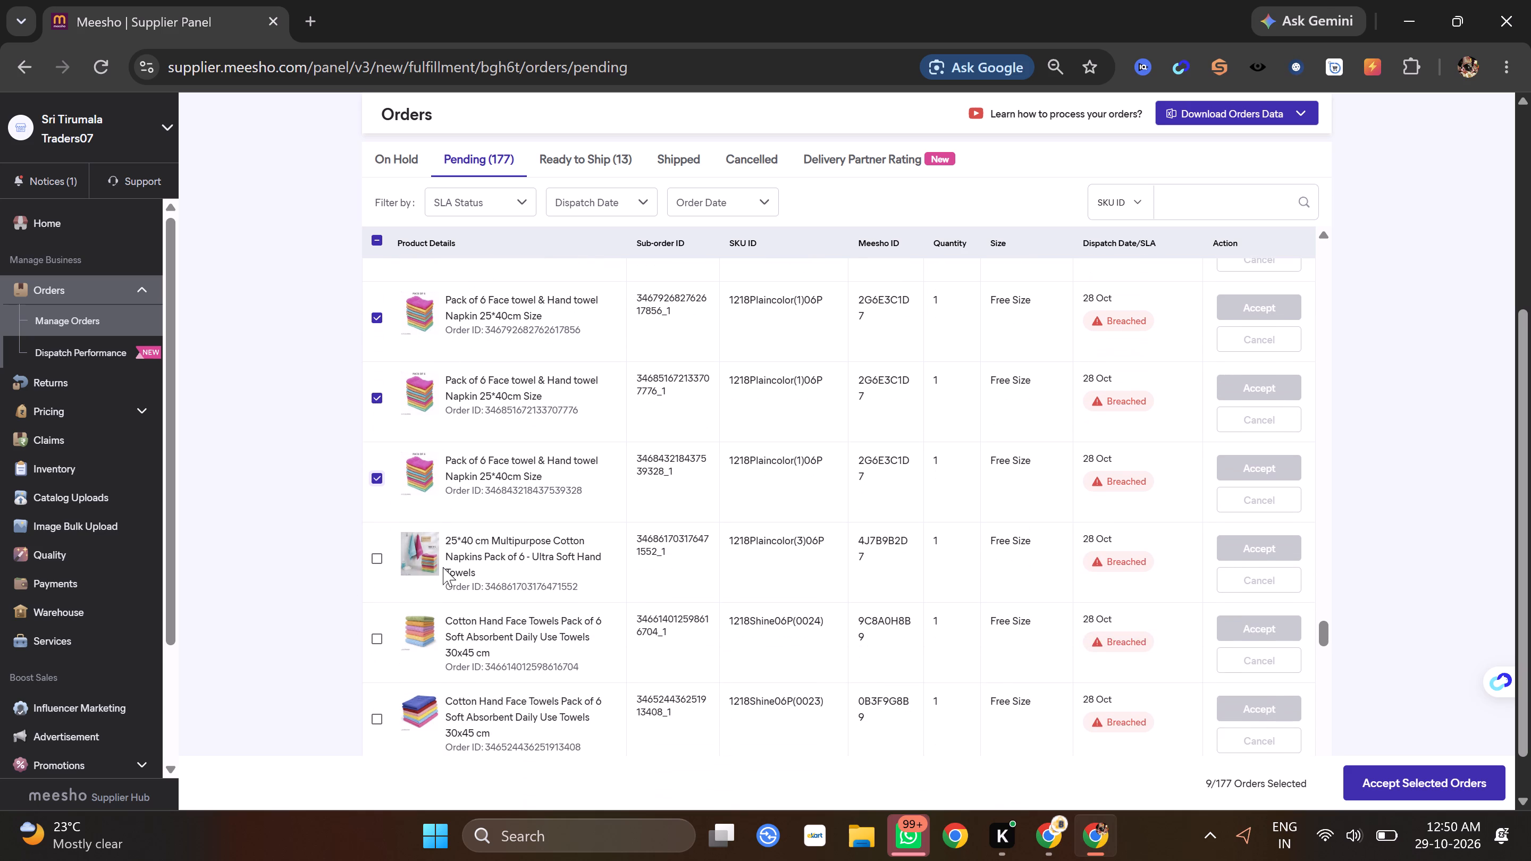
{"action": "left_click", "coordinate": [375, 558]}
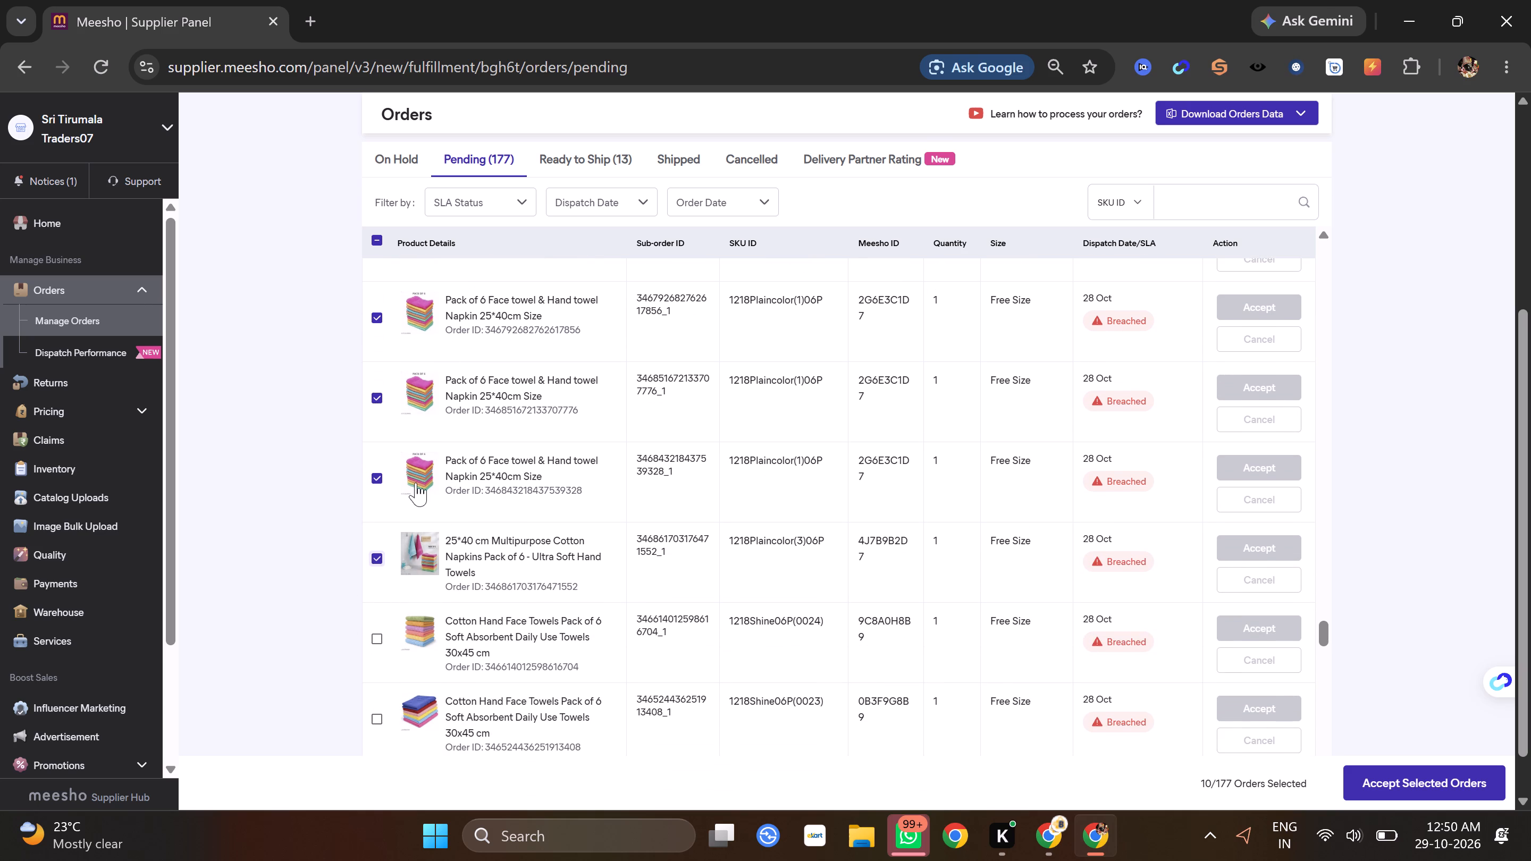
{"action": "scroll", "coordinate": [416, 483], "scroll_direction": "down", "scroll_amount": 2}
{"action": "left_click", "coordinate": [377, 597]}
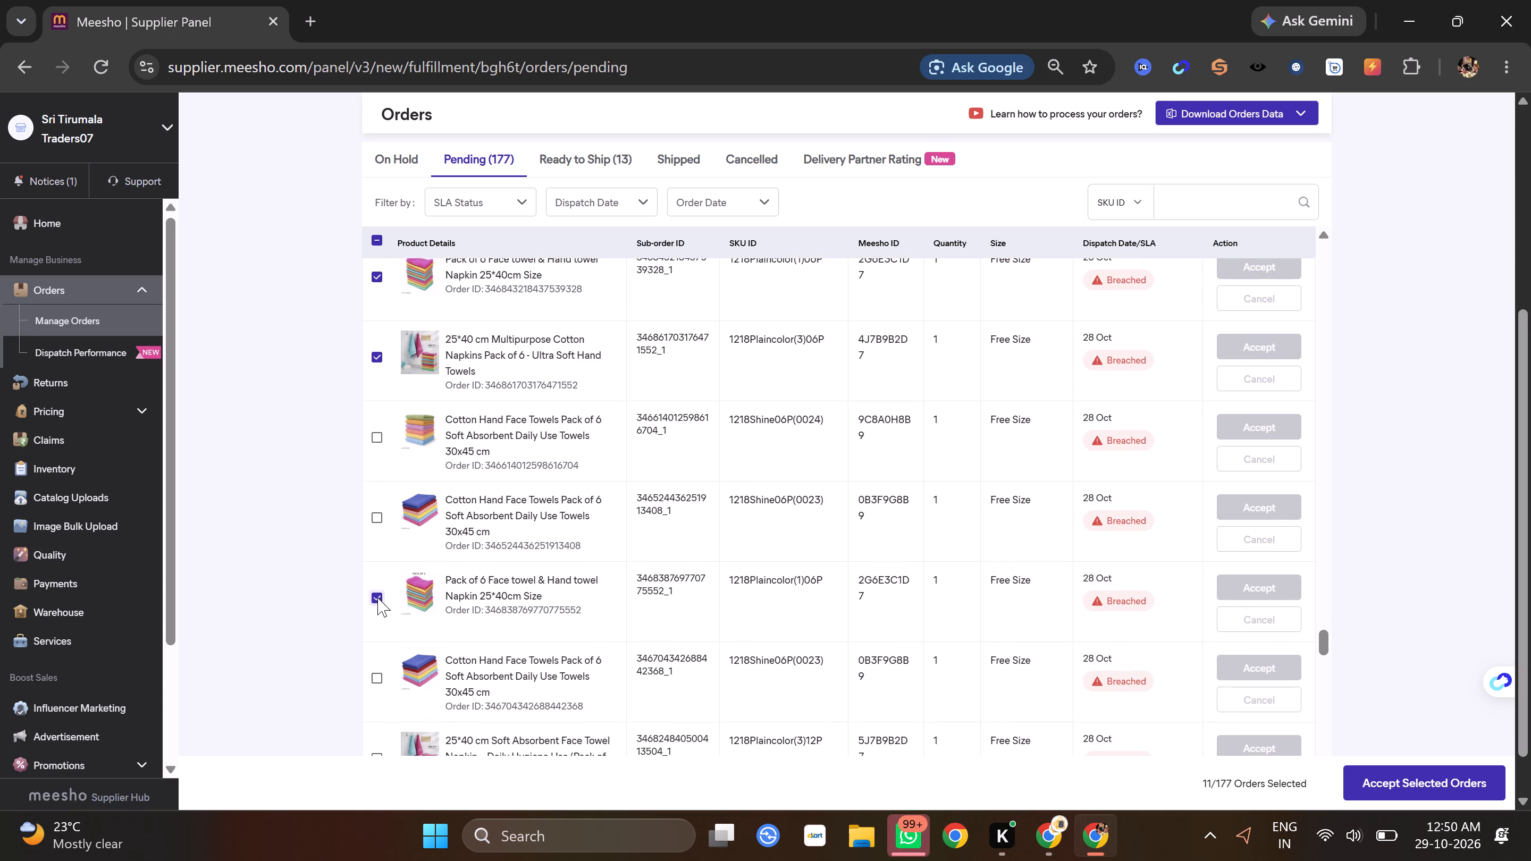
{"action": "scroll", "coordinate": [461, 522], "scroll_direction": "down", "scroll_amount": 2}
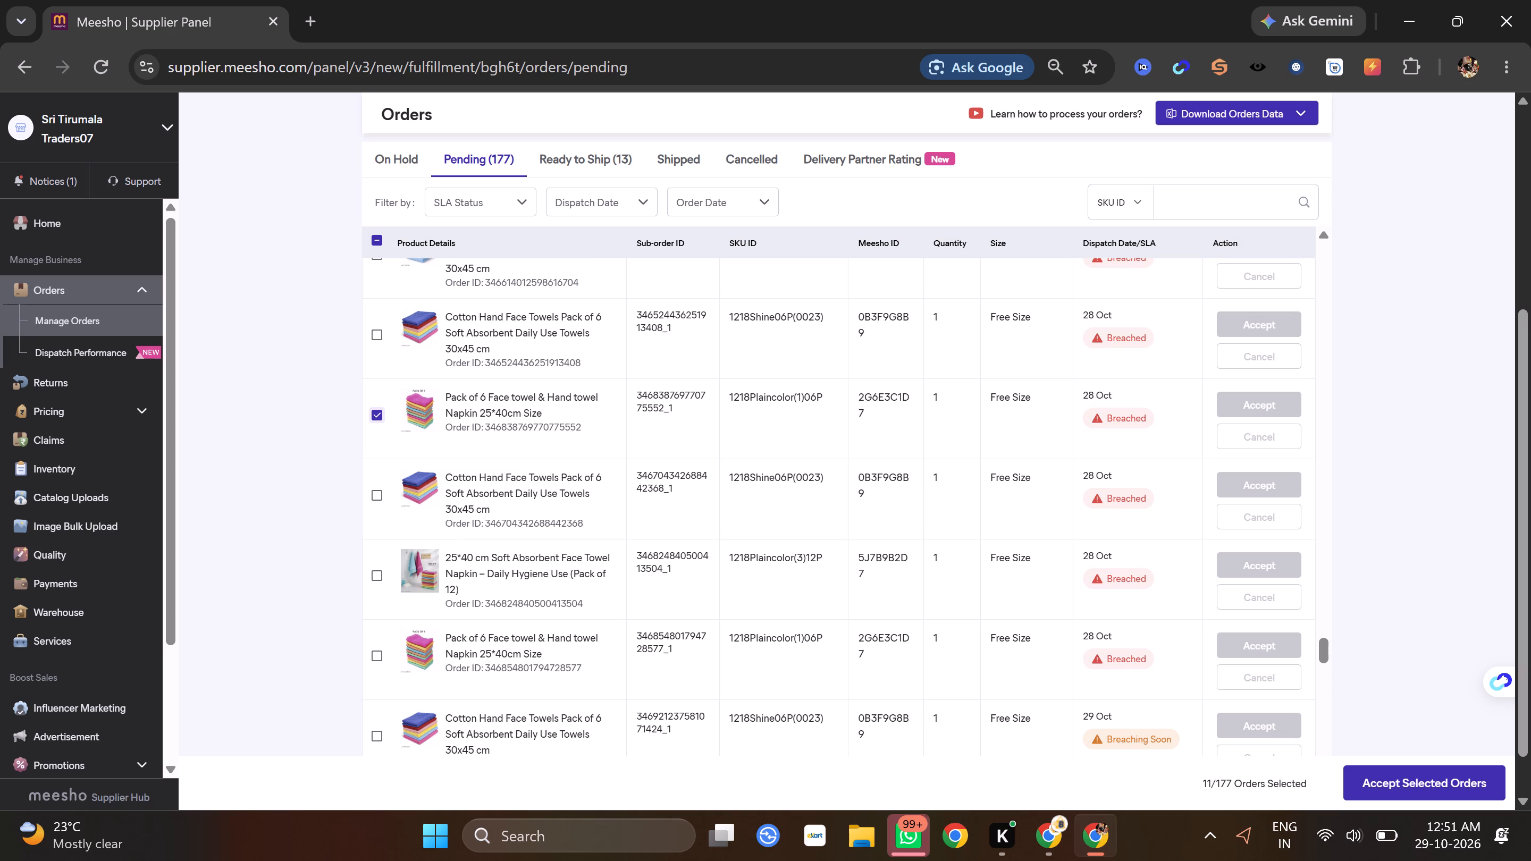
{"action": "left_click", "coordinate": [461, 522]}
{"action": "left_click", "coordinate": [372, 577]}
{"action": "left_click", "coordinate": [378, 660]}
Add the first three 29 Oct orders of SKU 1218Plaincolor(1)06P, Pack of 6 Face towel & Hand towel Napkin, to the selection.
{"action": "scroll", "coordinate": [378, 660], "scroll_direction": "down", "scroll_amount": 3}
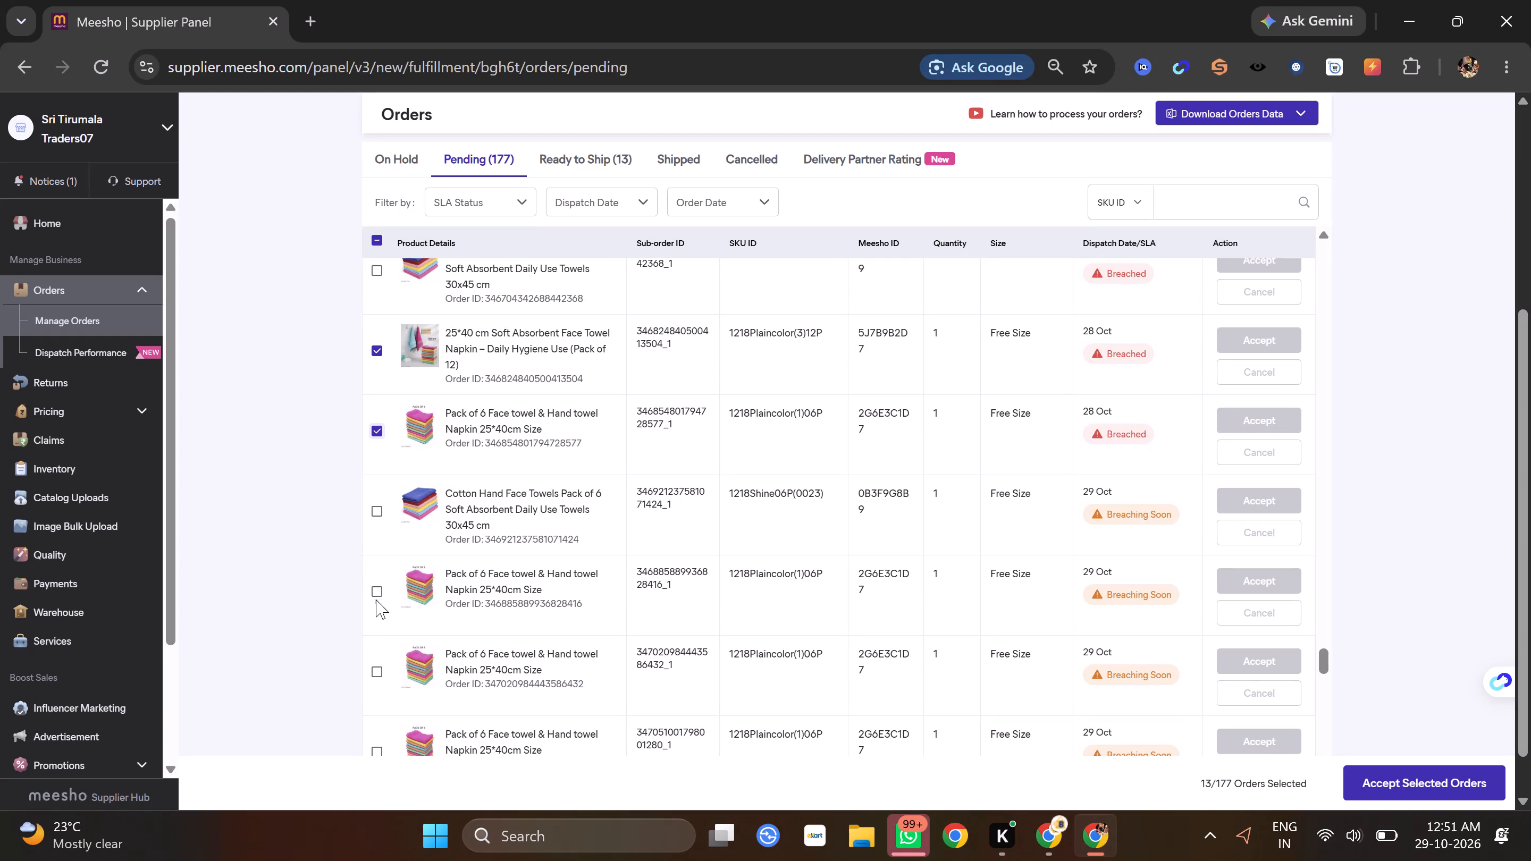
{"action": "left_click", "coordinate": [375, 586]}
{"action": "scroll", "coordinate": [375, 586], "scroll_direction": "down", "scroll_amount": 2}
{"action": "left_click", "coordinate": [378, 519]}
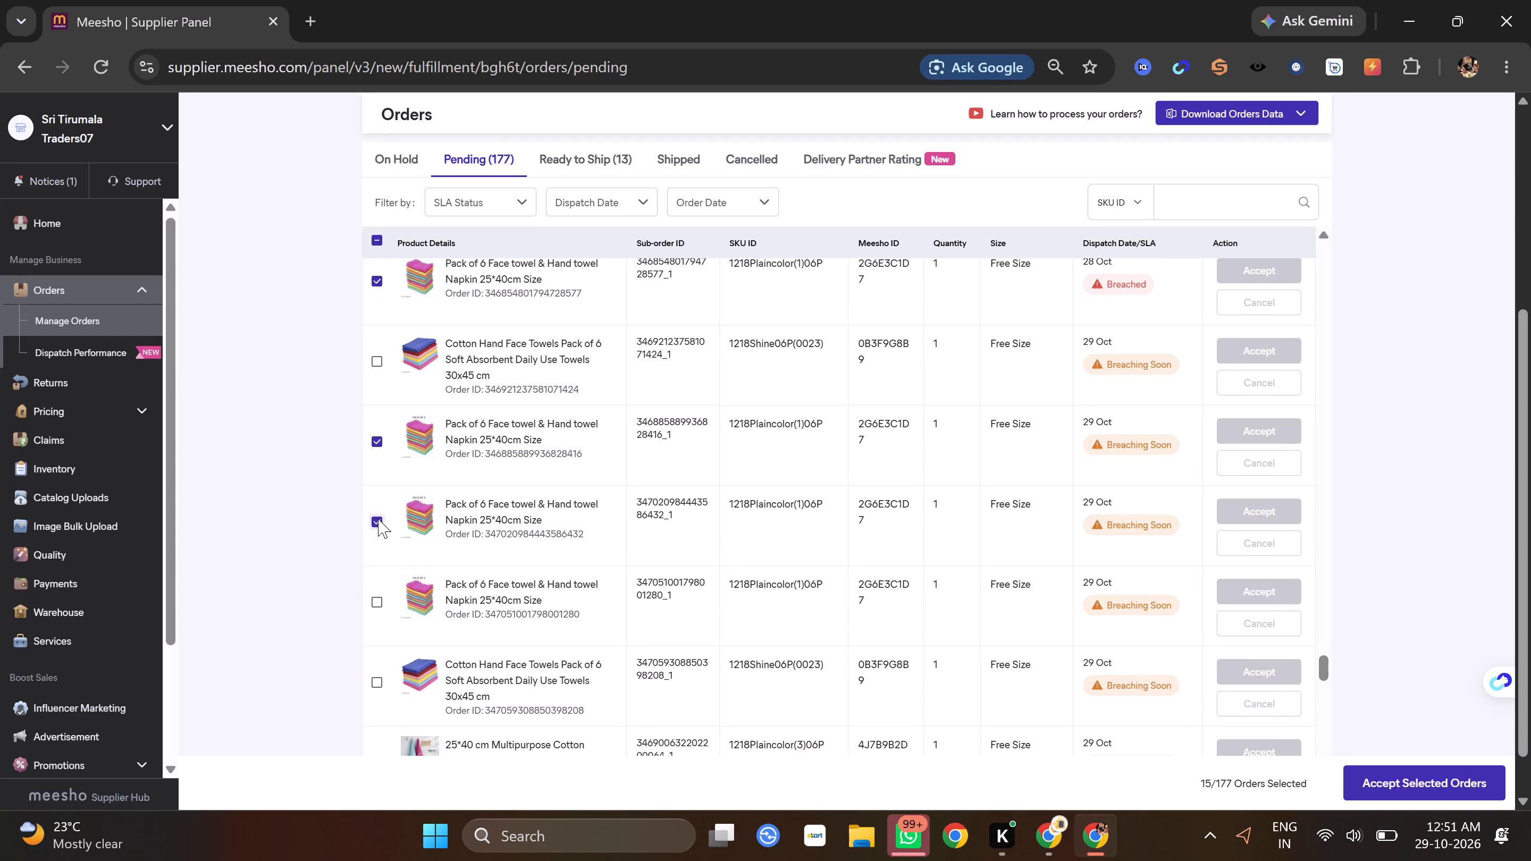
{"action": "left_click", "coordinate": [374, 605]}
Add the first two 29 Oct orders of SKU 1218Plaincolor(3)06P, 25*40 cm Multipurpose Cotton Napkins, to the selection.
{"action": "scroll", "coordinate": [374, 605], "scroll_direction": "down", "scroll_amount": 1}
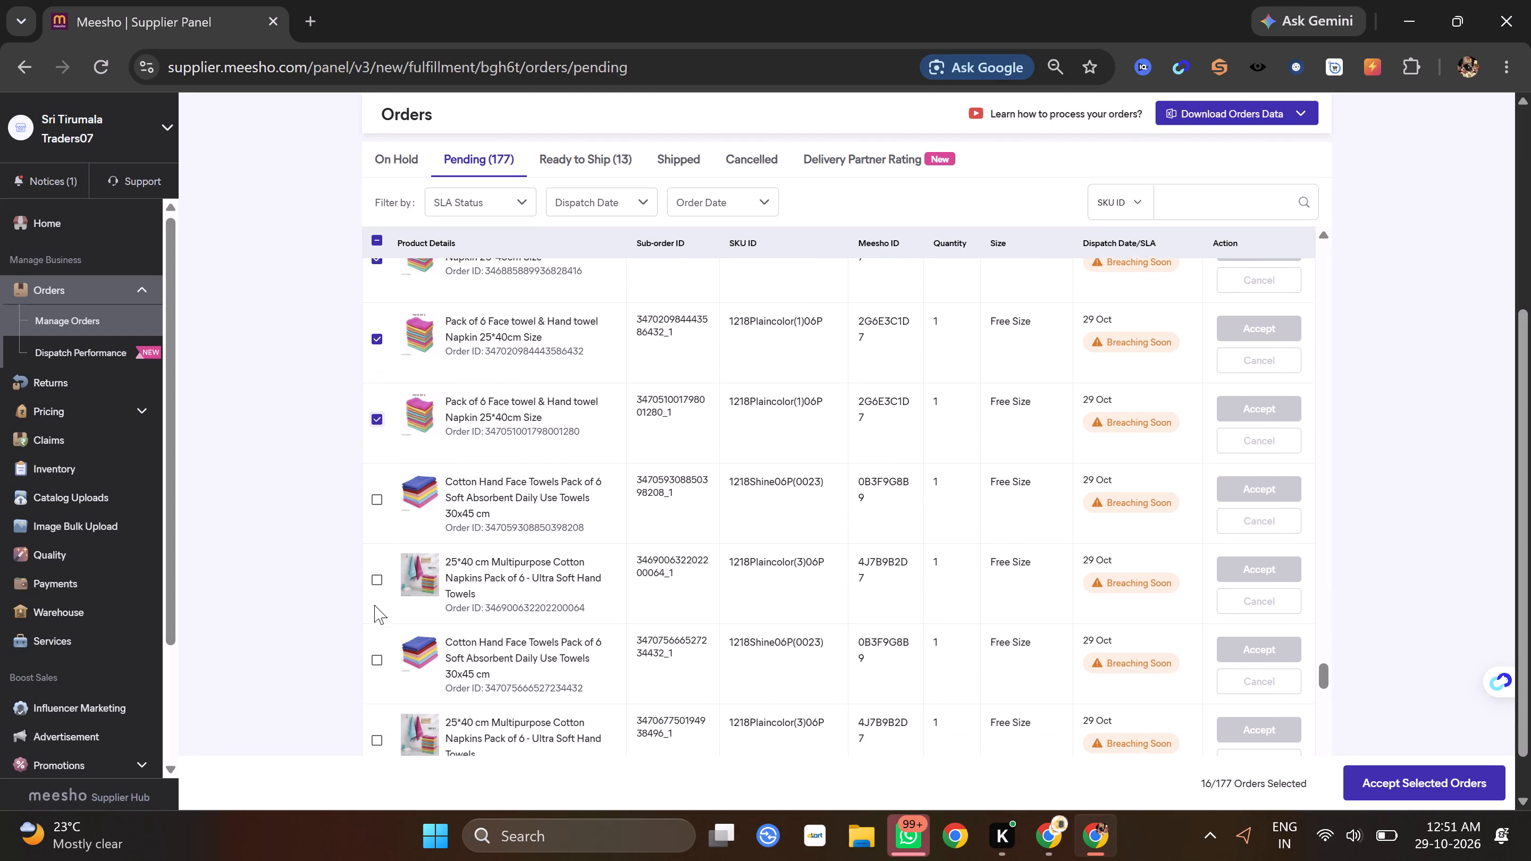
{"action": "scroll", "coordinate": [374, 605], "scroll_direction": "down", "scroll_amount": 1}
{"action": "left_click", "coordinate": [374, 576]}
{"action": "scroll", "coordinate": [374, 576], "scroll_direction": "down", "scroll_amount": 2}
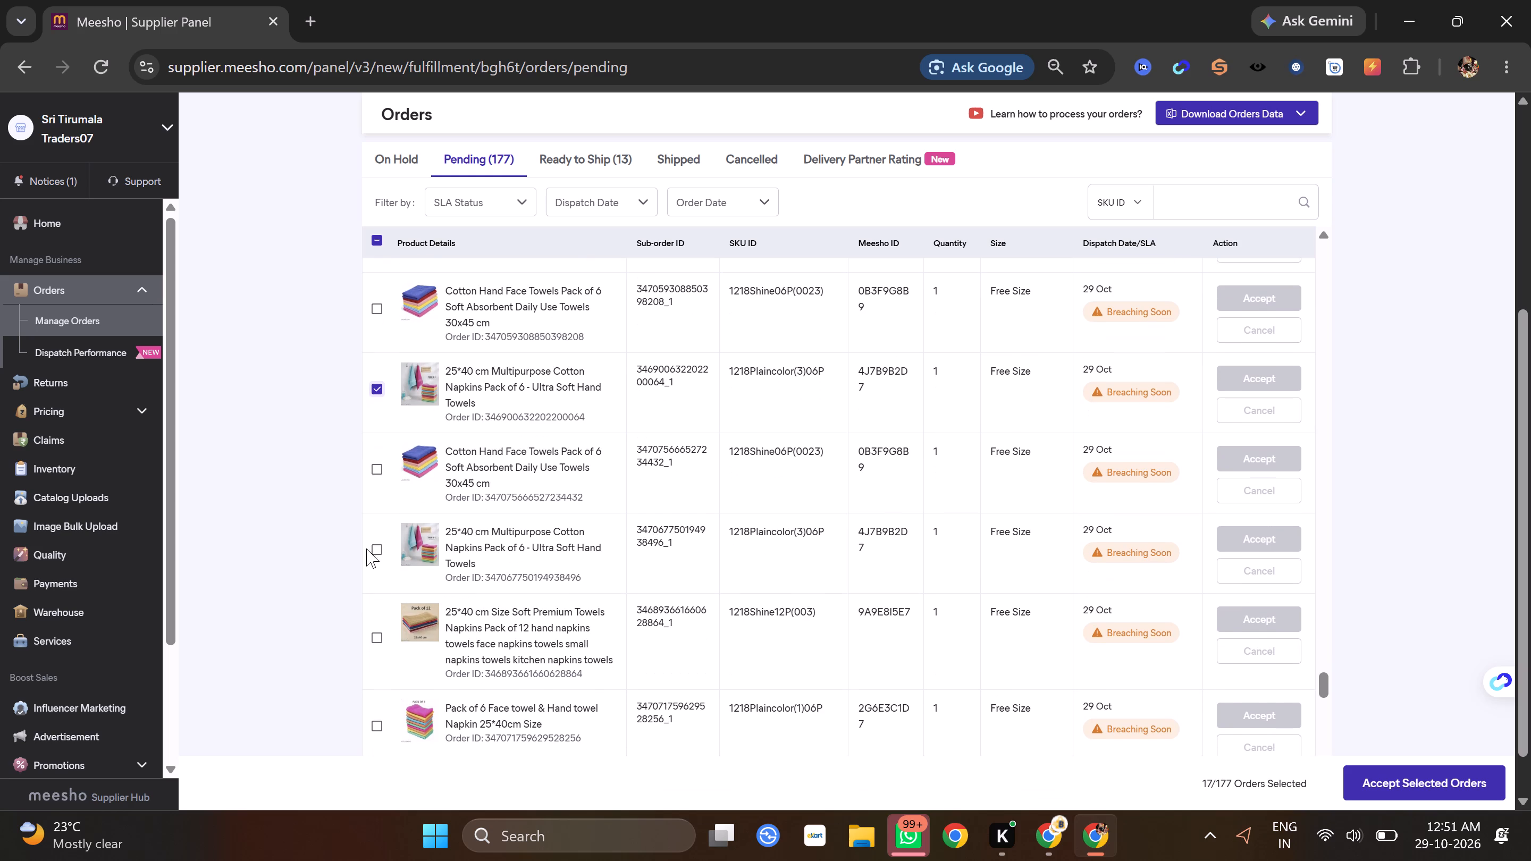
{"action": "left_click", "coordinate": [377, 554]}
Add the following four 29 Oct orders of SKU 1218Plaincolor(1)06P to the selection, skipping the Shine orders.
{"action": "scroll", "coordinate": [377, 554], "scroll_direction": "down", "scroll_amount": 2}
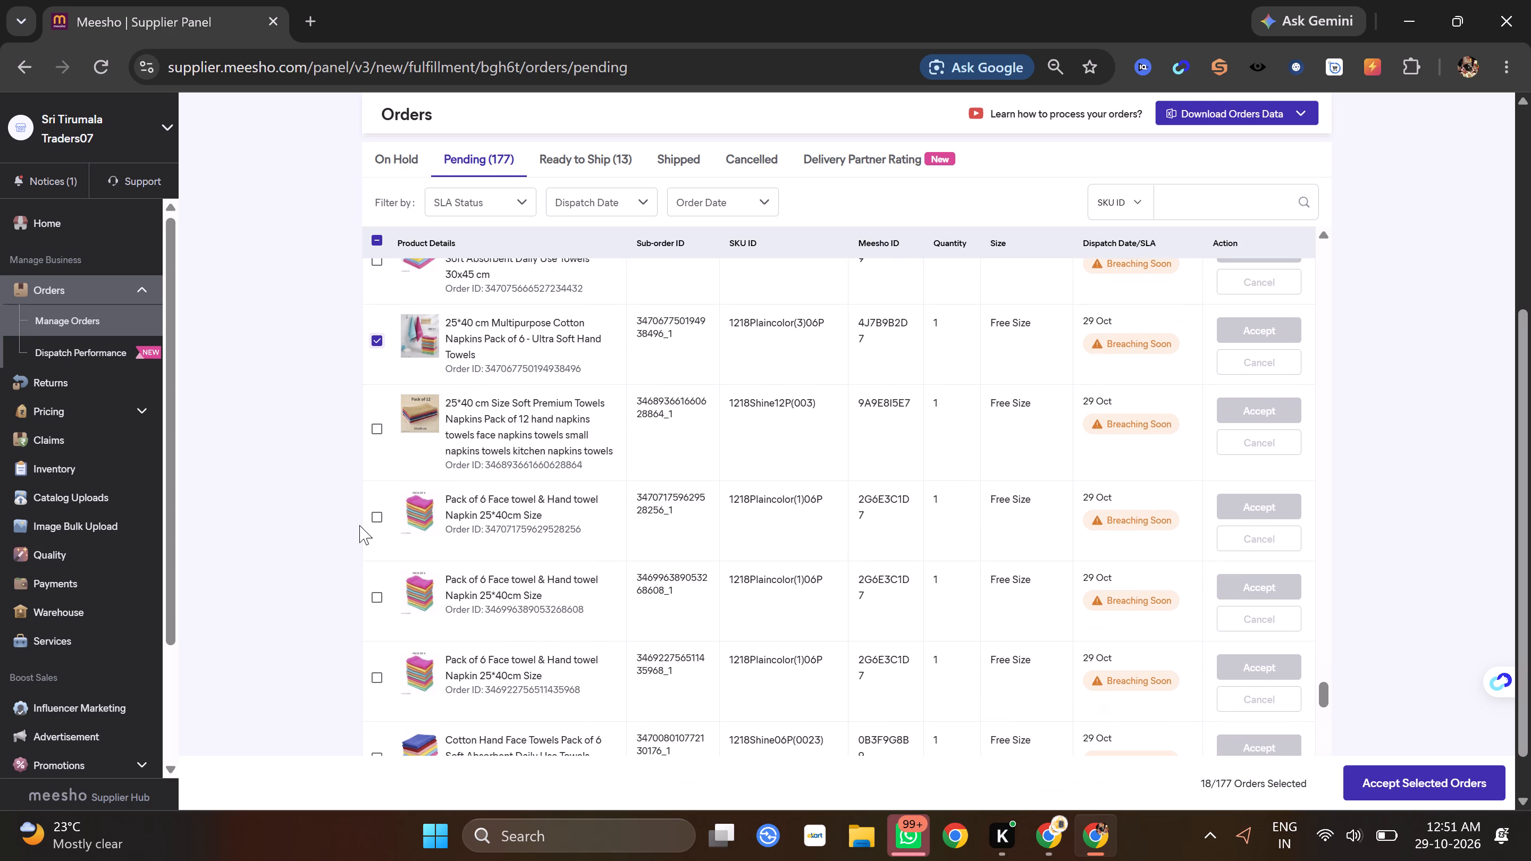
{"action": "left_click", "coordinate": [375, 515]}
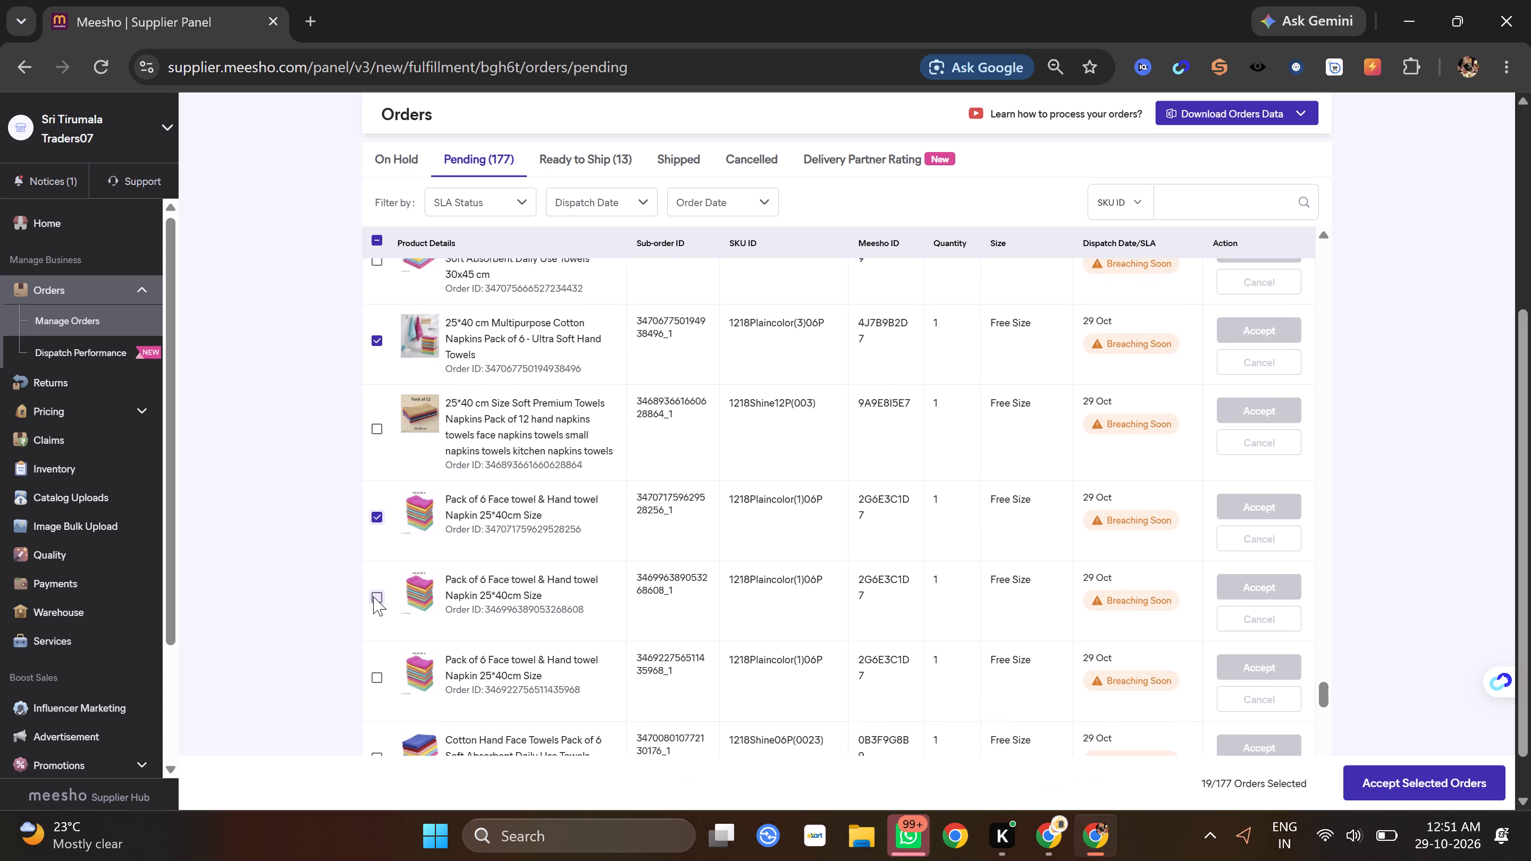
{"action": "left_click", "coordinate": [373, 596]}
{"action": "left_click", "coordinate": [373, 680]}
{"action": "scroll", "coordinate": [456, 563], "scroll_direction": "down", "scroll_amount": 2}
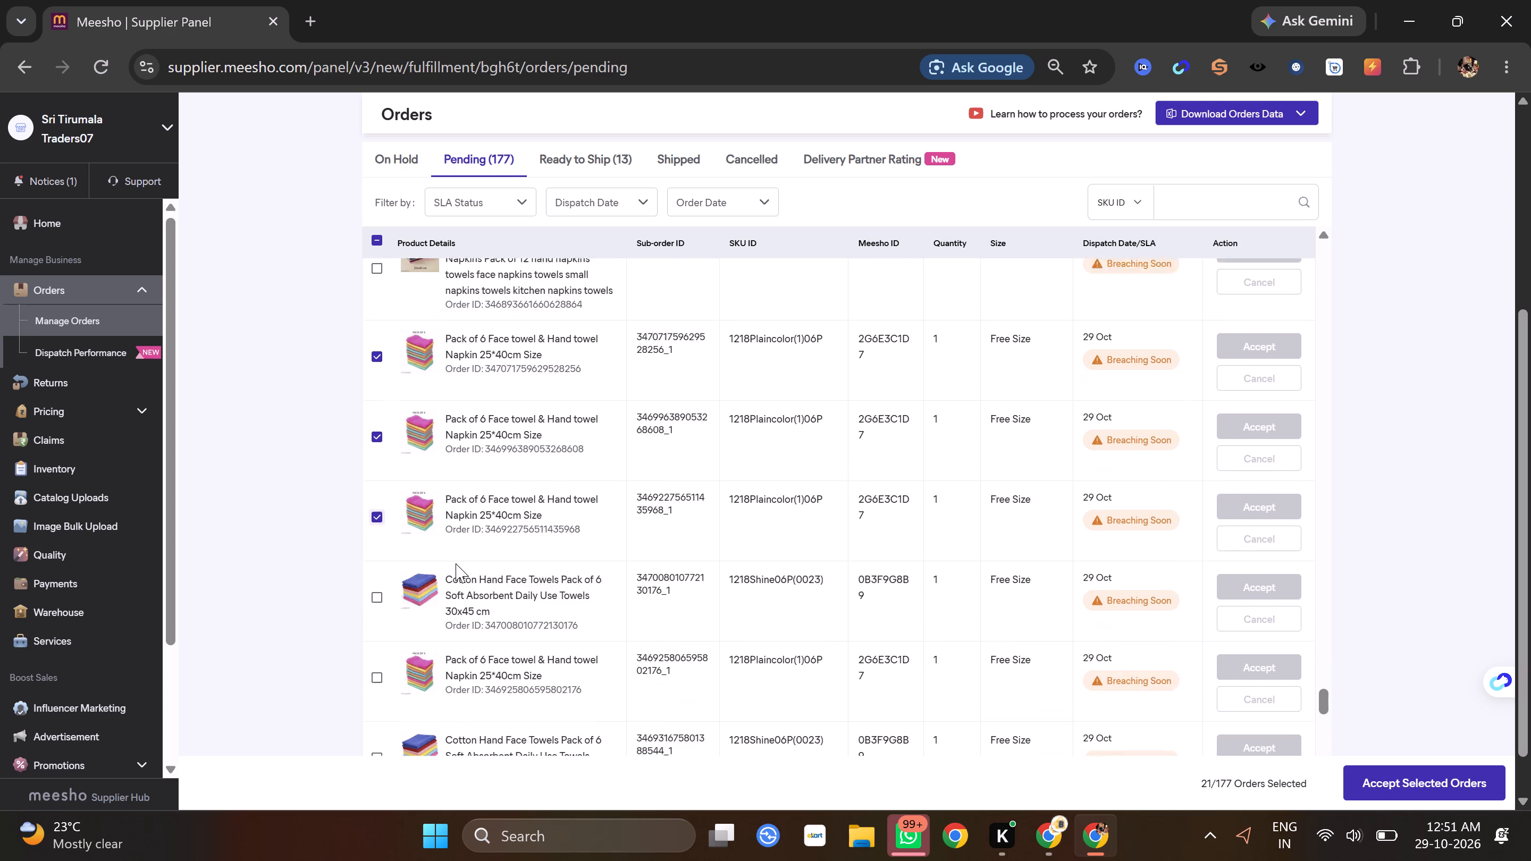
{"action": "scroll", "coordinate": [456, 563], "scroll_direction": "down", "scroll_amount": 1}
{"action": "left_click", "coordinate": [374, 587]}
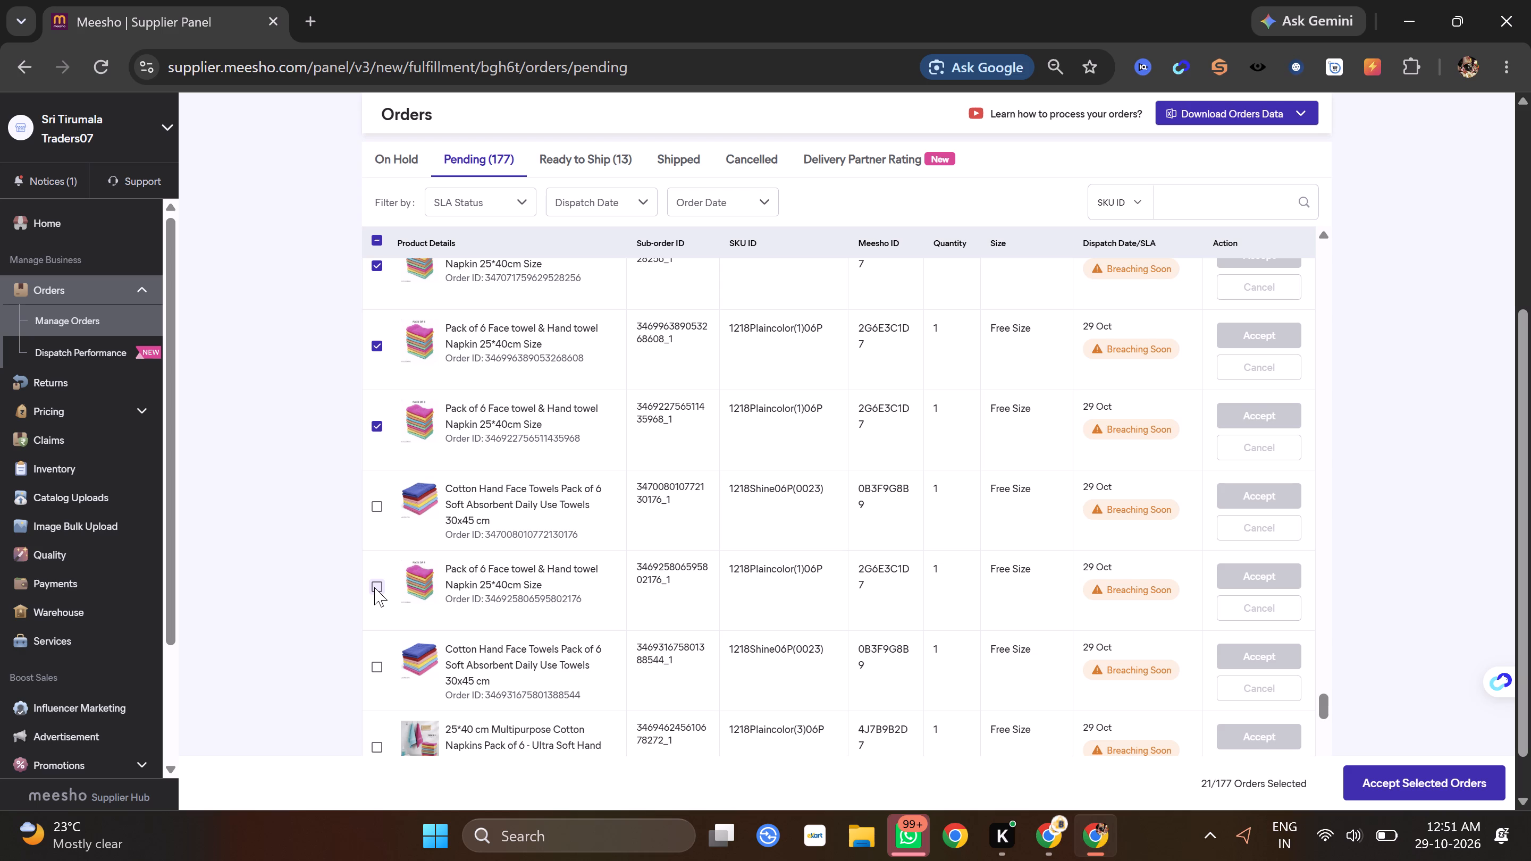
Add the following five 29 Oct orders to the selection: 1218Plaincolor(3)06P, two 1218Plaincolor(1)06P, 1218MC12P(13) and 1421Plaincolor(3)06P.
{"action": "scroll", "coordinate": [374, 587], "scroll_direction": "down", "scroll_amount": 3}
{"action": "left_click", "coordinate": [374, 522]}
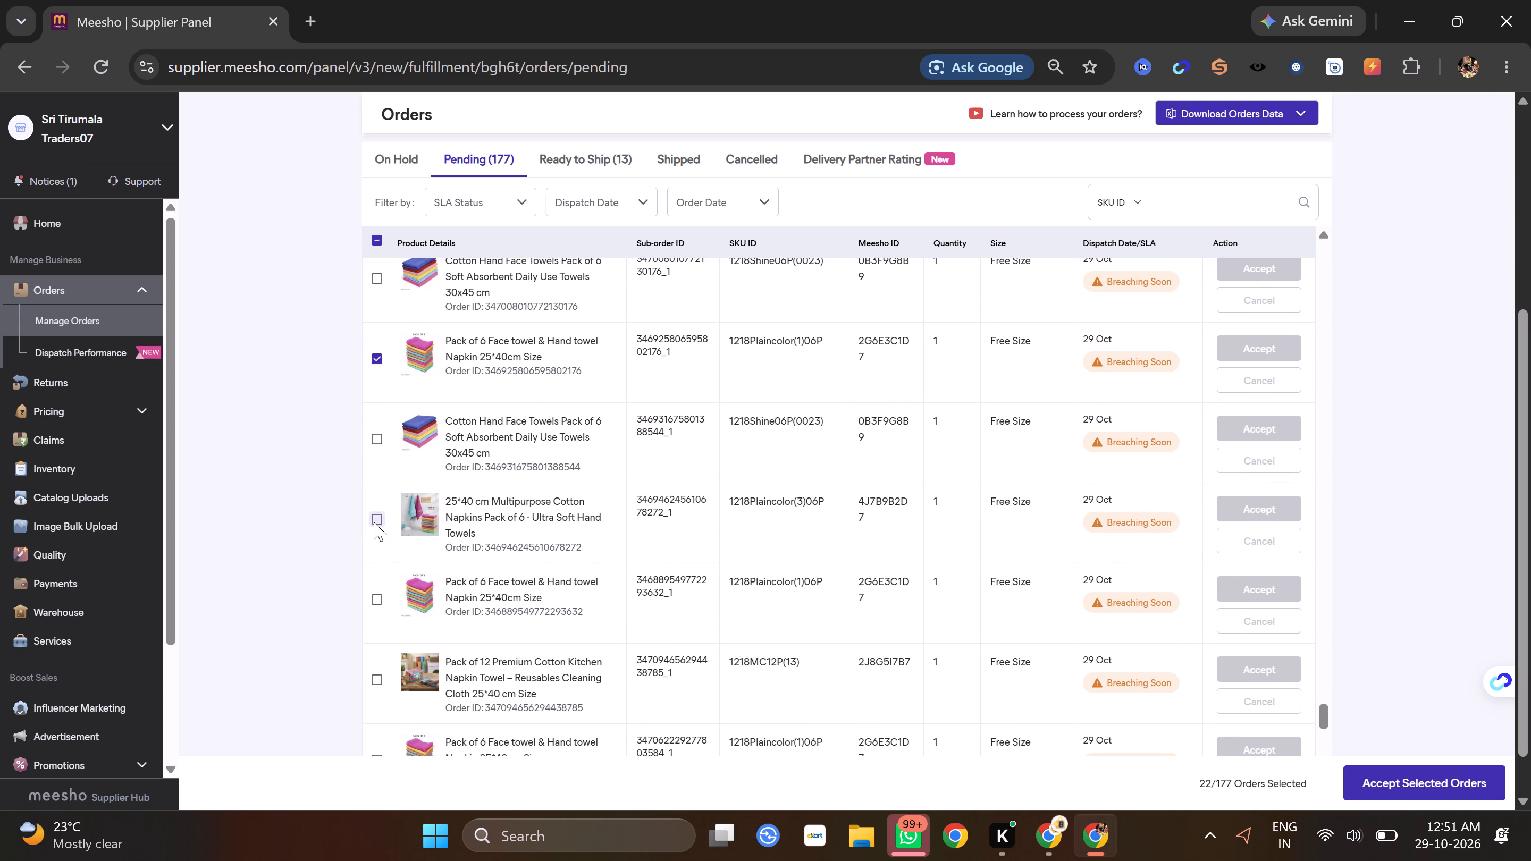
{"action": "left_click", "coordinate": [377, 602]}
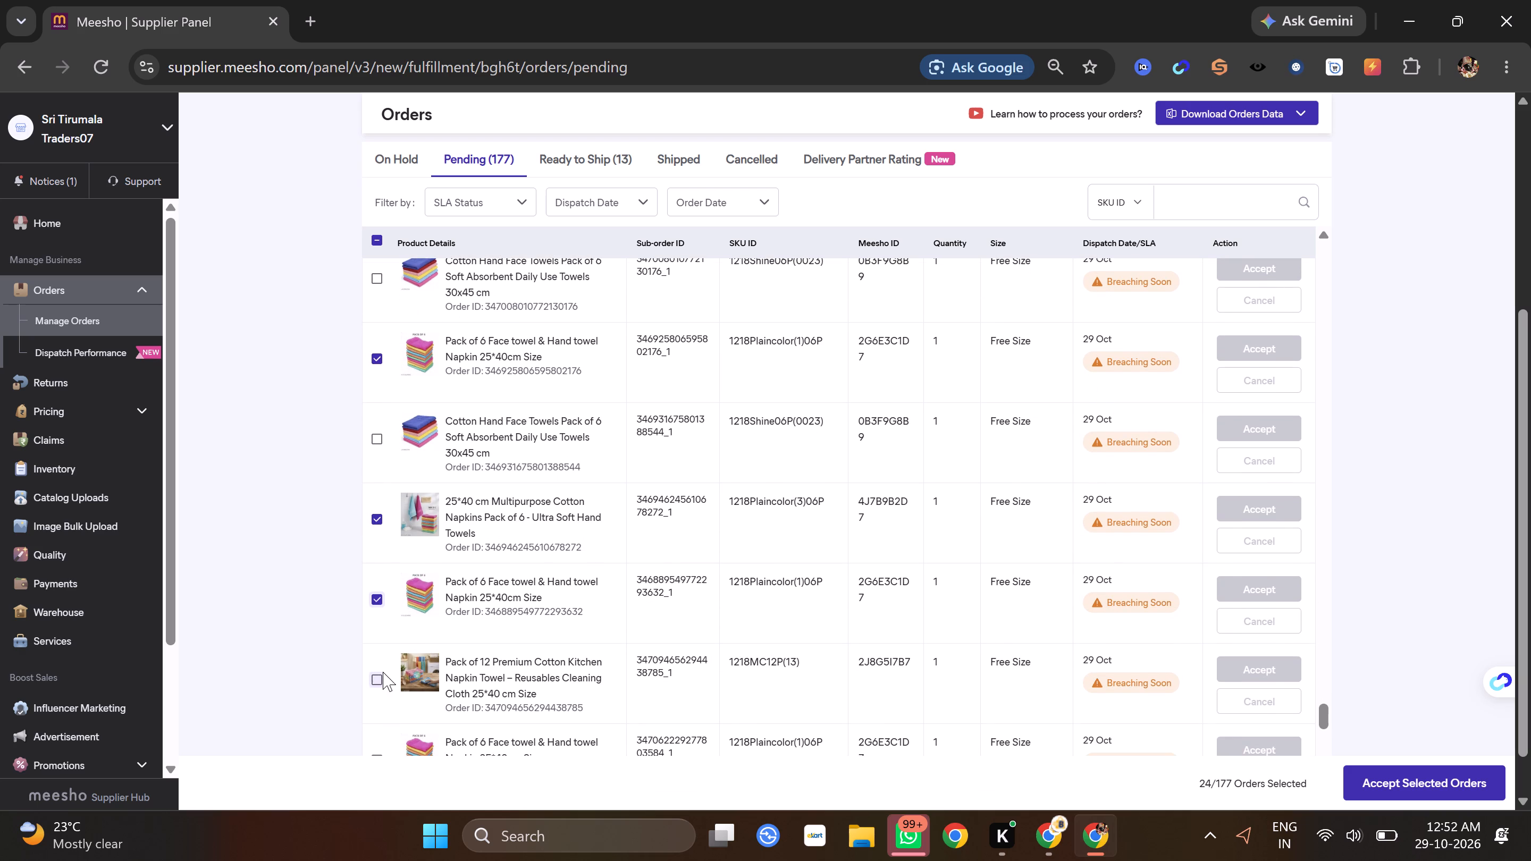
{"action": "left_click", "coordinate": [381, 679]}
{"action": "scroll", "coordinate": [381, 679], "scroll_direction": "down", "scroll_amount": 3}
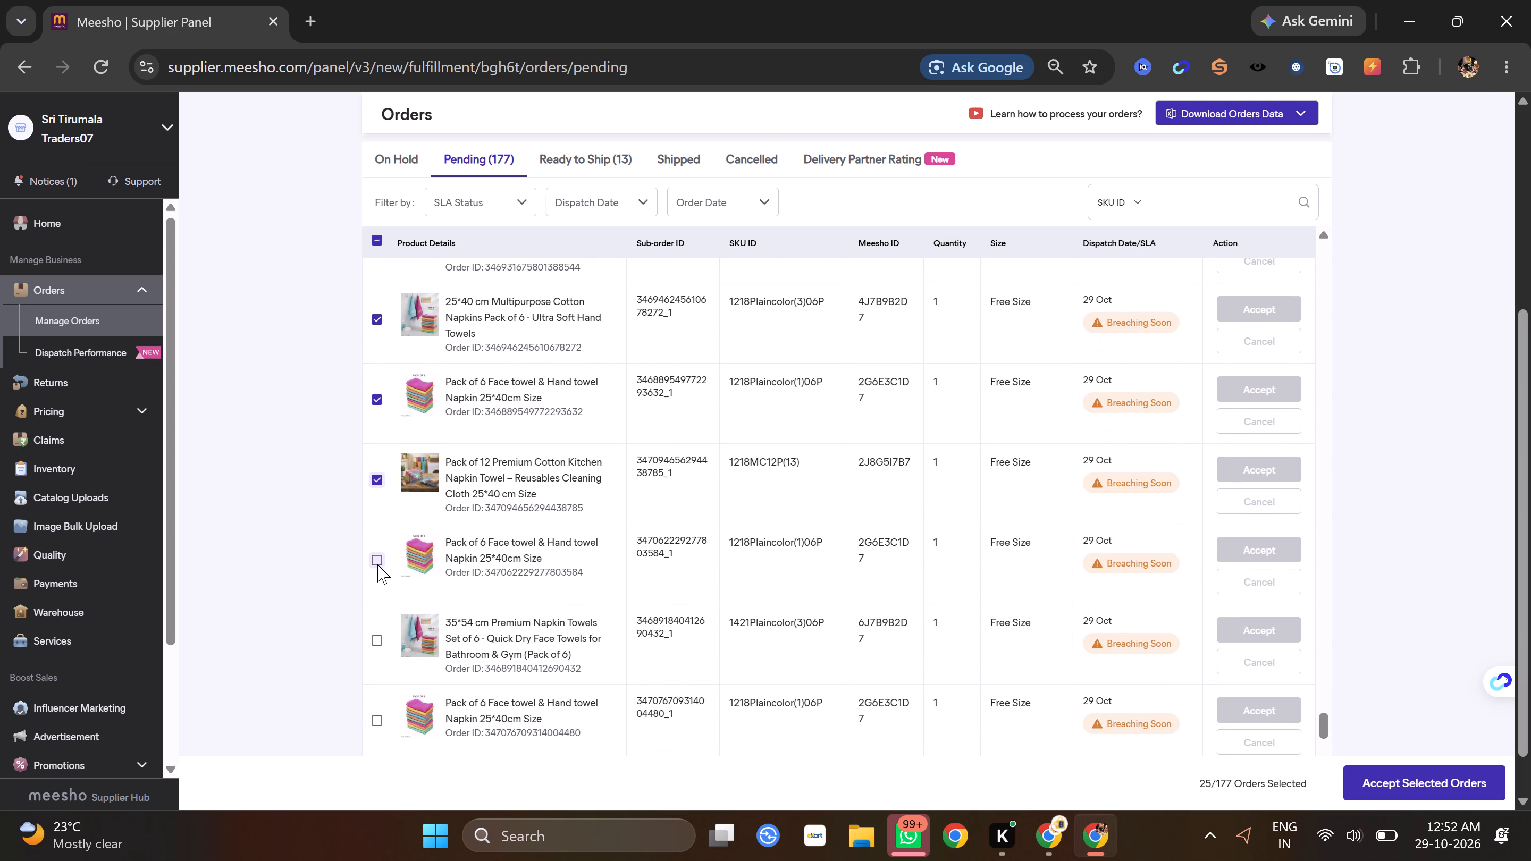
{"action": "left_click", "coordinate": [378, 564]}
{"action": "left_click", "coordinate": [376, 634]}
Add the following six 29 Oct Plaincolor orders to the selection: three 1218Plaincolor(1)06P and three 1218Plaincolor(3)06P, skipping 1218Shine06P(0028).
{"action": "scroll", "coordinate": [376, 634], "scroll_direction": "down", "scroll_amount": 1}
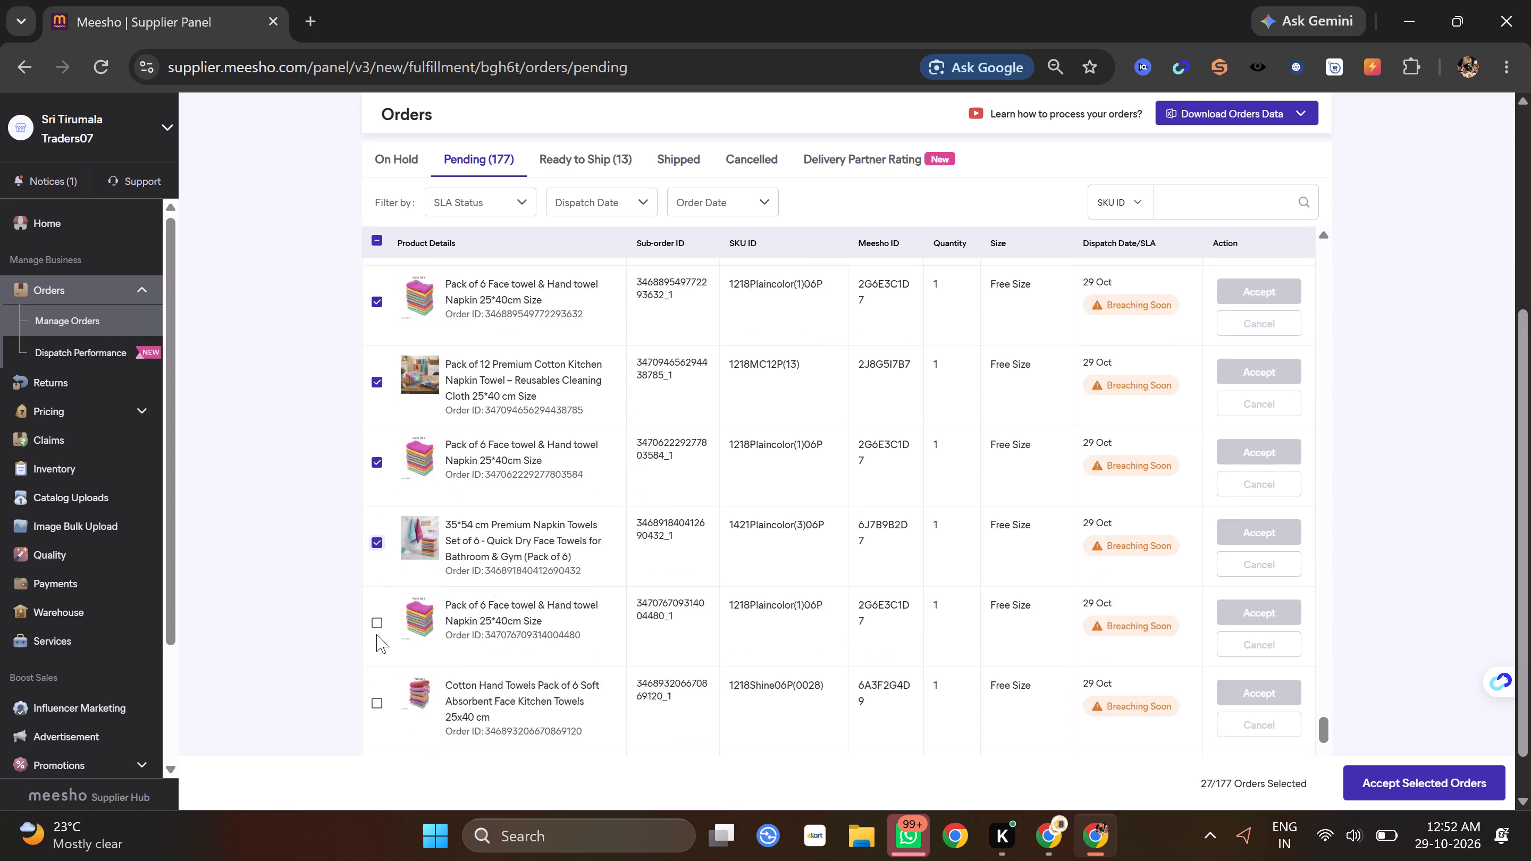
{"action": "scroll", "coordinate": [376, 634], "scroll_direction": "down", "scroll_amount": 1}
{"action": "left_click", "coordinate": [376, 521]}
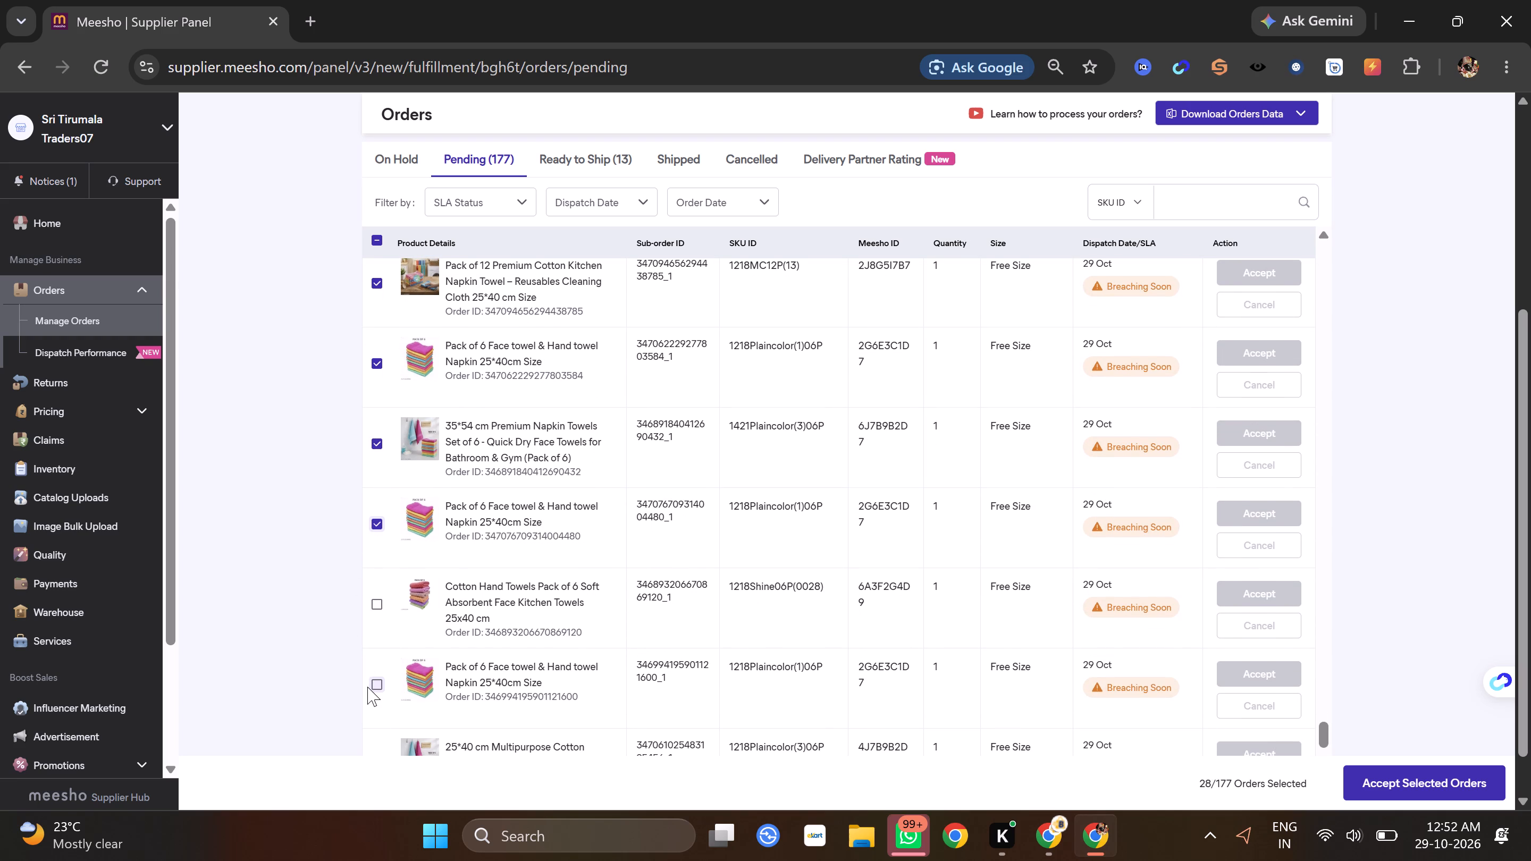
{"action": "left_click", "coordinate": [375, 685]}
{"action": "scroll", "coordinate": [472, 590], "scroll_direction": "down", "scroll_amount": 3}
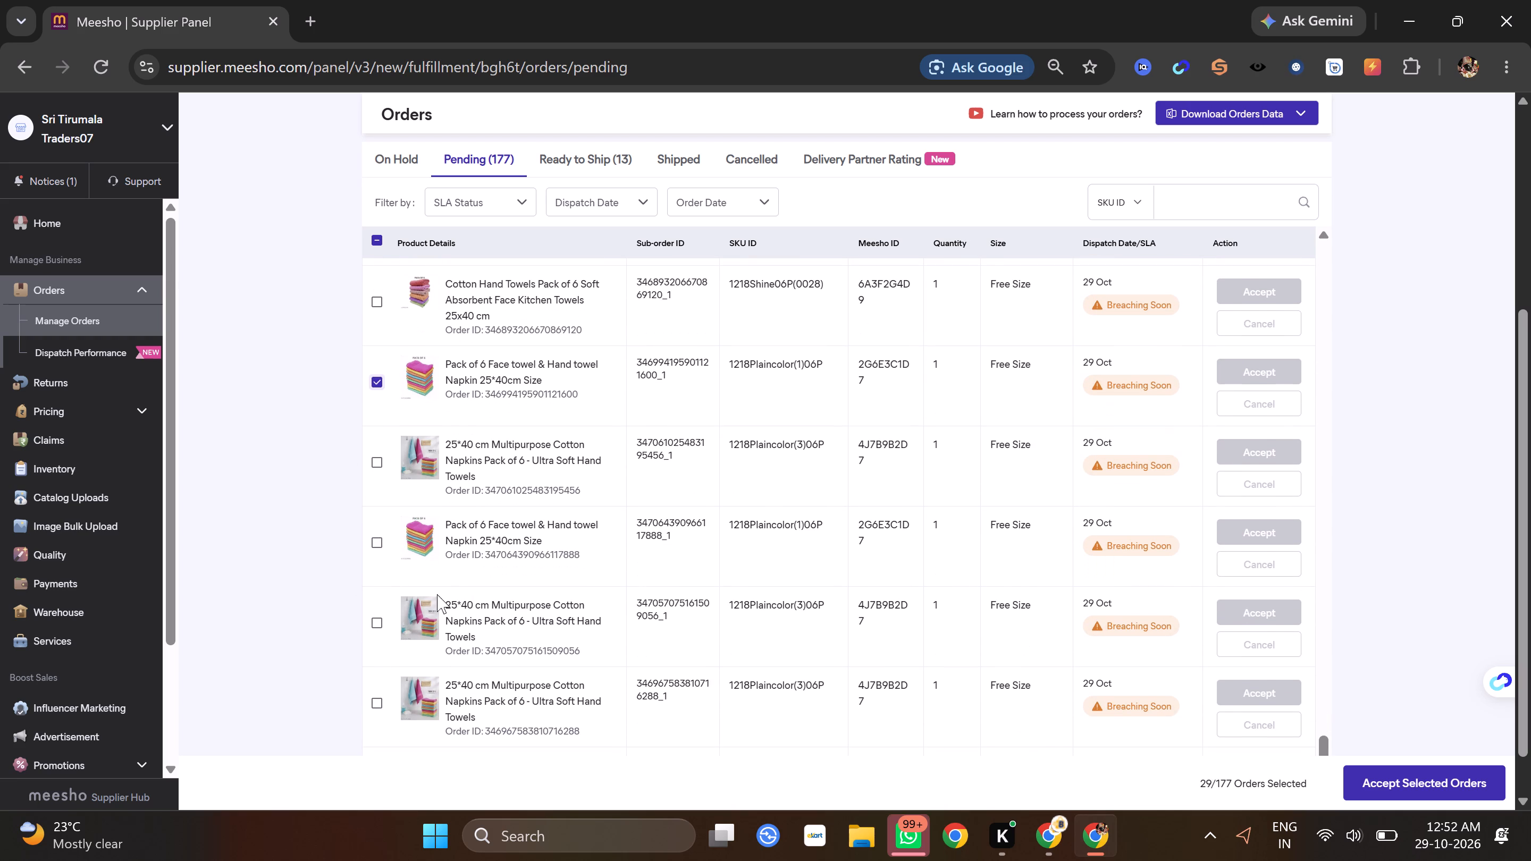
{"action": "left_click", "coordinate": [377, 465]}
{"action": "left_click", "coordinate": [376, 544]}
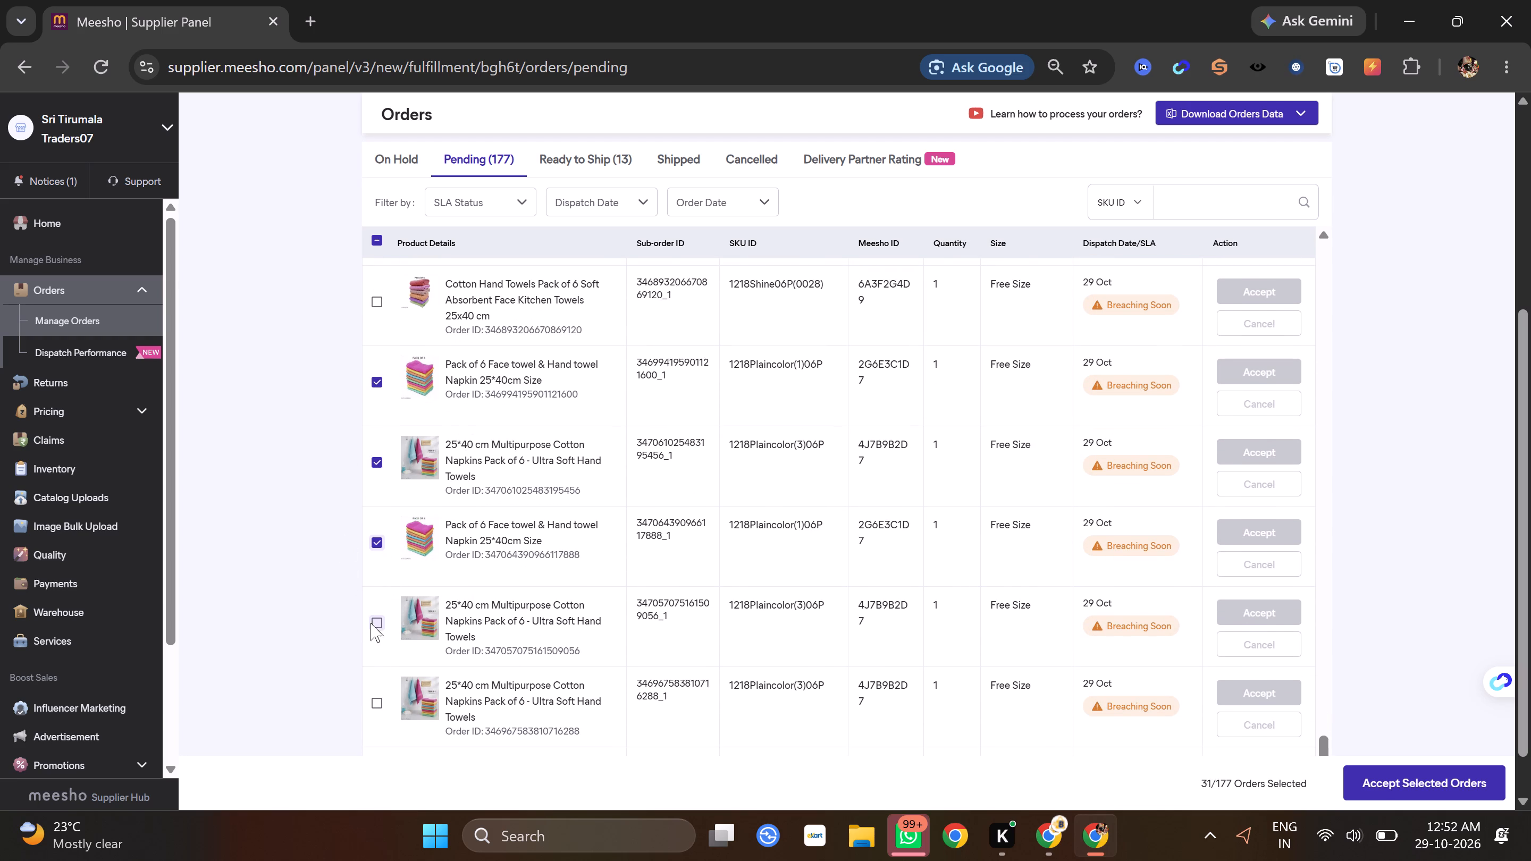
{"action": "left_click", "coordinate": [376, 622]}
{"action": "left_click", "coordinate": [376, 702]}
Add the 29 Oct order for the Pack of 6 Cotton Kitchen Napkin Towel, SKU 1218LN06P(13), to the selection.
{"action": "scroll", "coordinate": [450, 588], "scroll_direction": "down", "scroll_amount": 3}
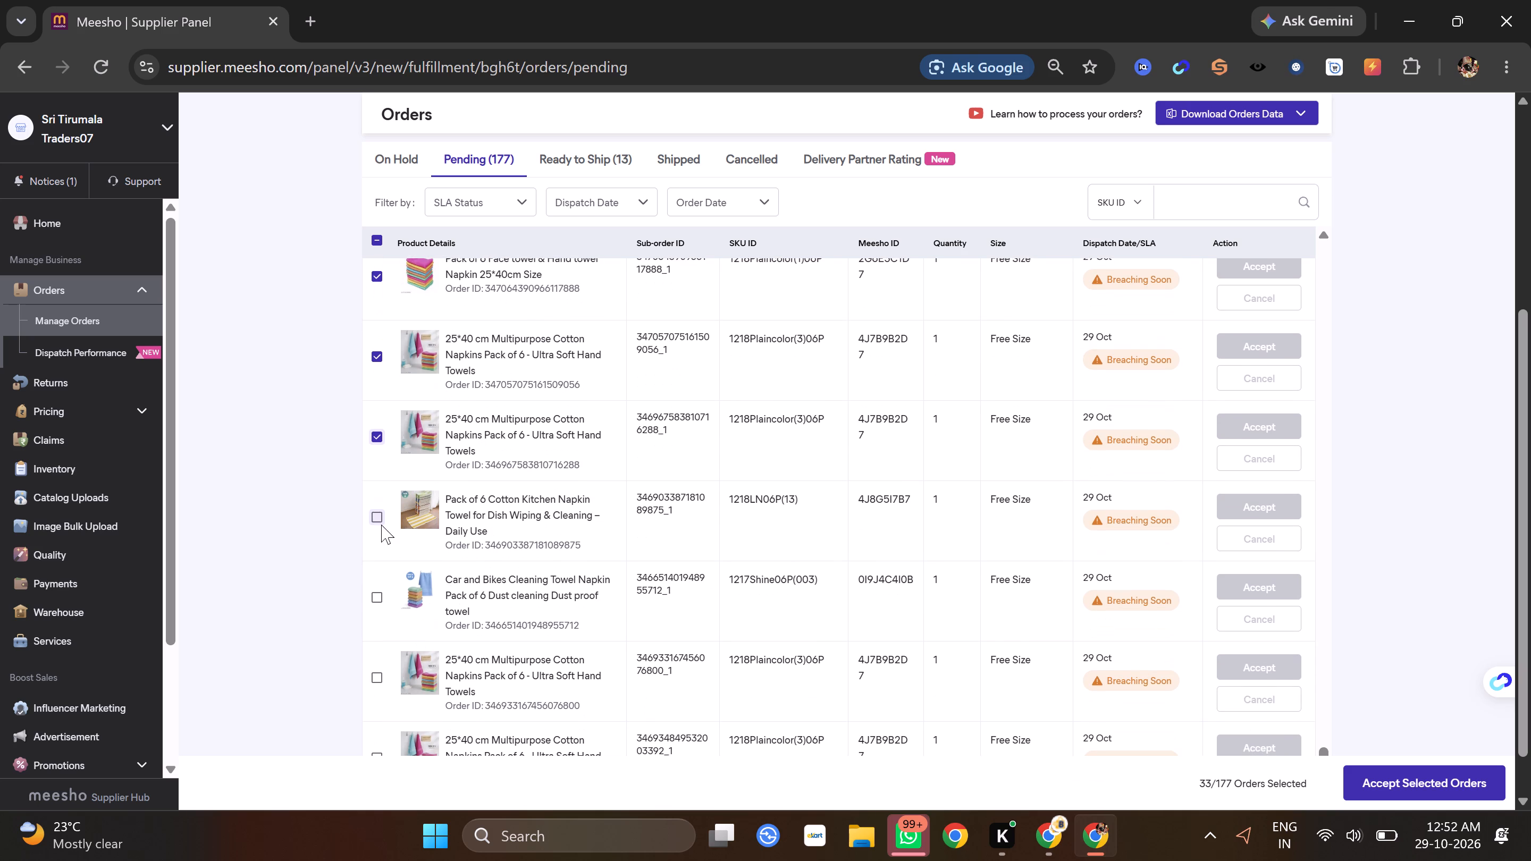
{"action": "left_click", "coordinate": [377, 514]}
Add the last five 29 Oct Plaincolor orders to the selection: three 1218Plaincolor(3)06P and two 1218Plaincolor(1)06P, skipping the 1217Shine orders.
{"action": "scroll", "coordinate": [377, 514], "scroll_direction": "down", "scroll_amount": 1}
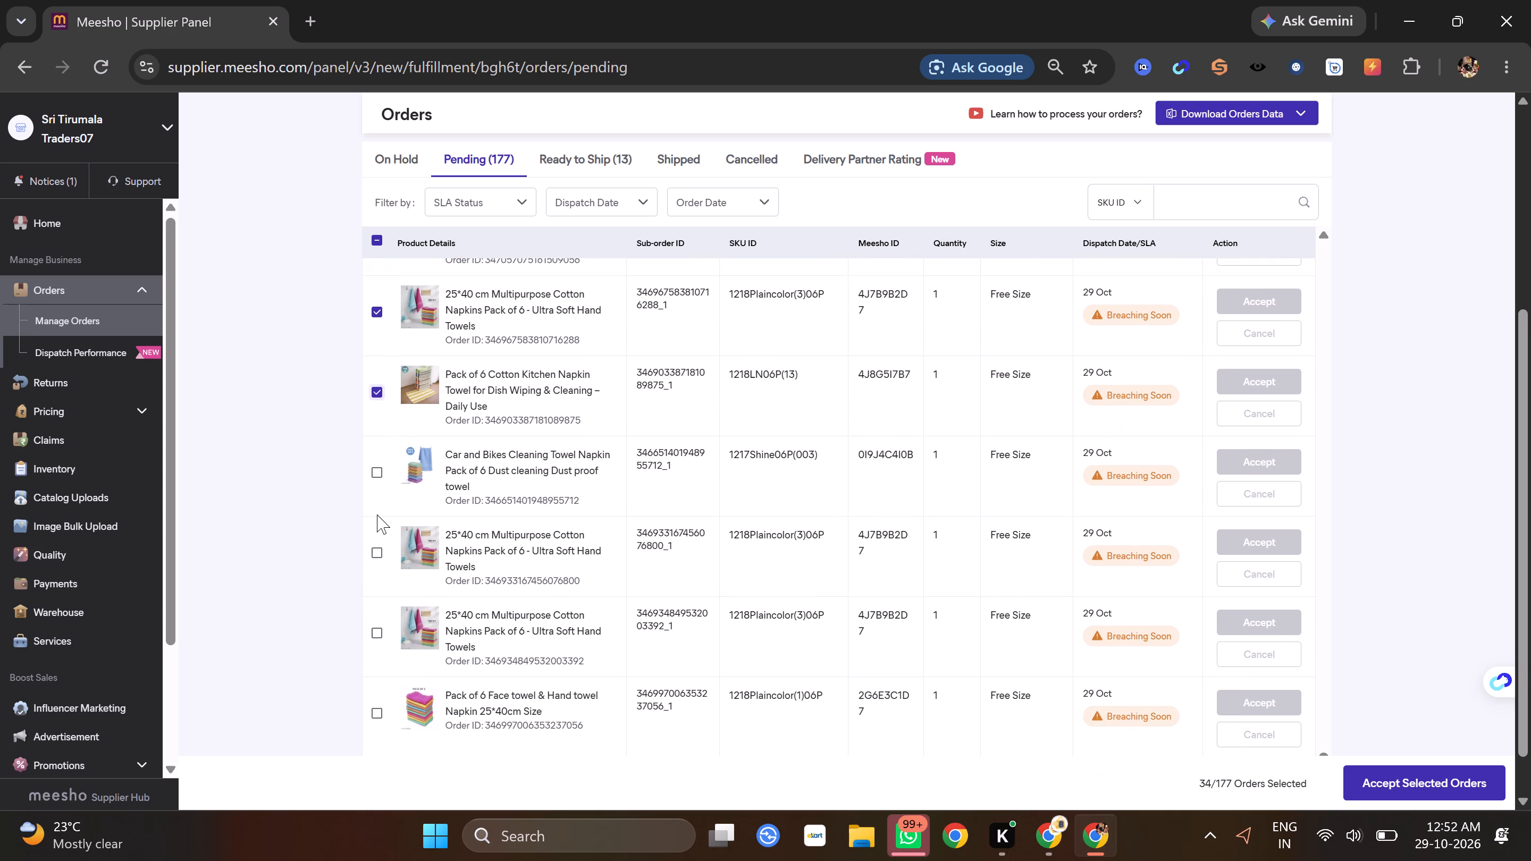
{"action": "left_click", "coordinate": [377, 554]}
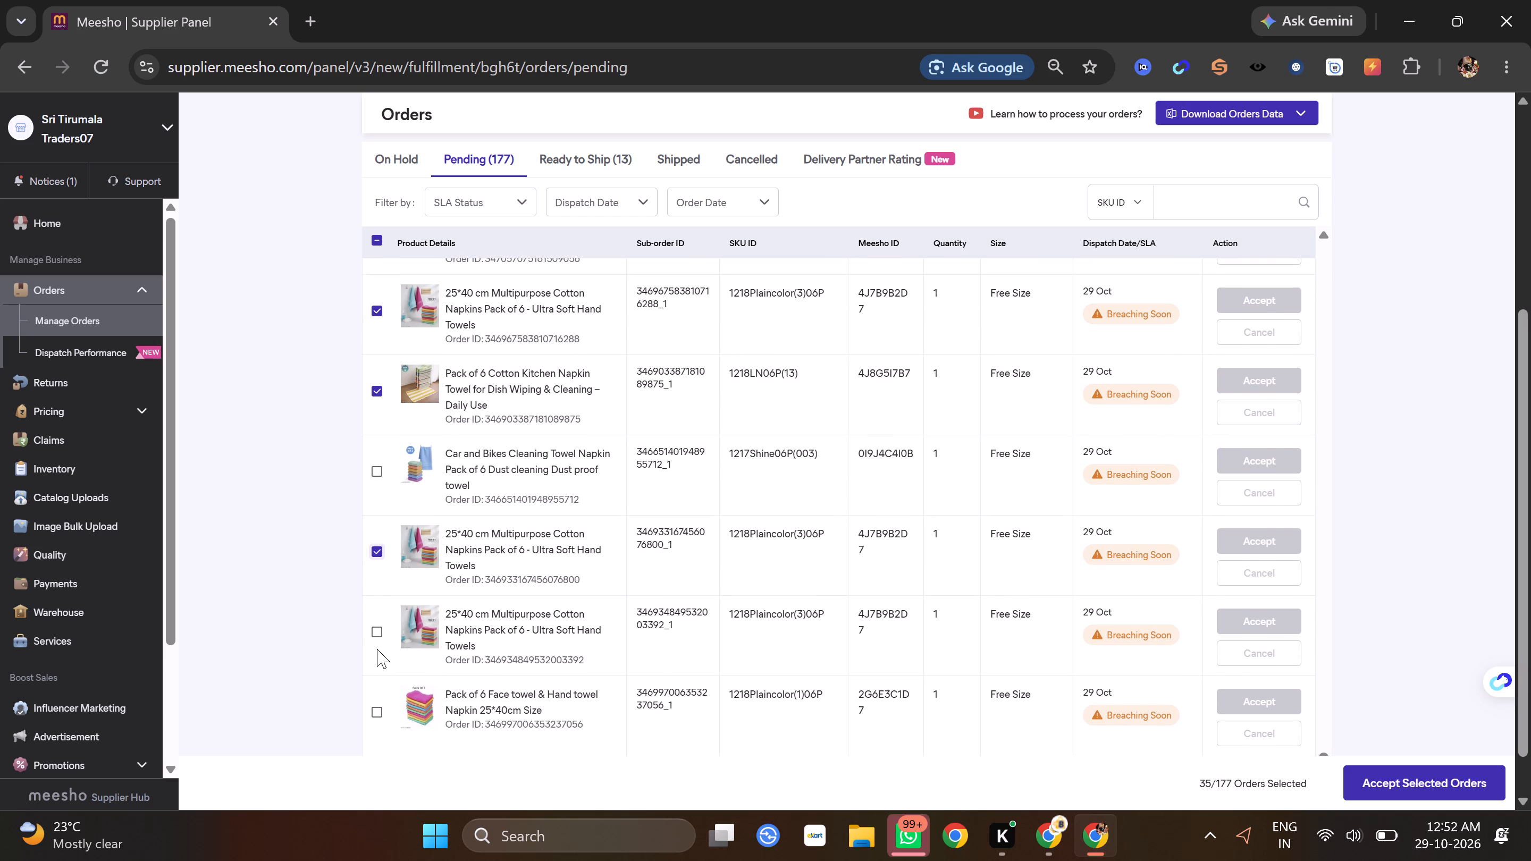
{"action": "left_click_drag", "start_coordinate": [377, 629], "coordinate": [377, 713]}
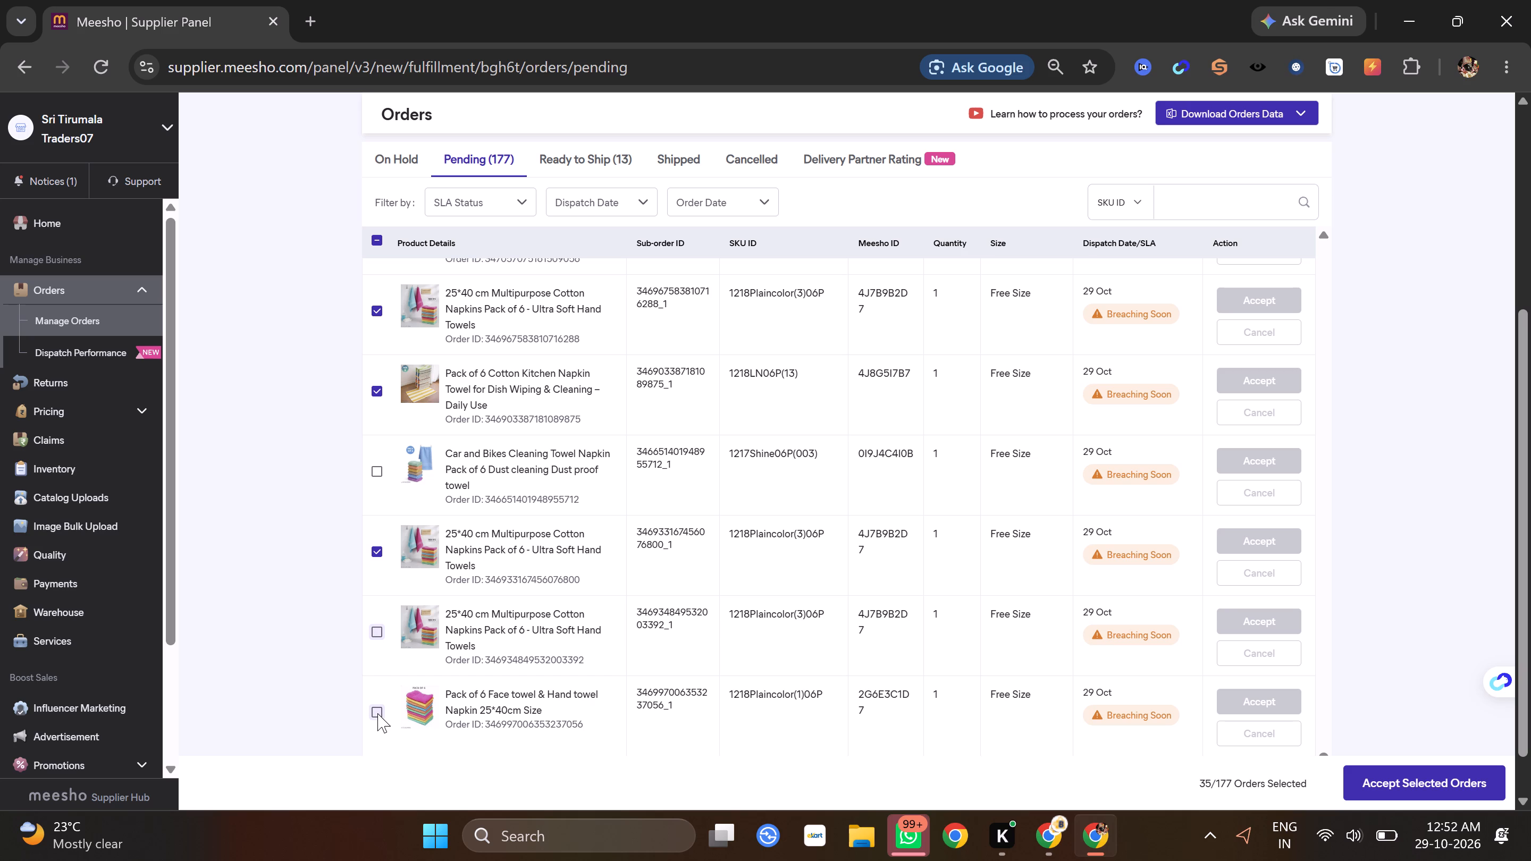
{"action": "left_click", "coordinate": [377, 713]}
{"action": "scroll", "coordinate": [403, 650], "scroll_direction": "down", "scroll_amount": 2}
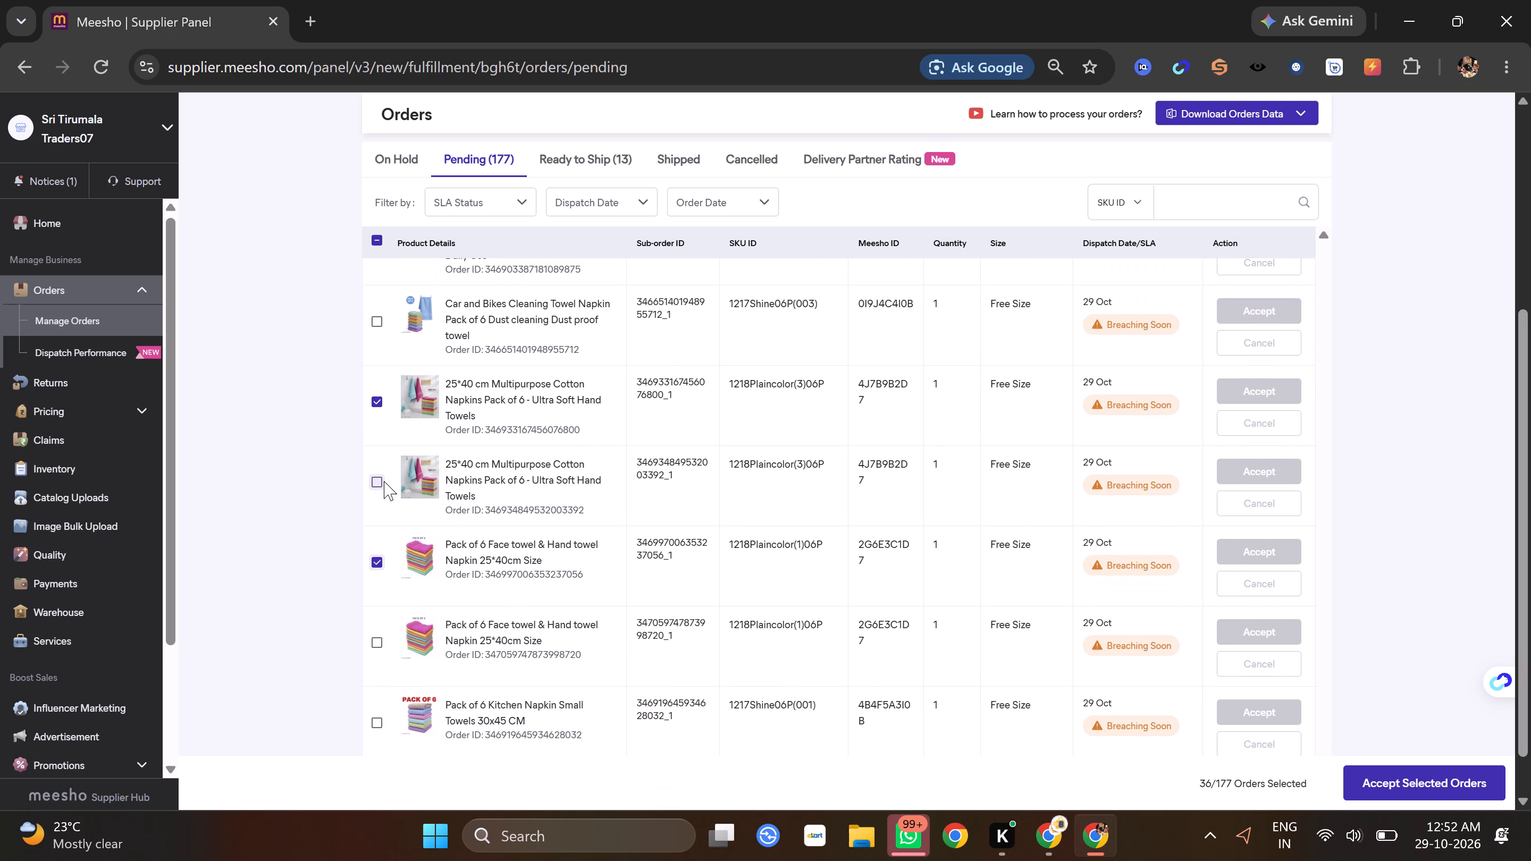
{"action": "left_click", "coordinate": [381, 485]}
{"action": "left_click", "coordinate": [375, 642]}
{"action": "scroll", "coordinate": [407, 613], "scroll_direction": "down", "scroll_amount": 2}
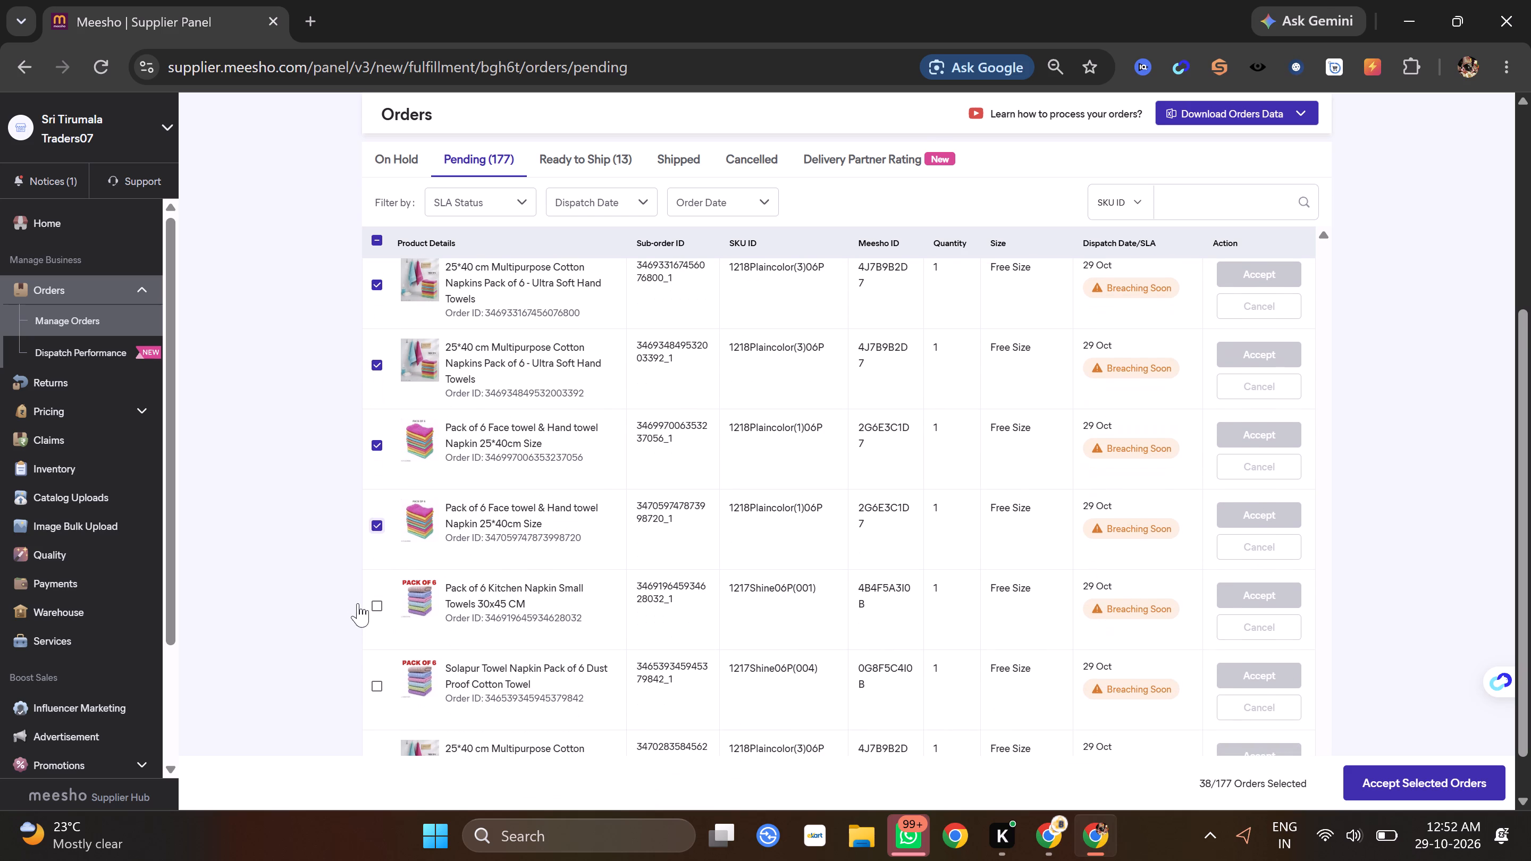
{"action": "scroll", "coordinate": [352, 590], "scroll_direction": "down", "scroll_amount": 3}
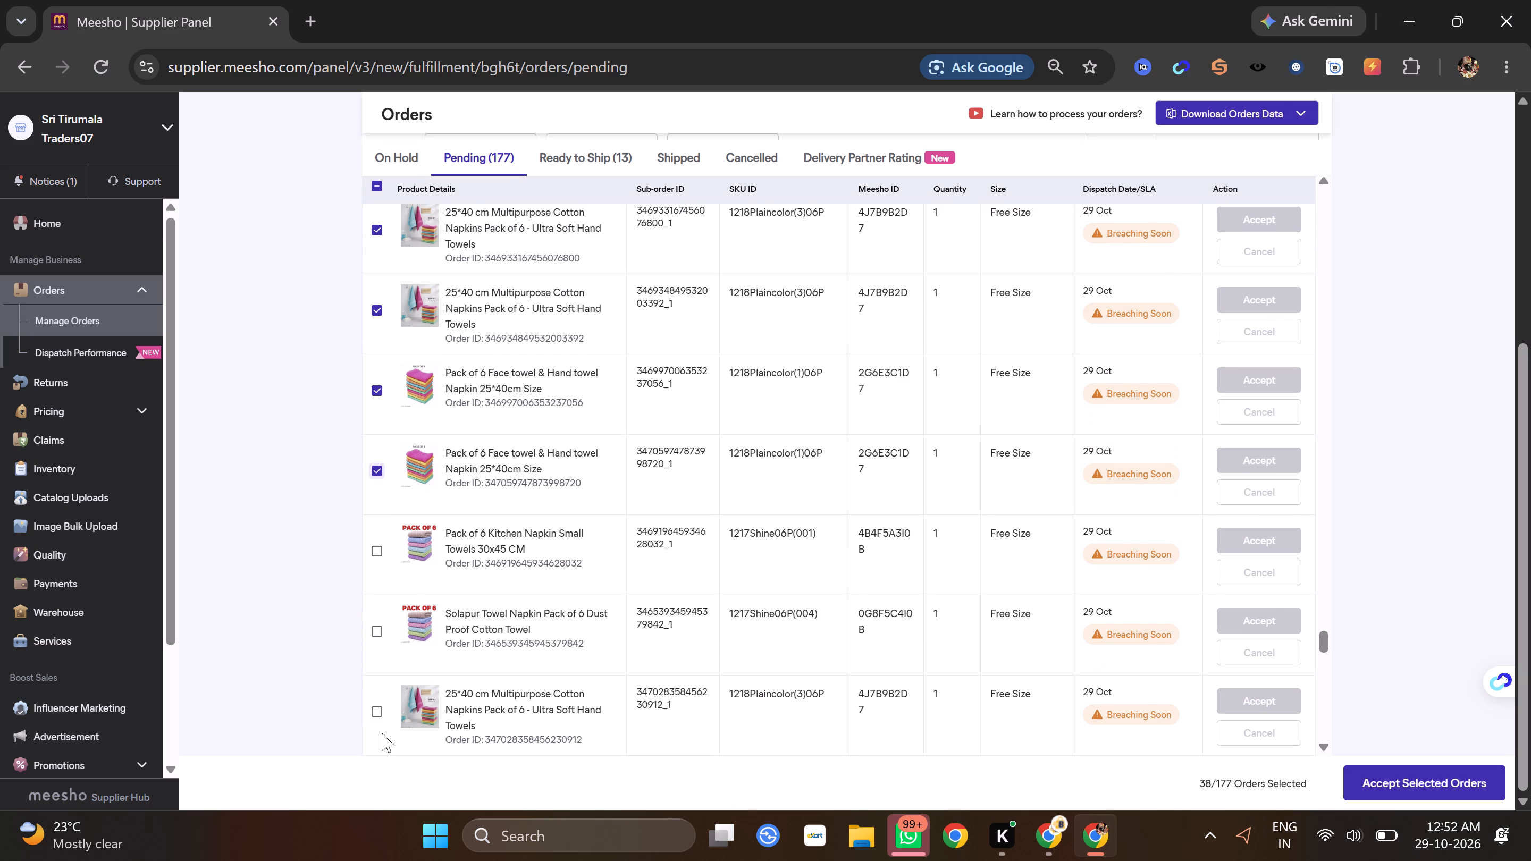
{"action": "left_click", "coordinate": [376, 715]}
Accept all the selected pending orders so they move to Ready to Ship.
{"action": "left_click", "coordinate": [1404, 773]}
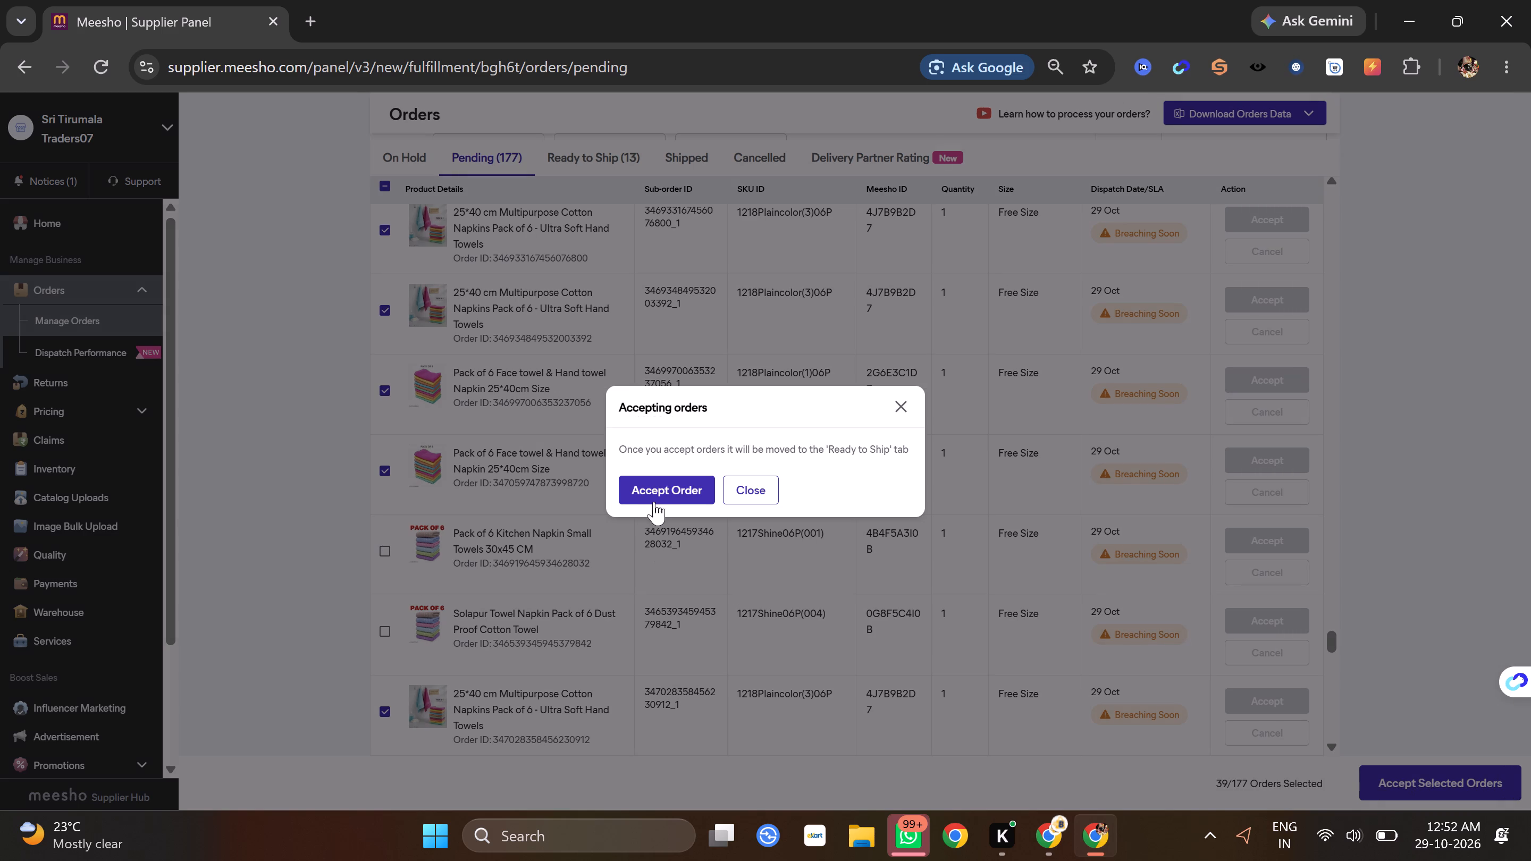
{"action": "left_click", "coordinate": [655, 497]}
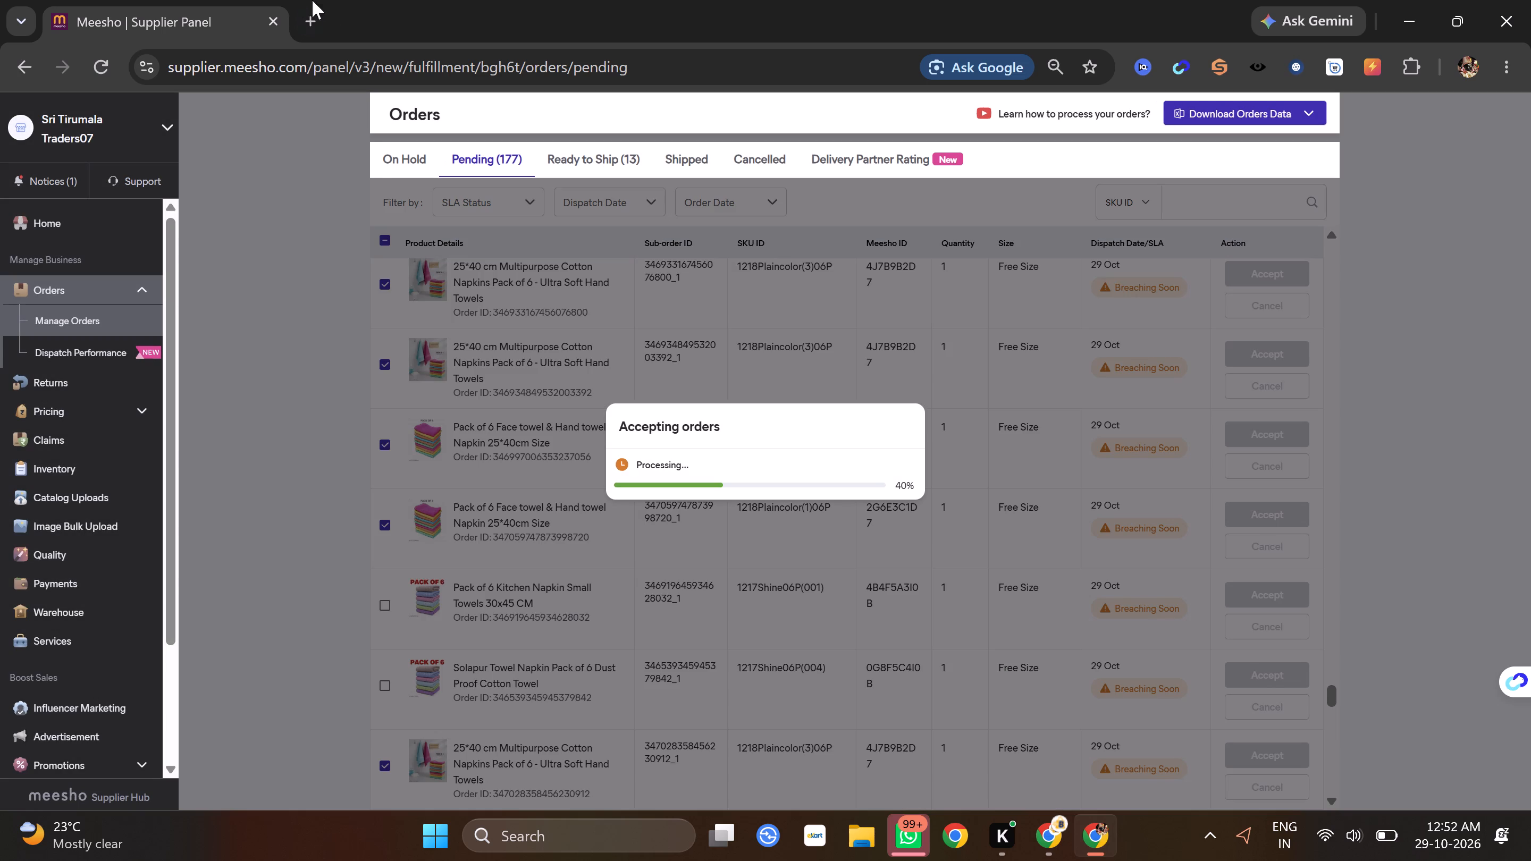
Open a new browser tab while the orders are being accepted.
{"action": "left_click", "coordinate": [310, 19]}
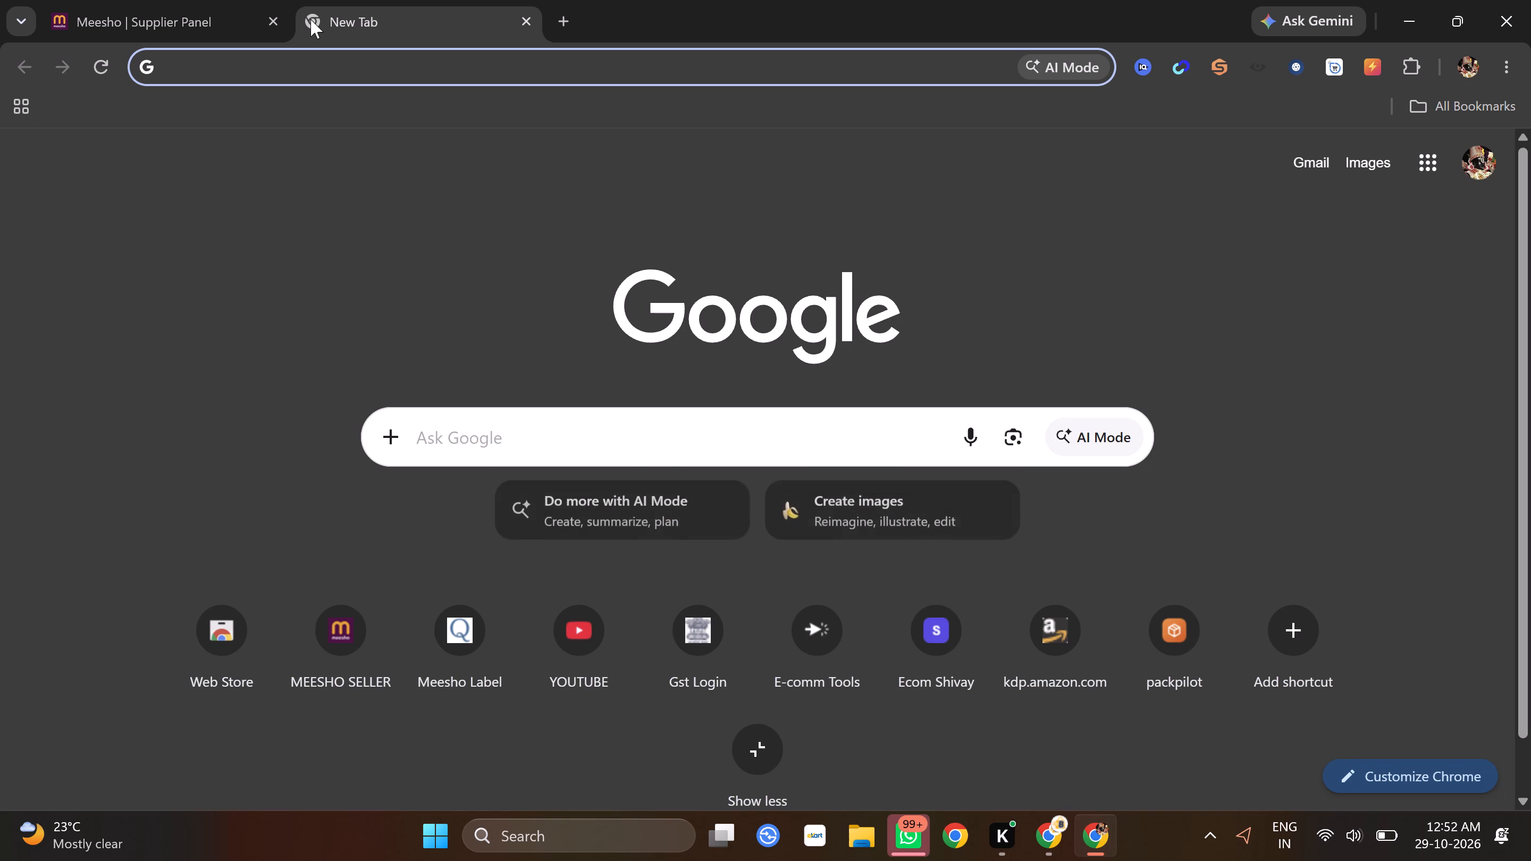
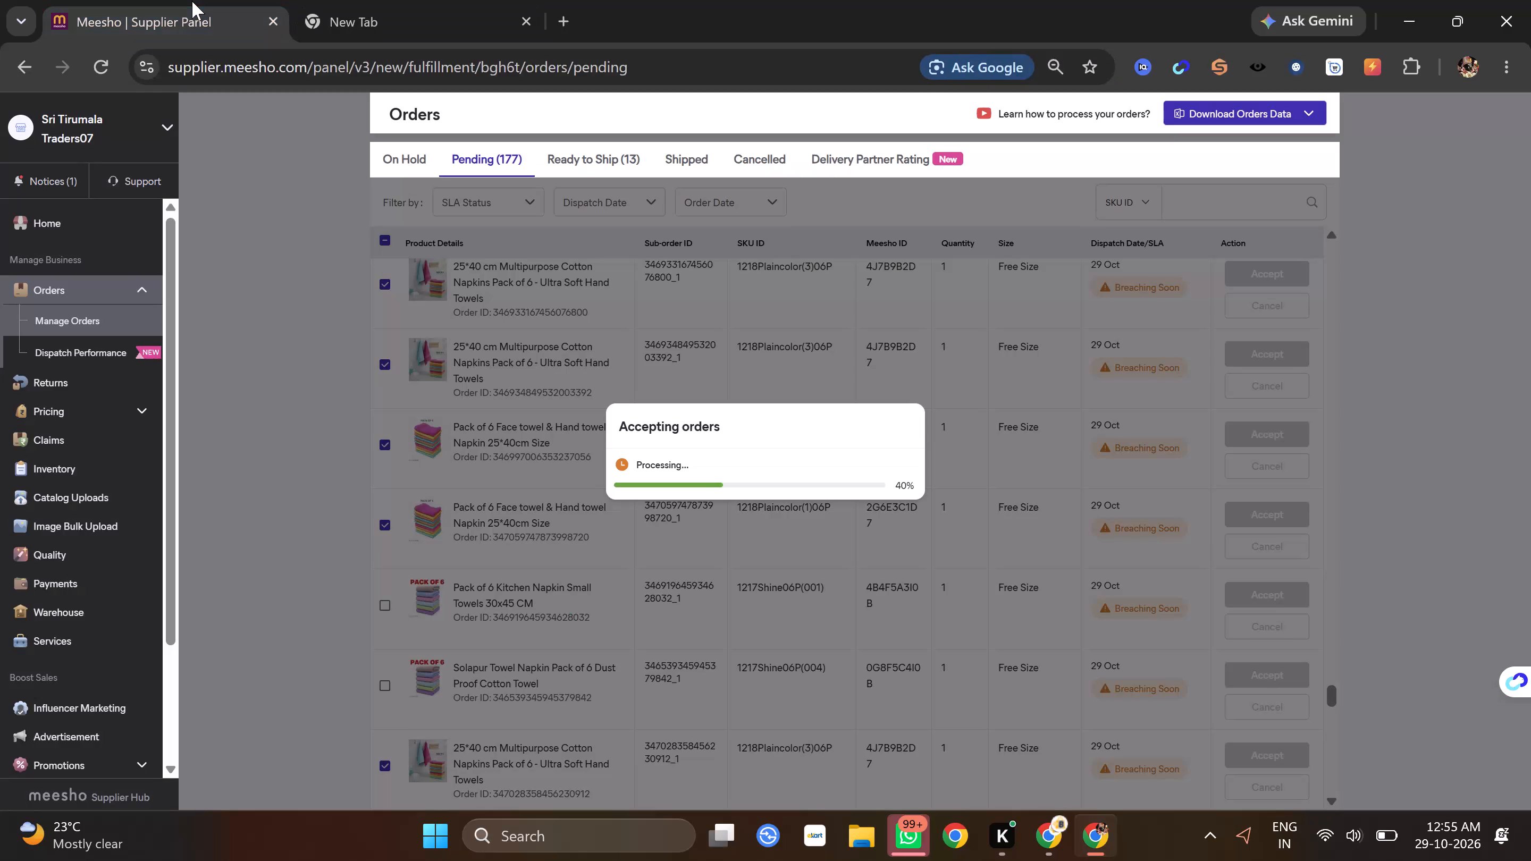
Reload the pending orders page and dismiss the Accepting orders summary.
{"action": "left_click", "coordinate": [101, 67]}
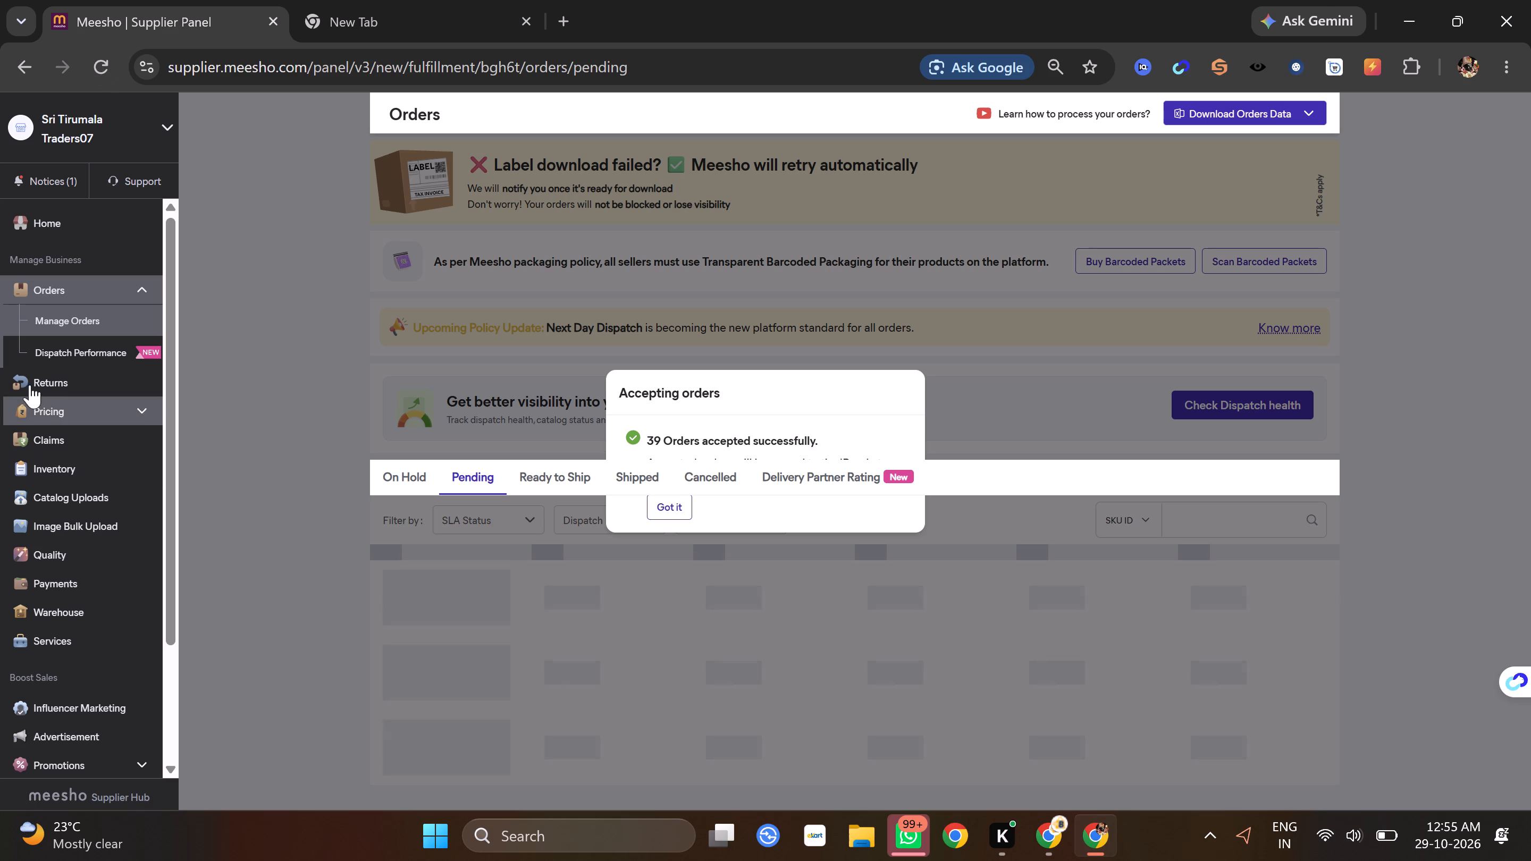
{"action": "left_click", "coordinate": [654, 509]}
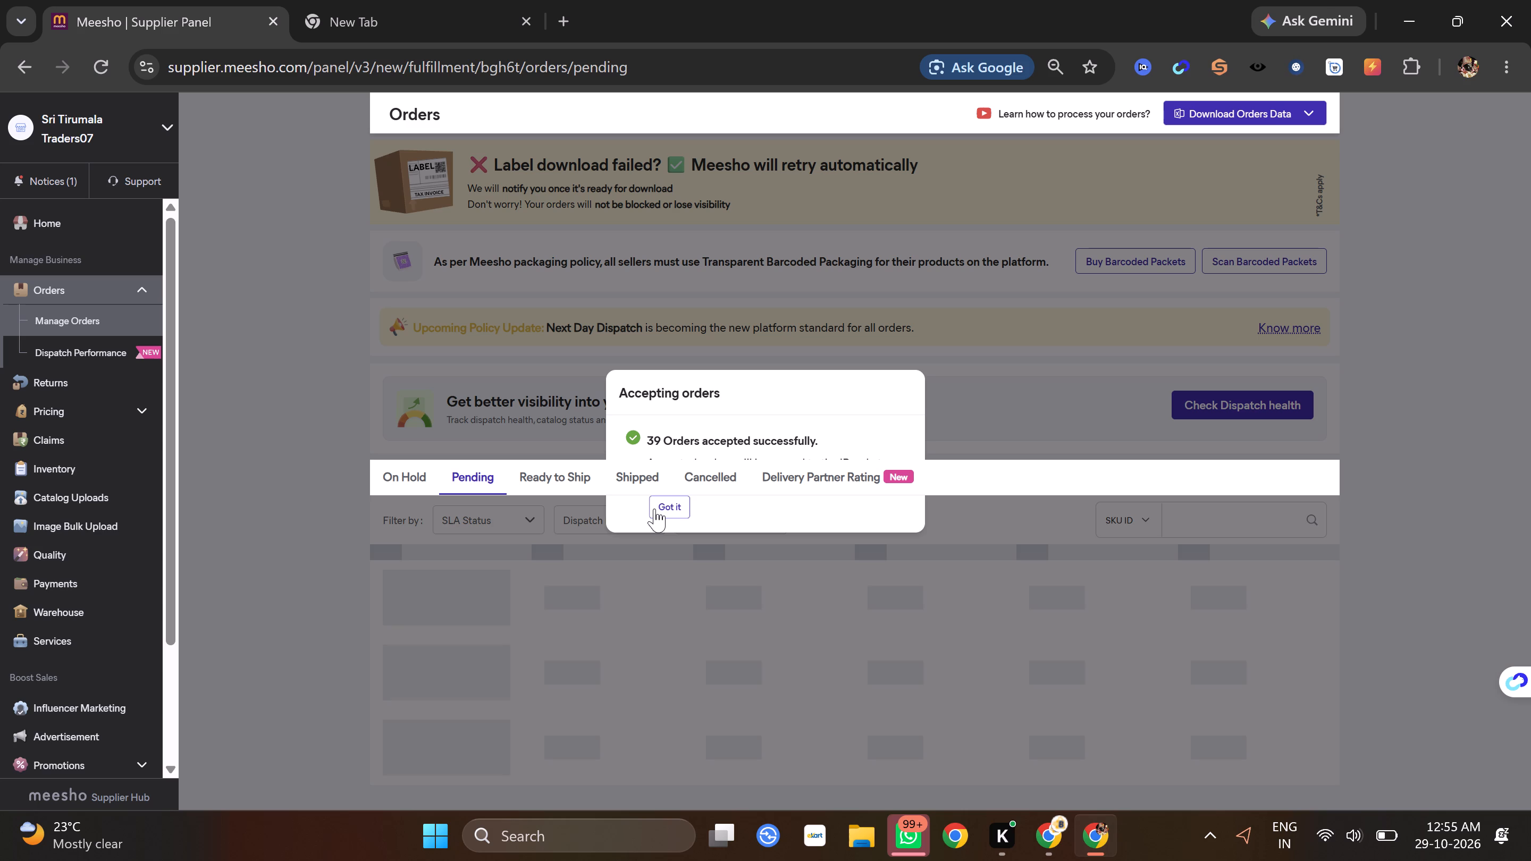
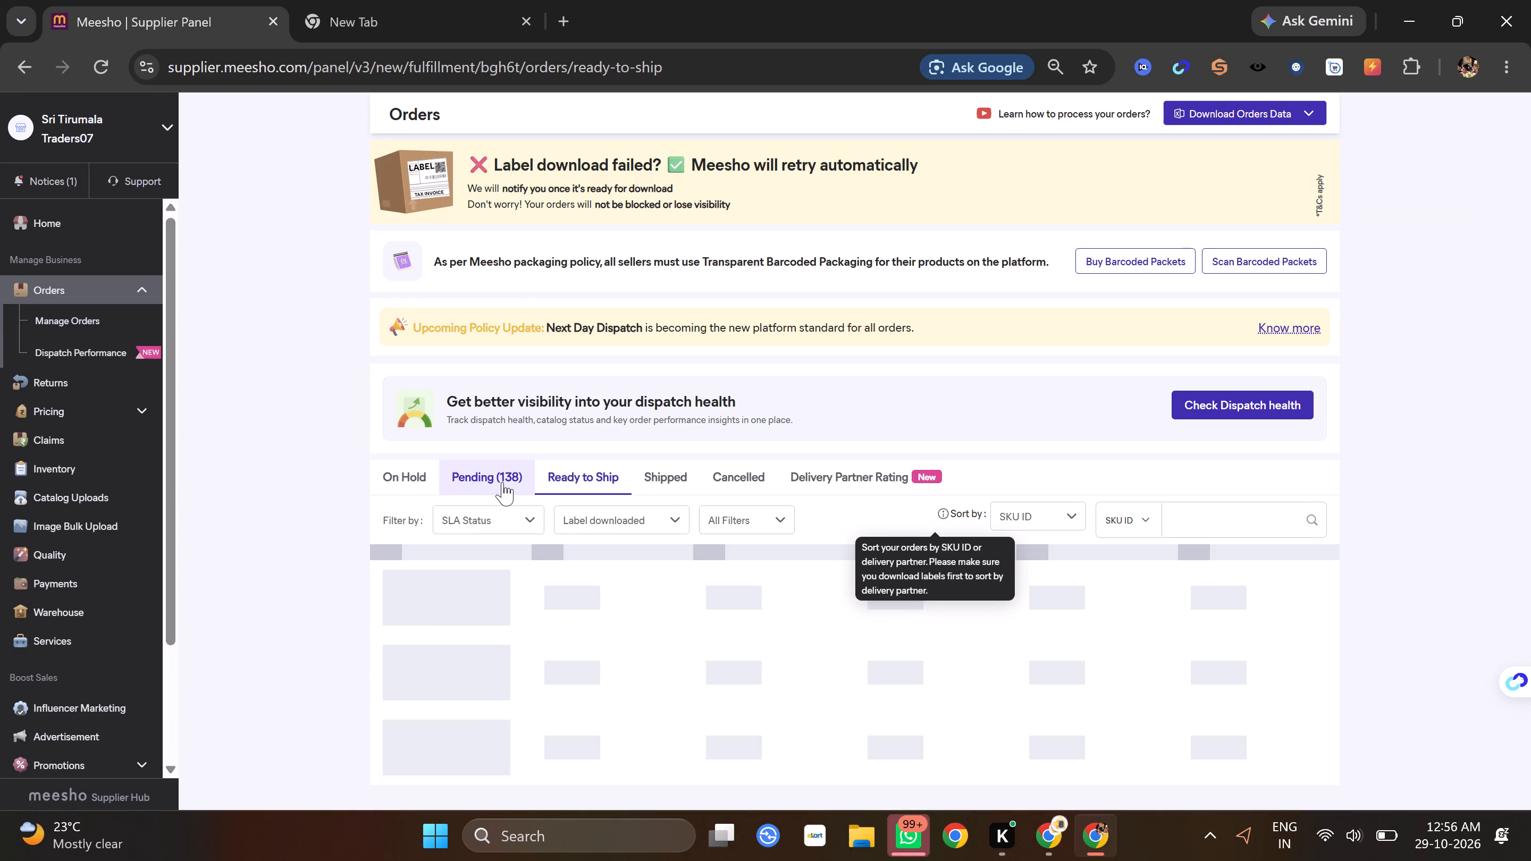
Open Sri Tirumala's pending orders and look through the list, checking each order's product, SKU ID and dispatch date.
{"action": "left_click", "coordinate": [502, 481]}
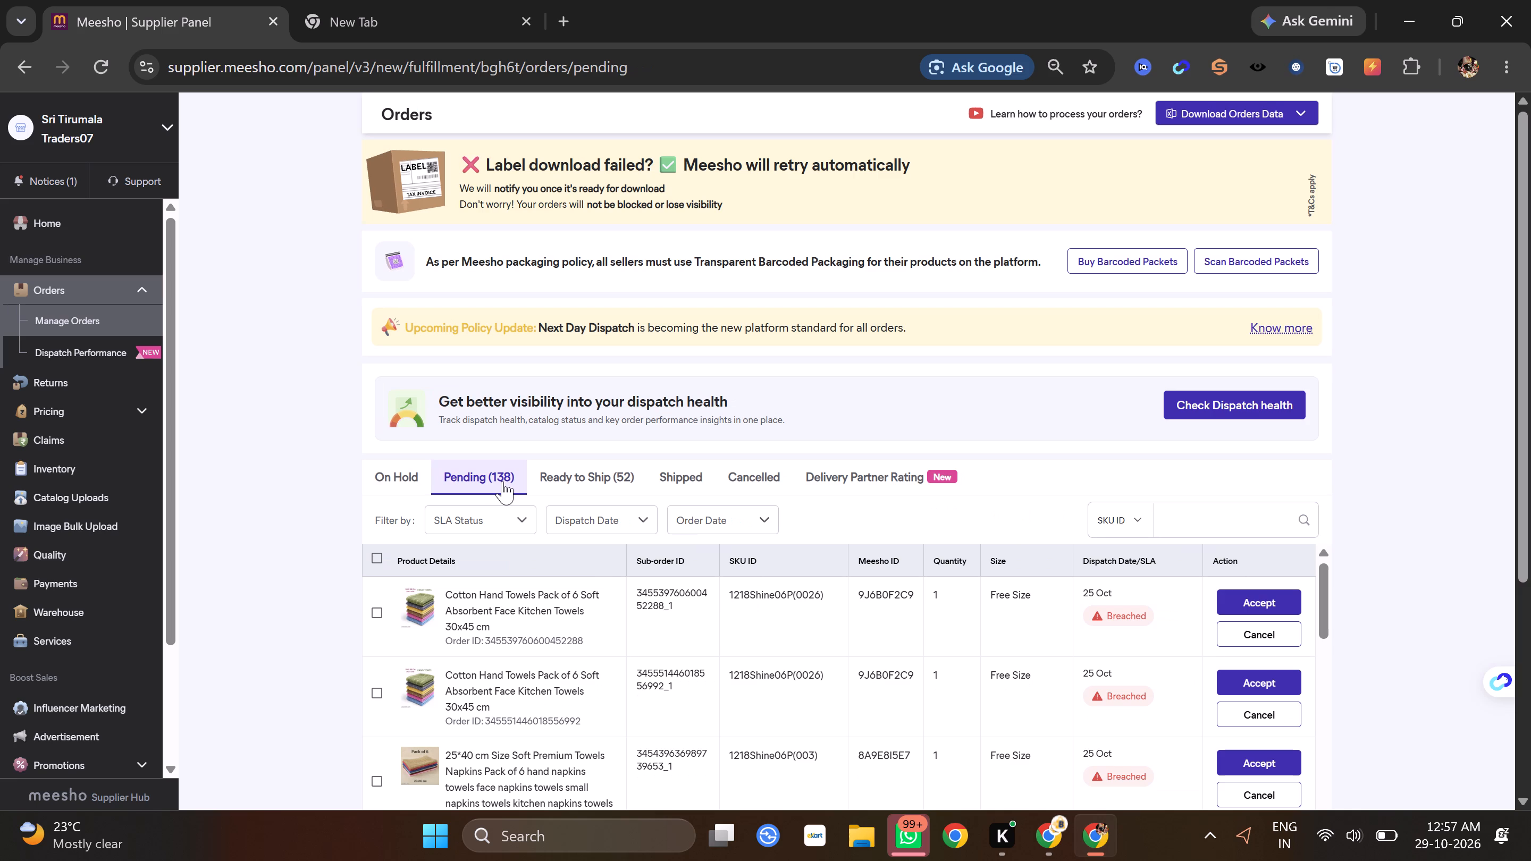
{"action": "left_click", "coordinate": [502, 481]}
{"action": "scroll", "coordinate": [804, 428], "scroll_direction": "down", "scroll_amount": 2}
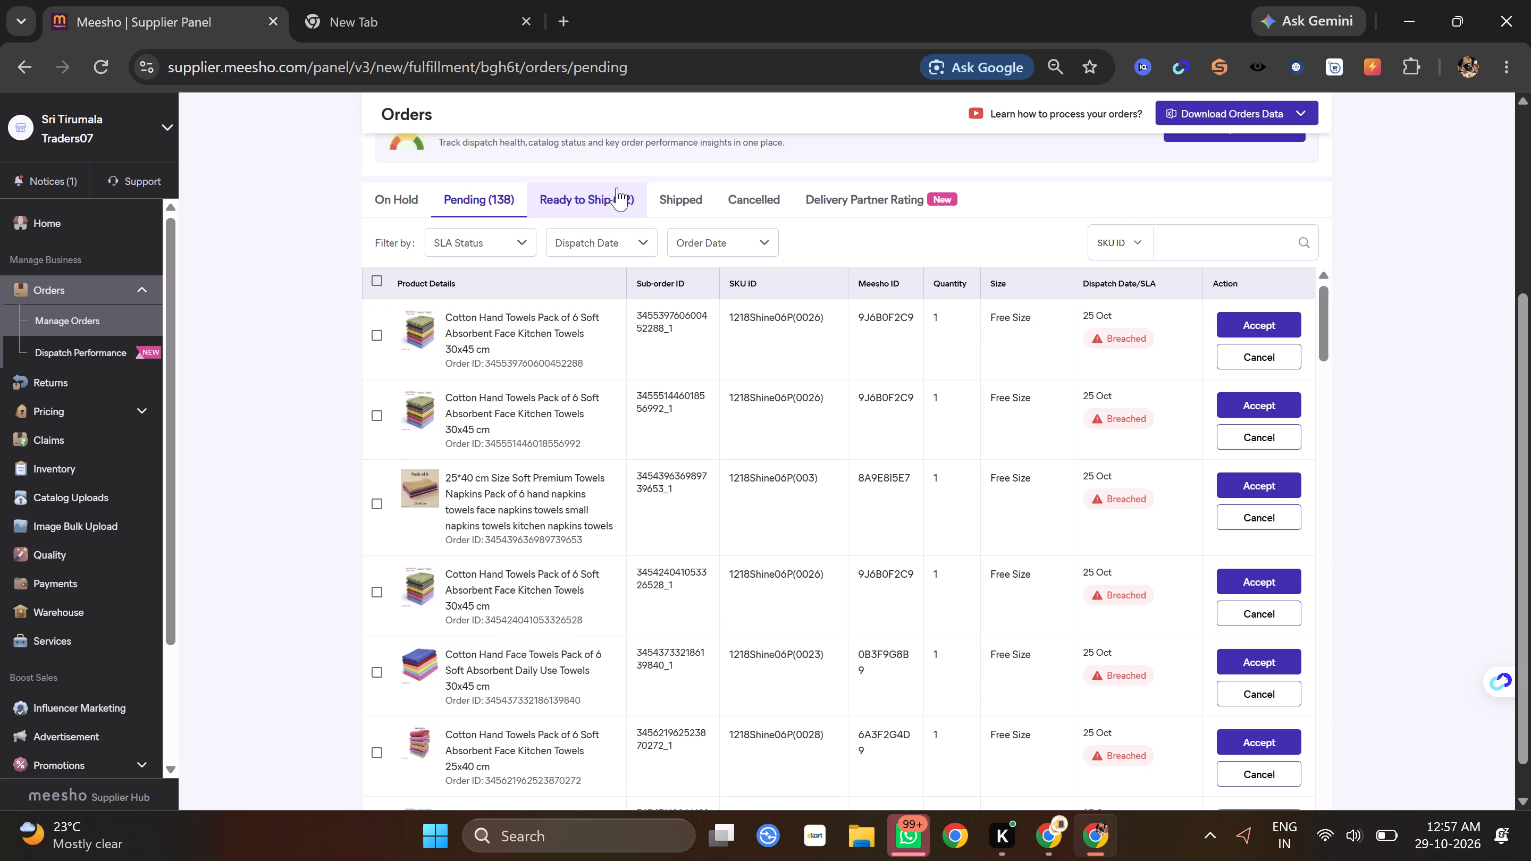
{"action": "scroll", "coordinate": [617, 188], "scroll_direction": "down", "scroll_amount": 1}
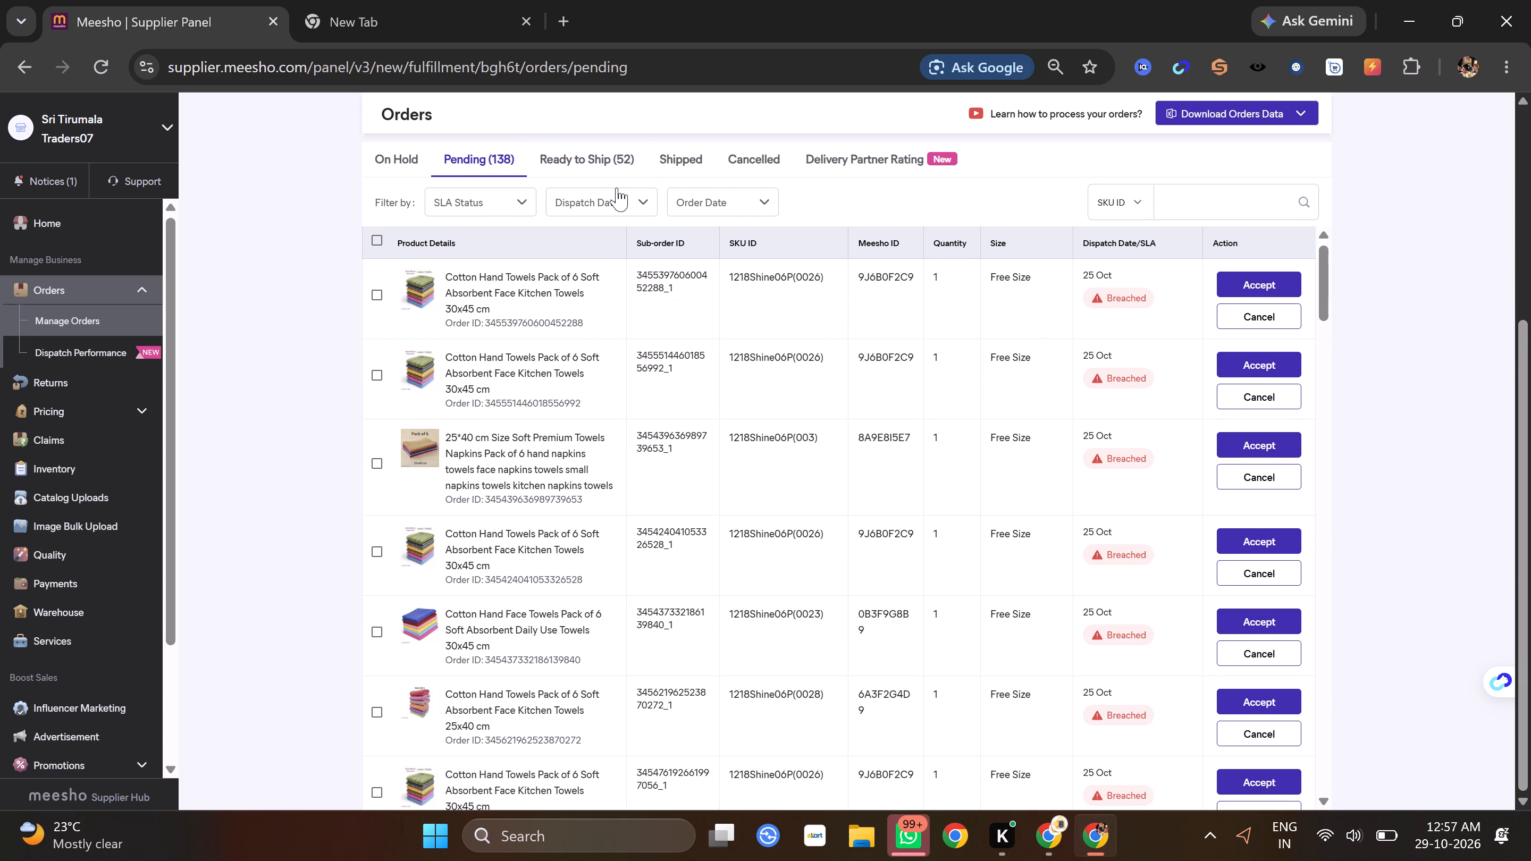
{"action": "scroll", "coordinate": [617, 188], "scroll_direction": "down", "scroll_amount": 2}
{"action": "scroll", "coordinate": [840, 372], "scroll_direction": "down", "scroll_amount": 8}
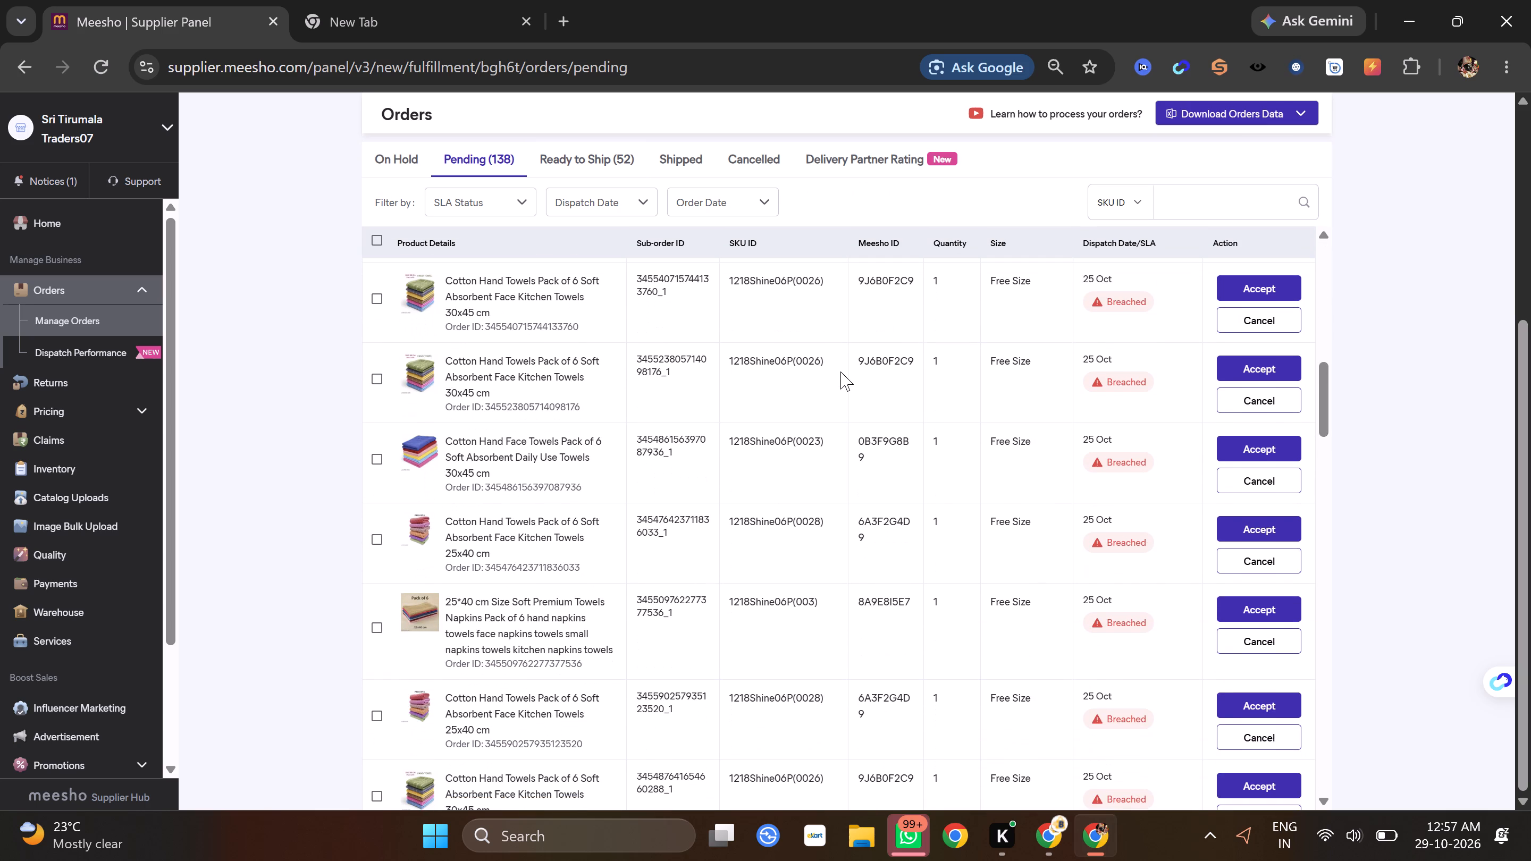
{"action": "scroll", "coordinate": [840, 372], "scroll_direction": "down", "scroll_amount": 8}
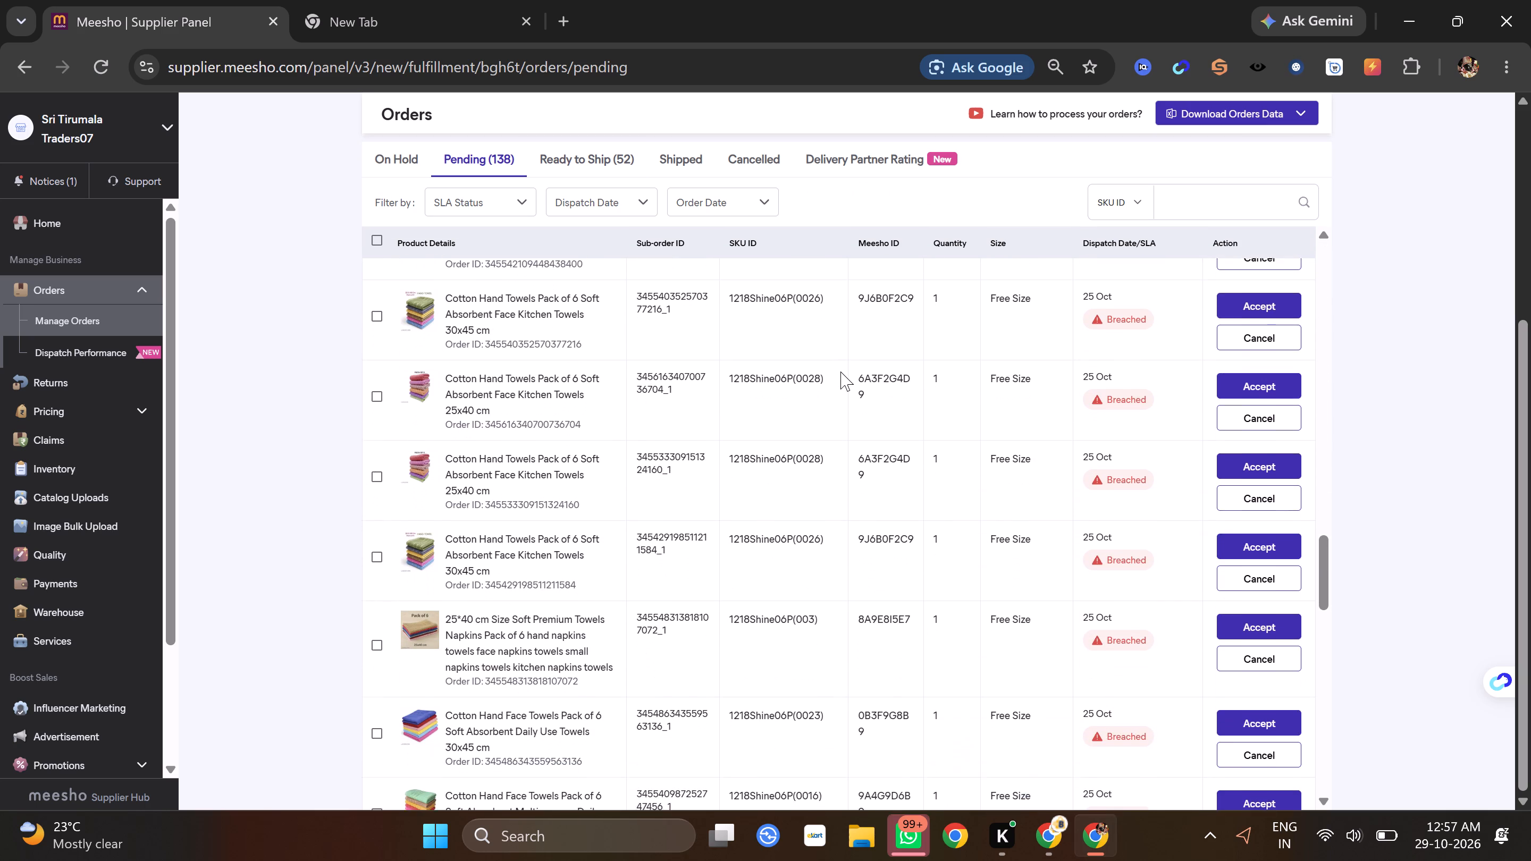
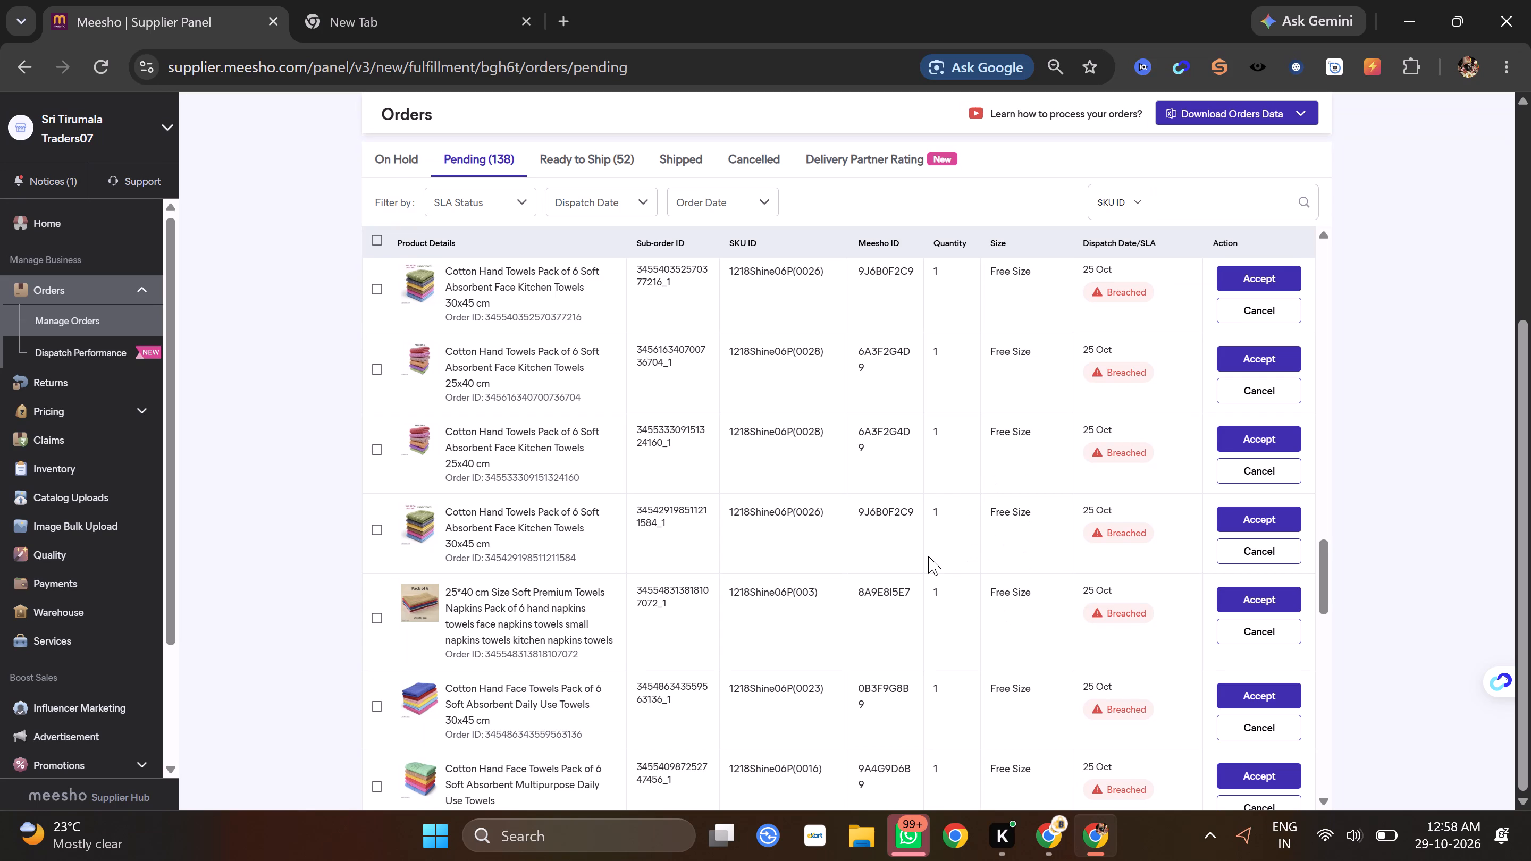
Continue looking through Sri Tirumala's pending orders from 25 Oct to 29 Oct, checking each product, SKU ID and dispatch date.
{"action": "scroll", "coordinate": [928, 556], "scroll_direction": "down", "scroll_amount": 7}
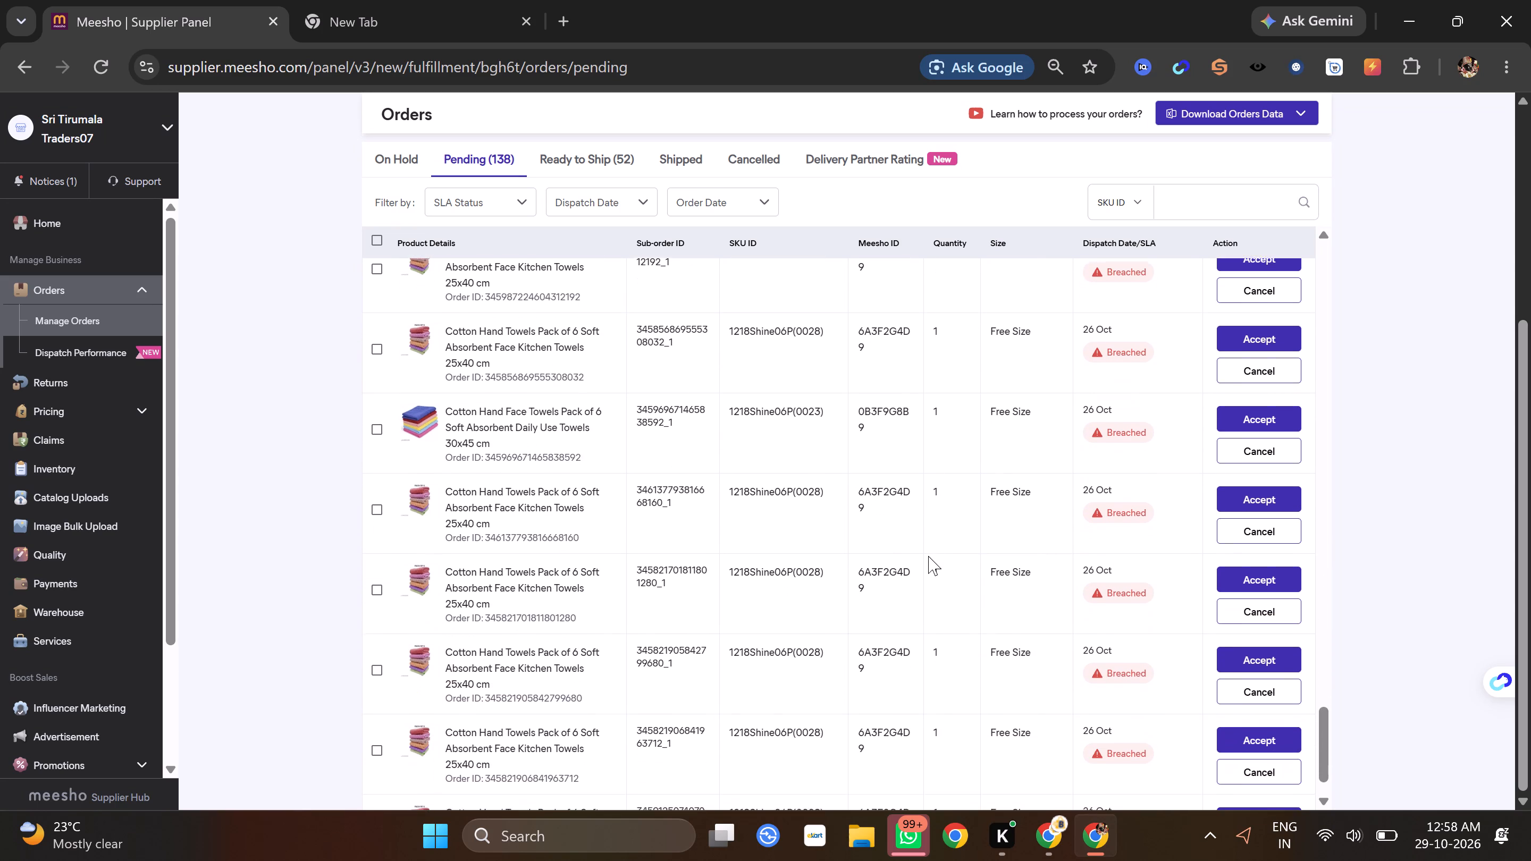
{"action": "scroll", "coordinate": [928, 556], "scroll_direction": "down", "scroll_amount": 3}
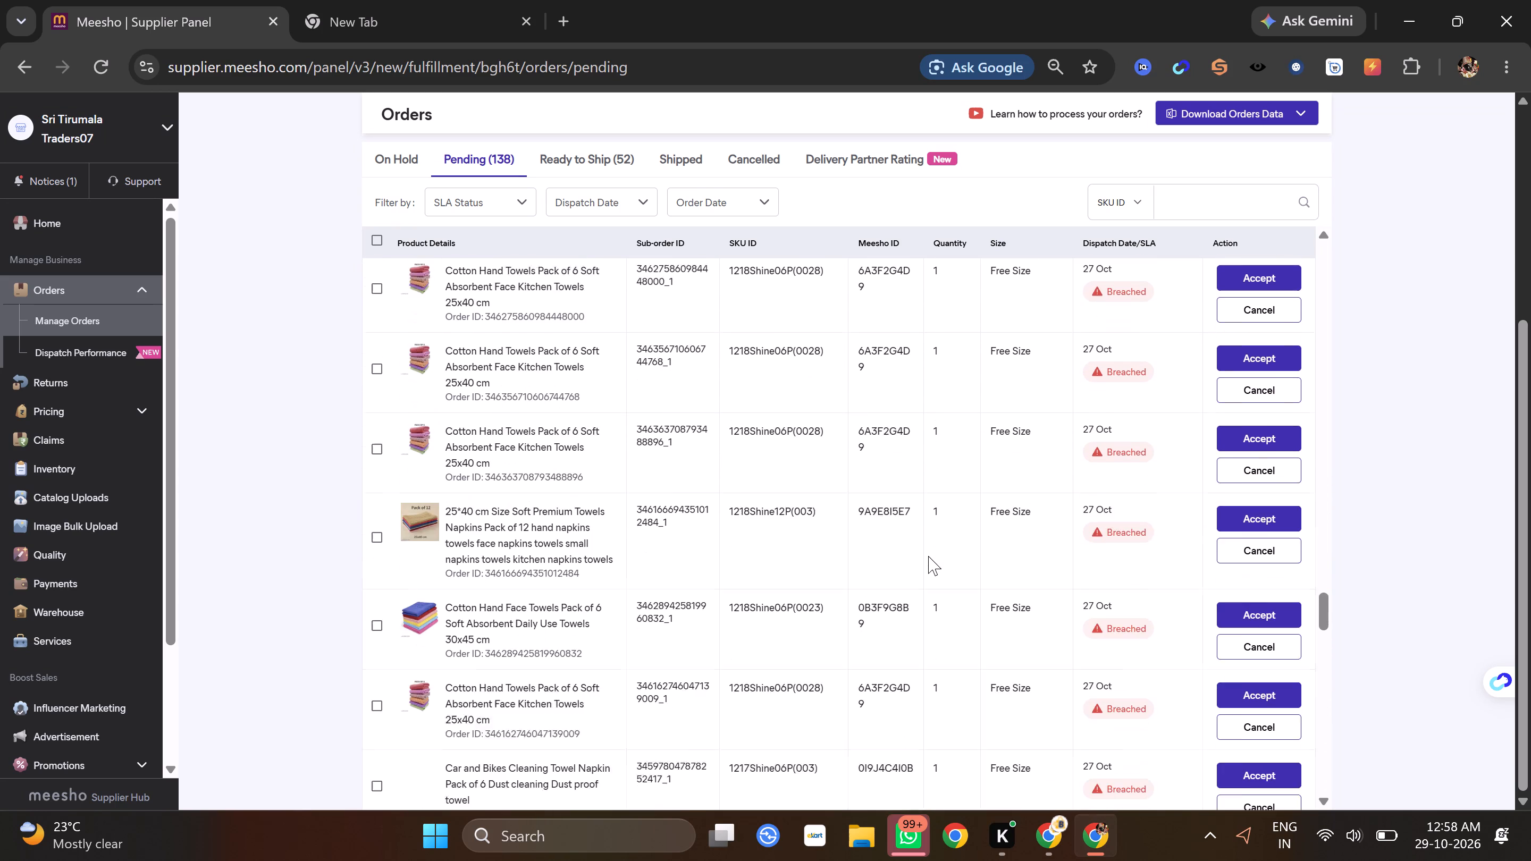
{"action": "scroll", "coordinate": [928, 556], "scroll_direction": "down", "scroll_amount": 4}
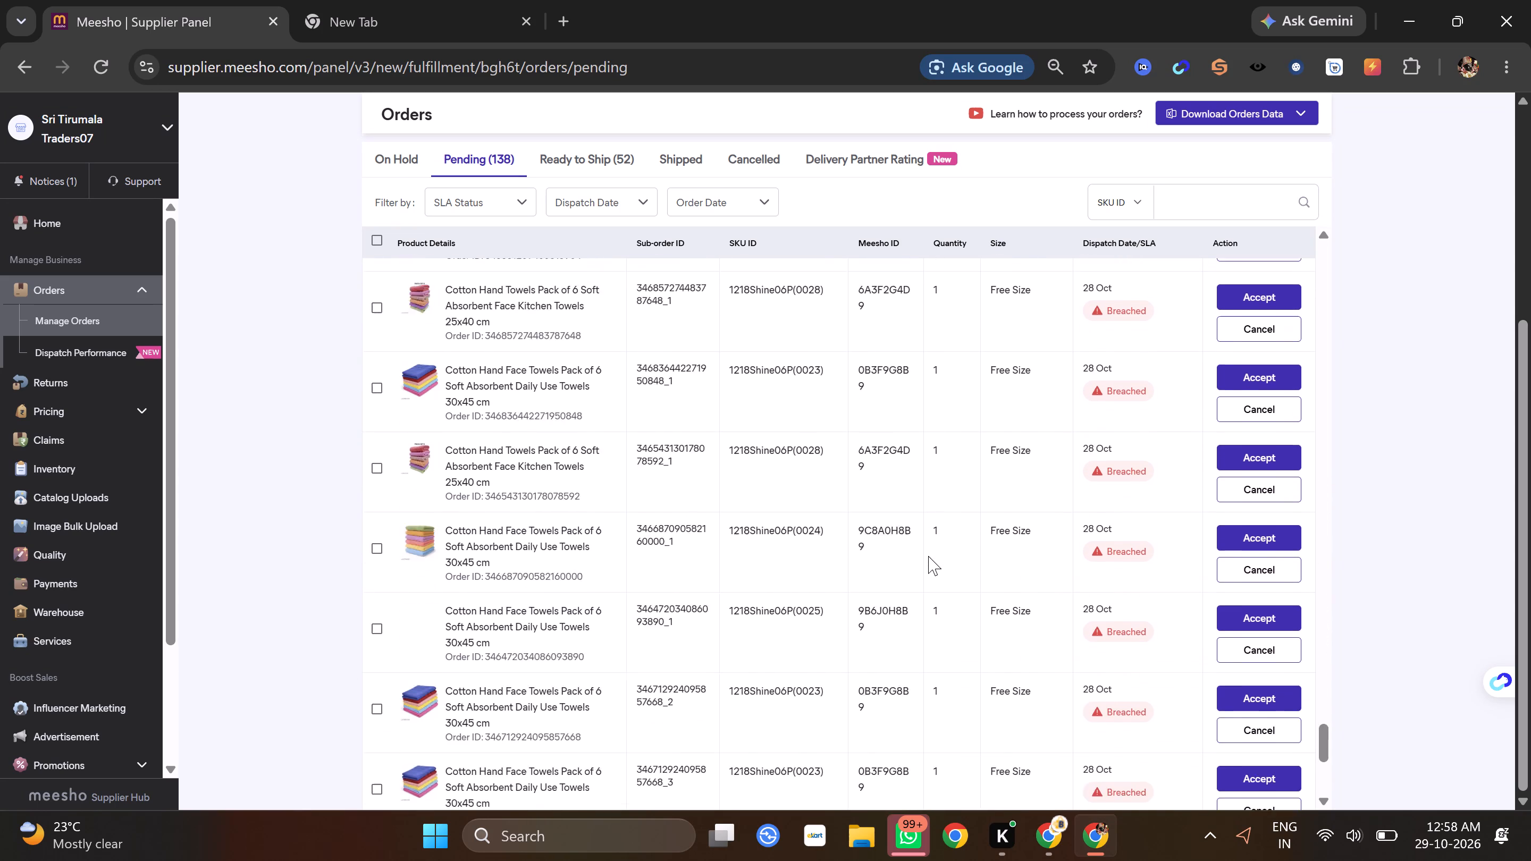
{"action": "scroll", "coordinate": [928, 556], "scroll_direction": "down", "scroll_amount": 5}
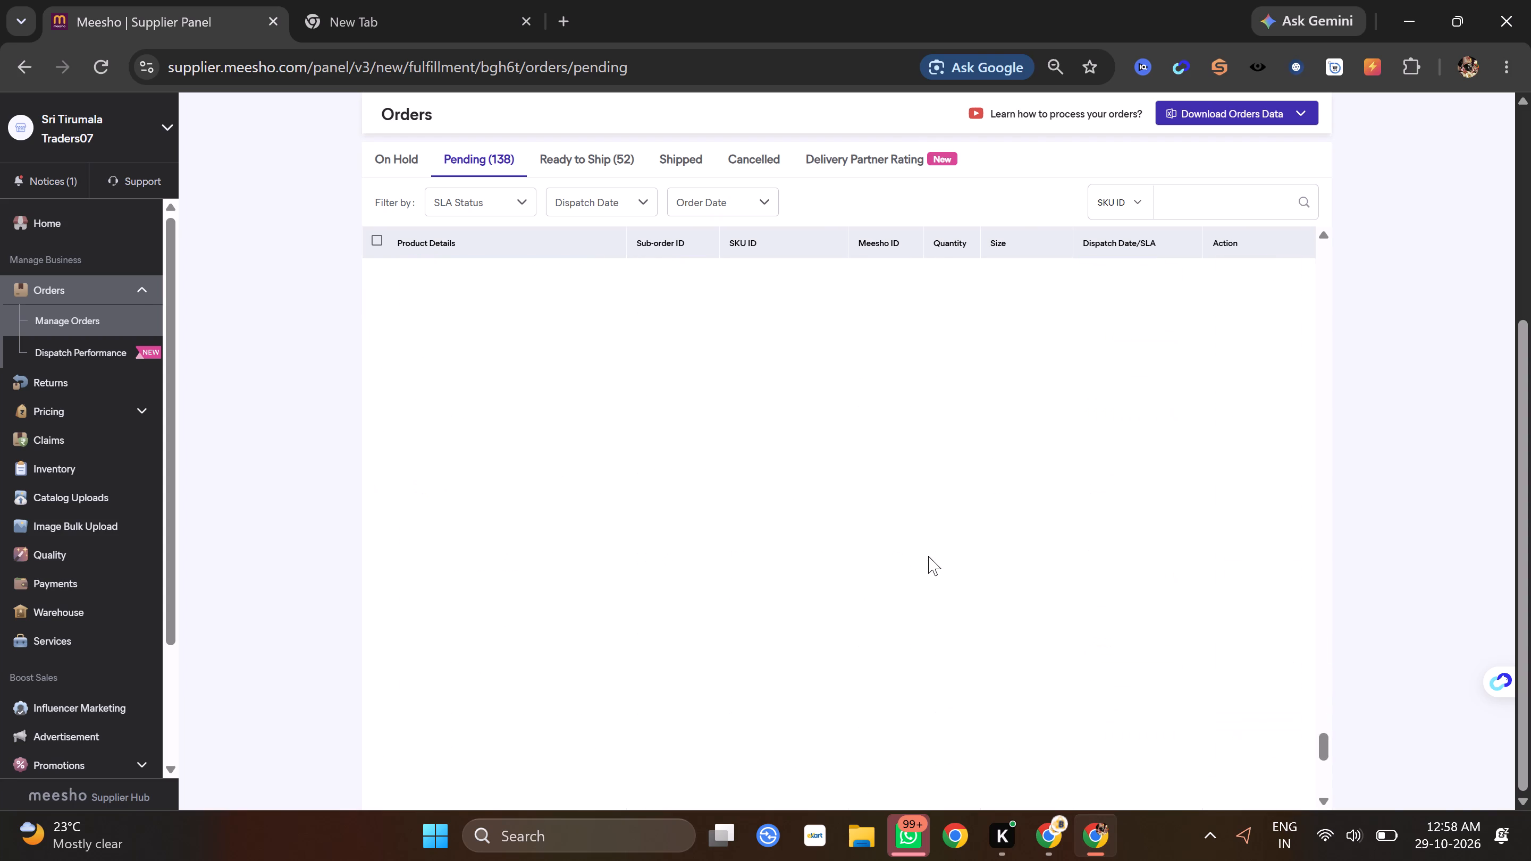
{"action": "scroll", "coordinate": [928, 556], "scroll_direction": "up", "scroll_amount": 2}
{"action": "scroll", "coordinate": [928, 556], "scroll_direction": "down", "scroll_amount": 3}
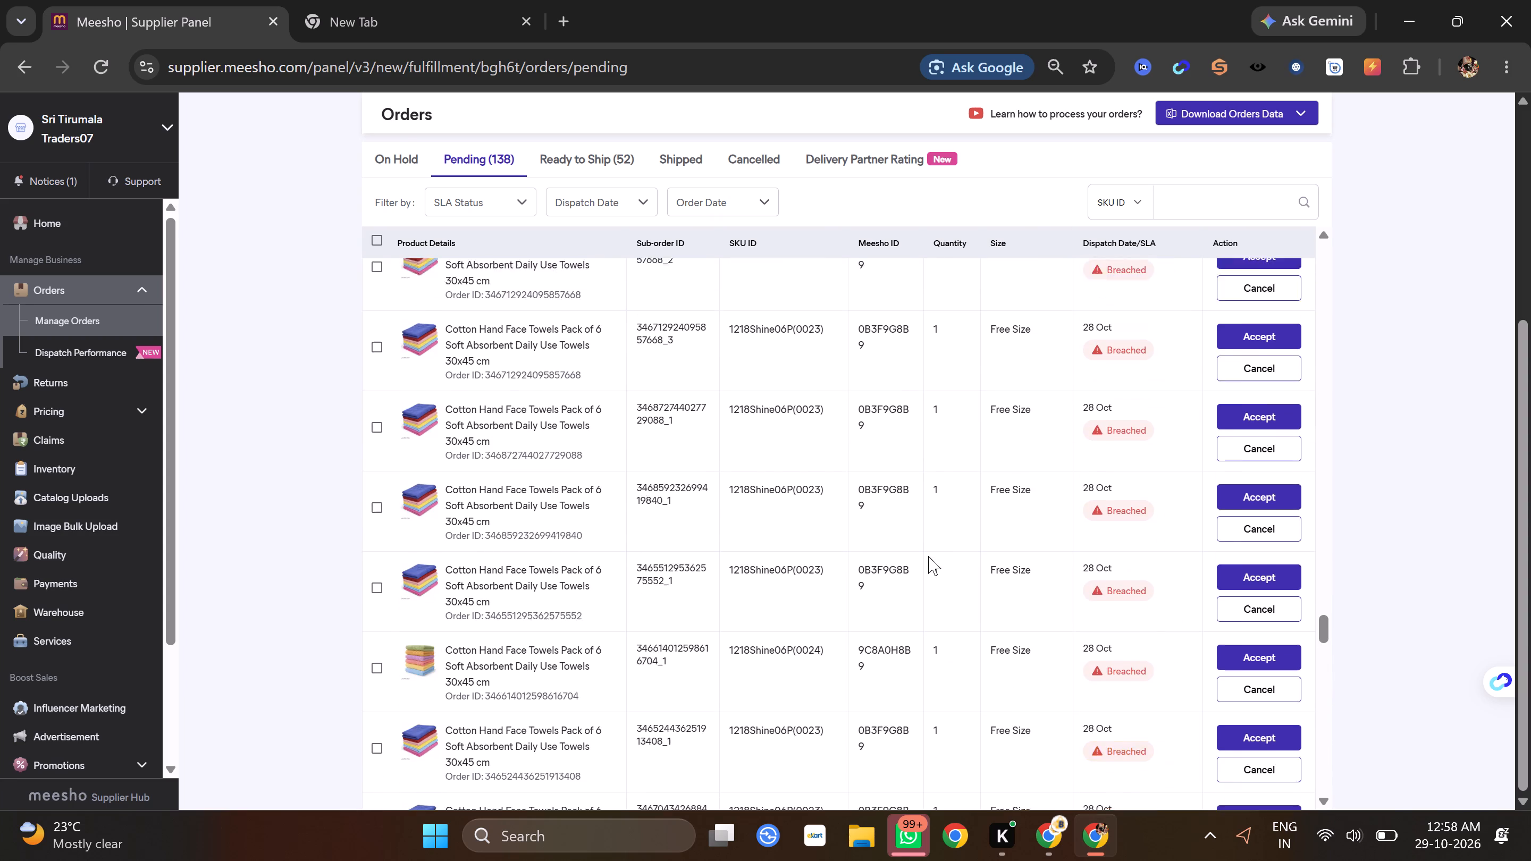
{"action": "scroll", "coordinate": [928, 556], "scroll_direction": "down", "scroll_amount": 6}
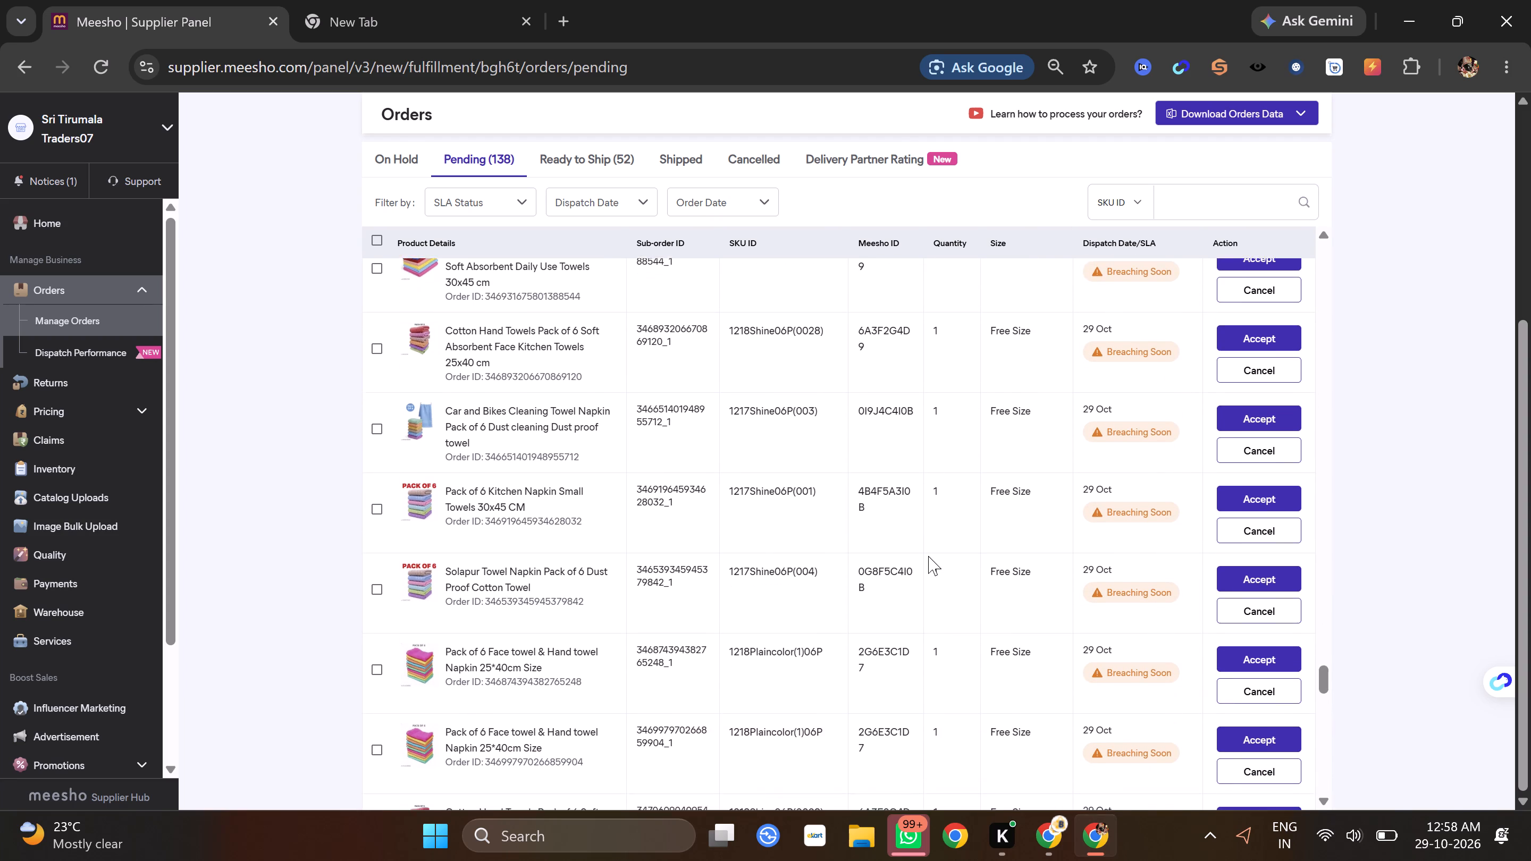
{"action": "scroll", "coordinate": [928, 556], "scroll_direction": "down", "scroll_amount": 1}
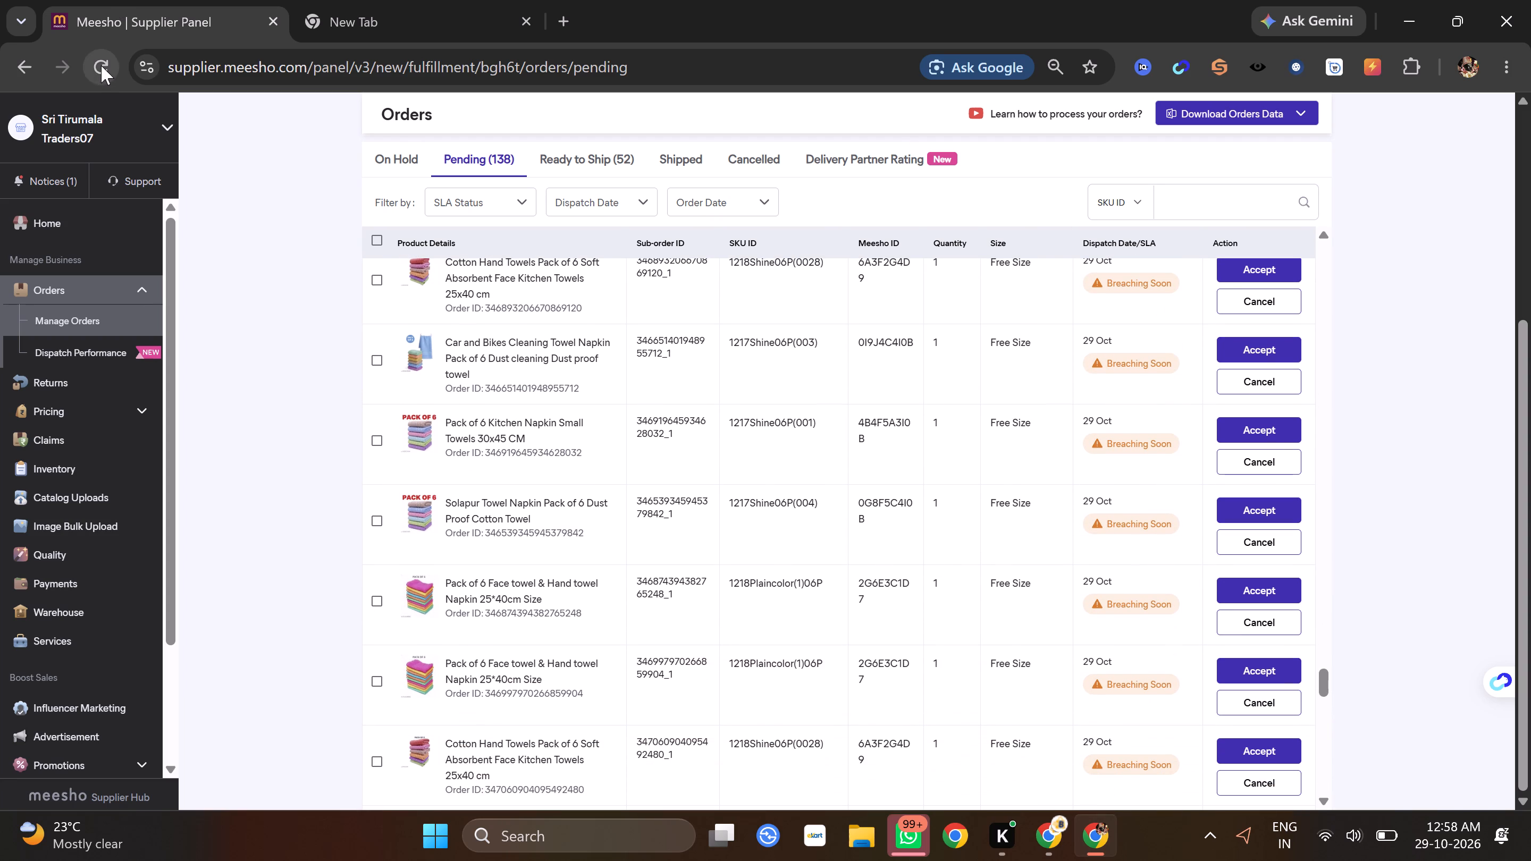
Reload the pending orders page and look through the list again to find the 29 Oct orders with Plaincolor SKUs.
{"action": "left_click", "coordinate": [101, 65]}
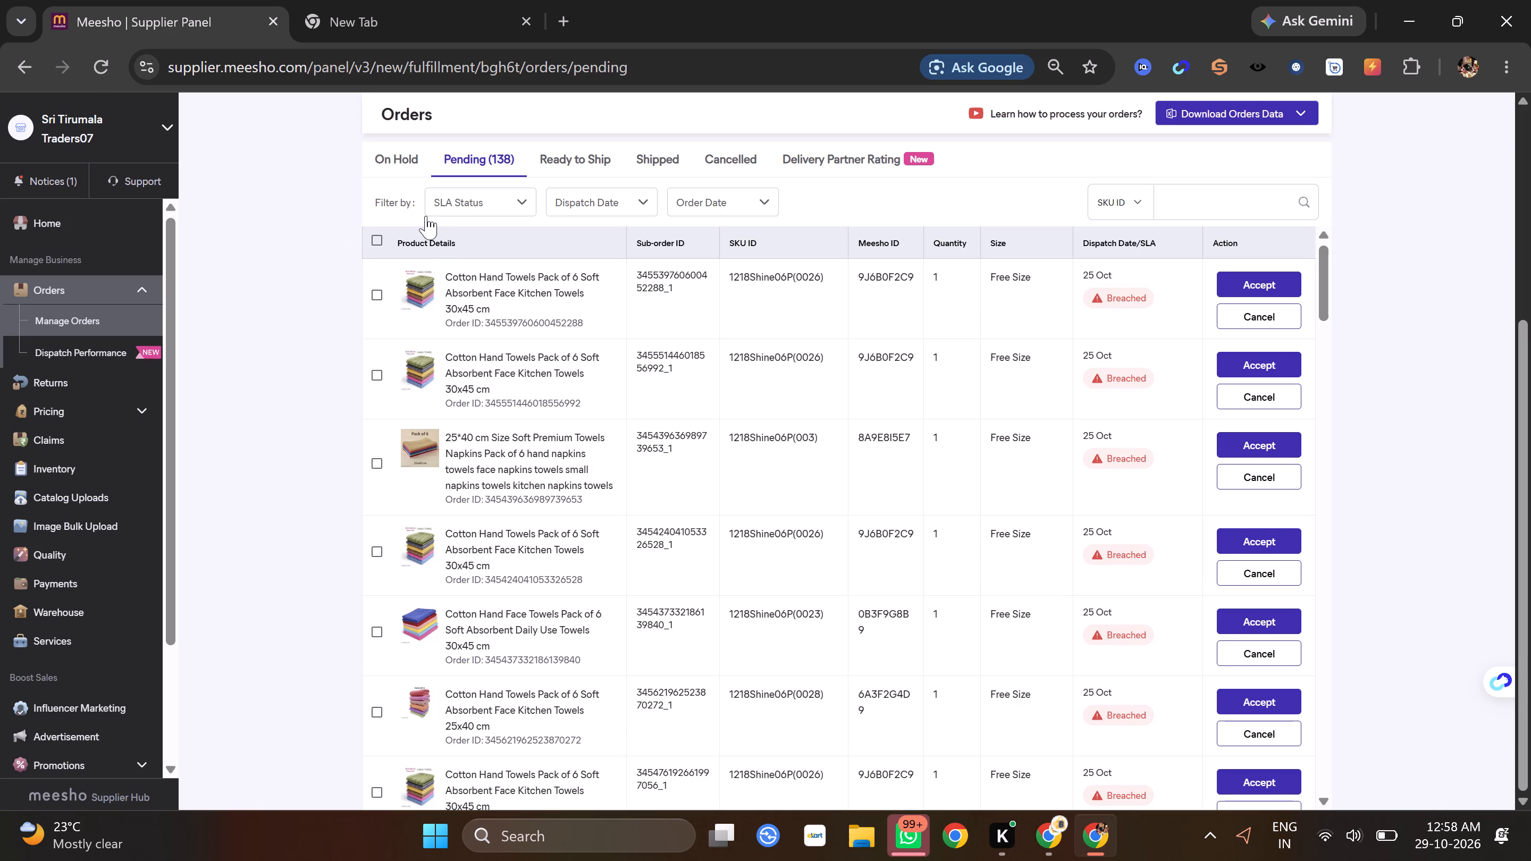
{"action": "scroll", "coordinate": [566, 593], "scroll_direction": "down", "scroll_amount": 3}
{"action": "scroll", "coordinate": [566, 593], "scroll_direction": "up", "scroll_amount": 11}
{"action": "scroll", "coordinate": [566, 593], "scroll_direction": "down", "scroll_amount": 4}
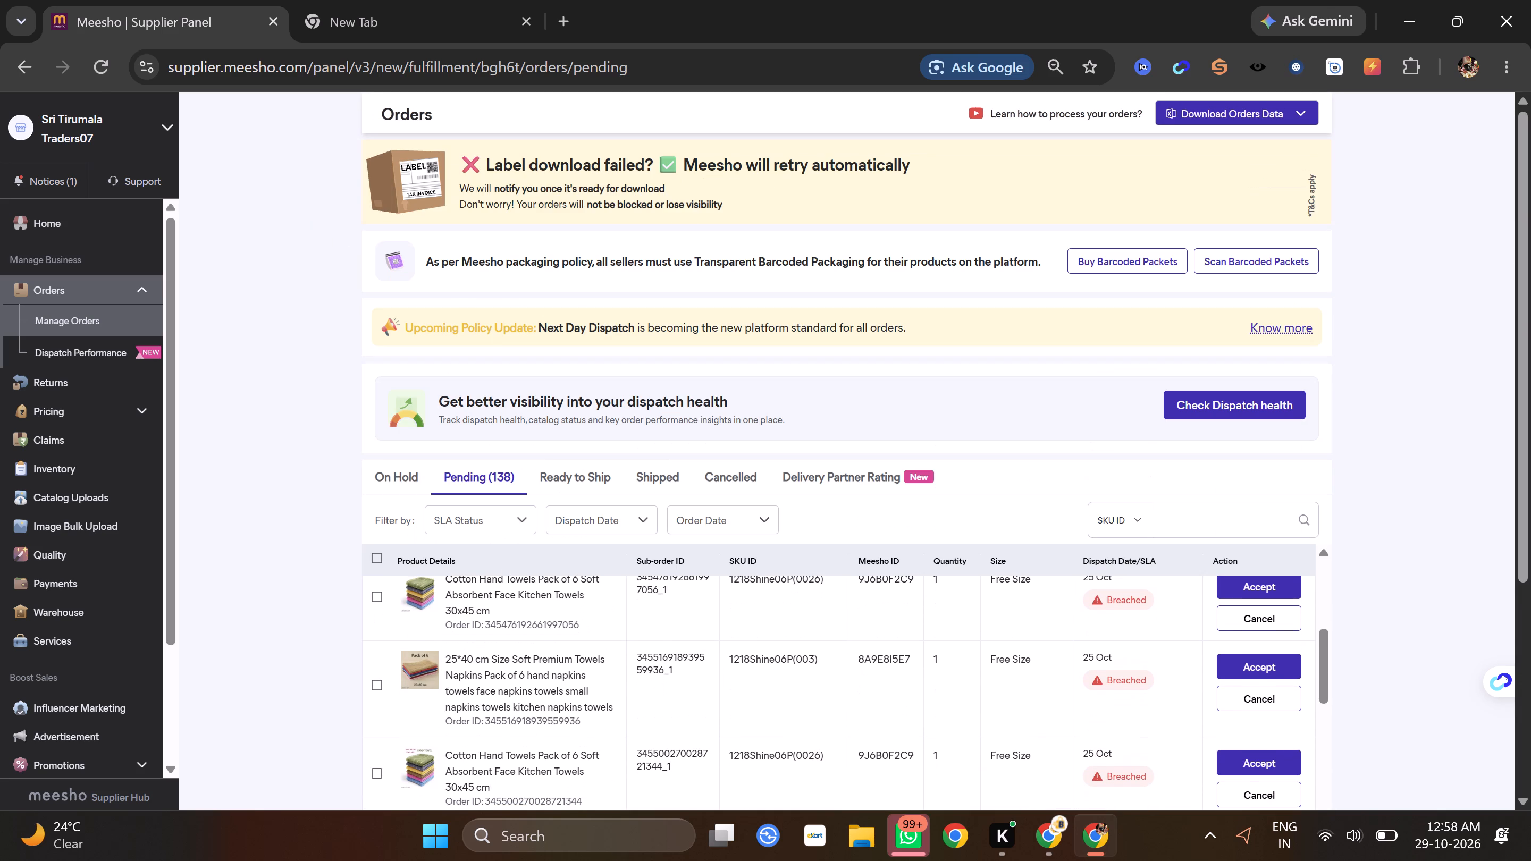
{"action": "scroll", "coordinate": [273, 321], "scroll_direction": "down", "scroll_amount": 1}
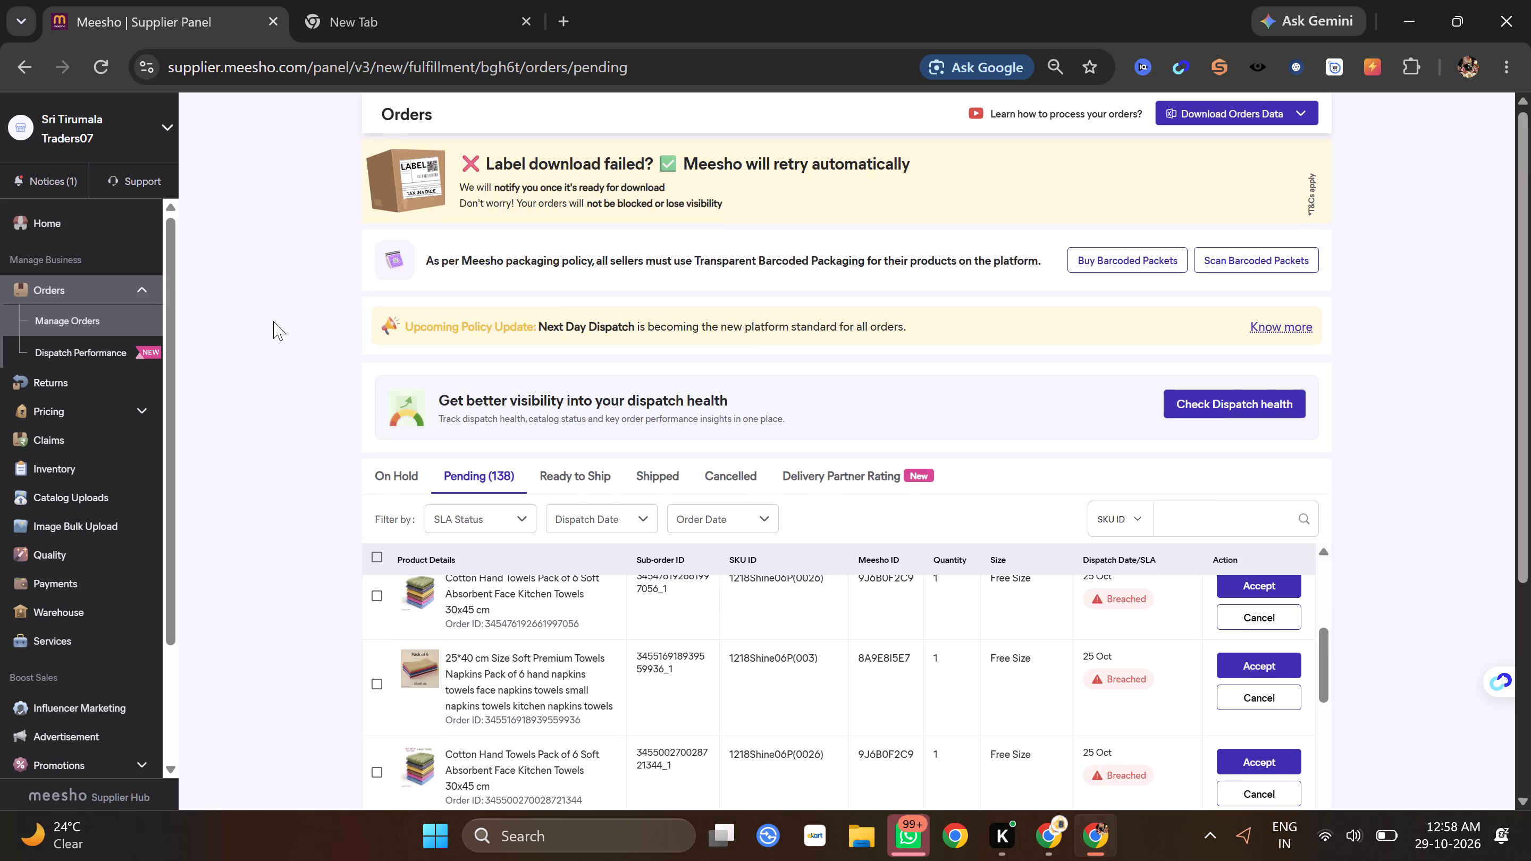
{"action": "scroll", "coordinate": [273, 321], "scroll_direction": "down", "scroll_amount": 3}
{"action": "scroll", "coordinate": [575, 522], "scroll_direction": "down", "scroll_amount": 3}
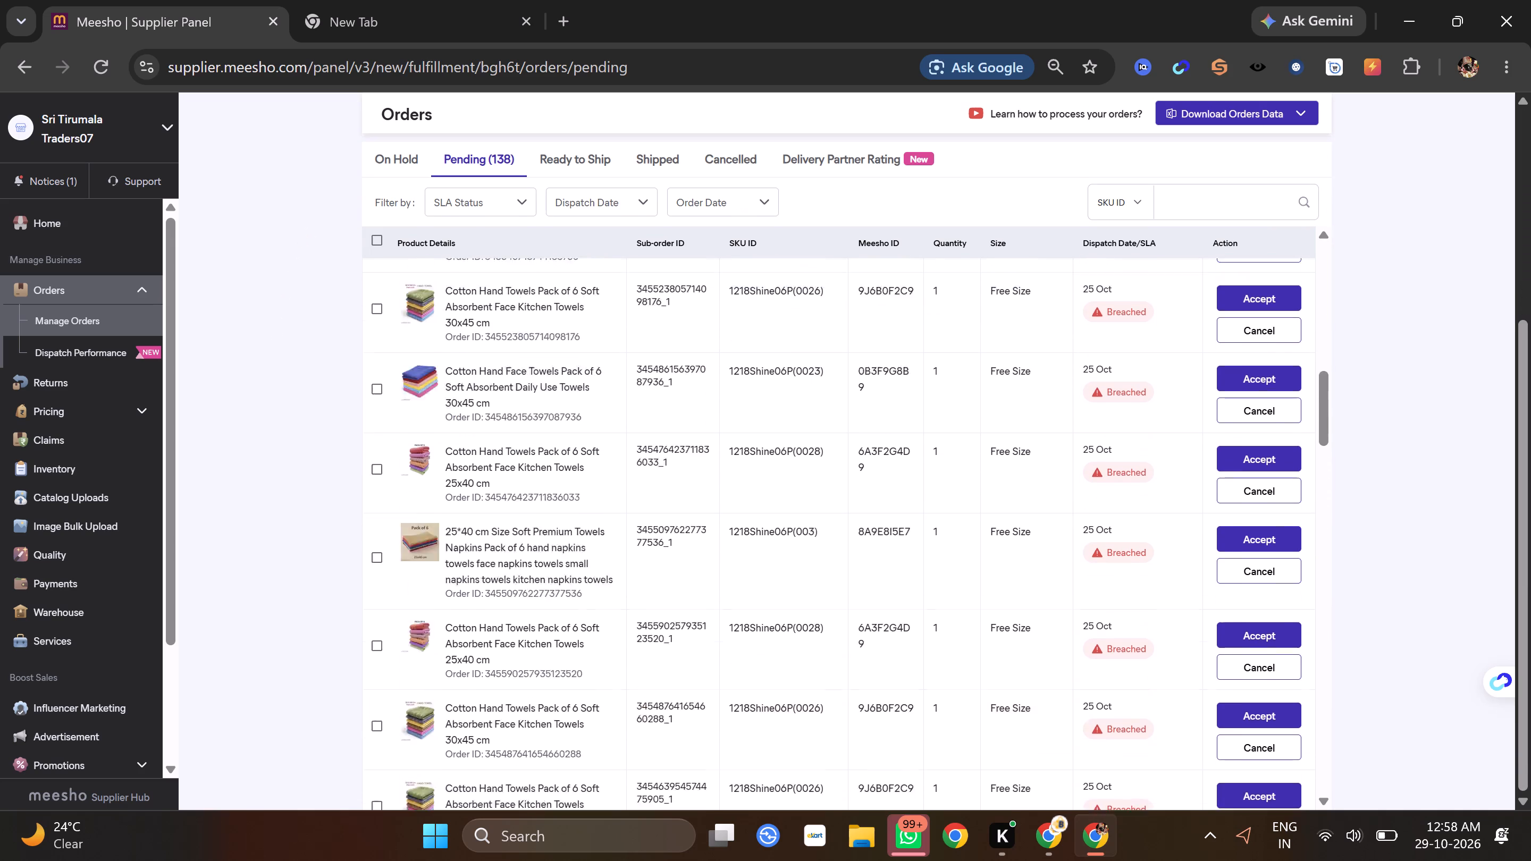
{"action": "scroll", "coordinate": [575, 522], "scroll_direction": "down", "scroll_amount": 6}
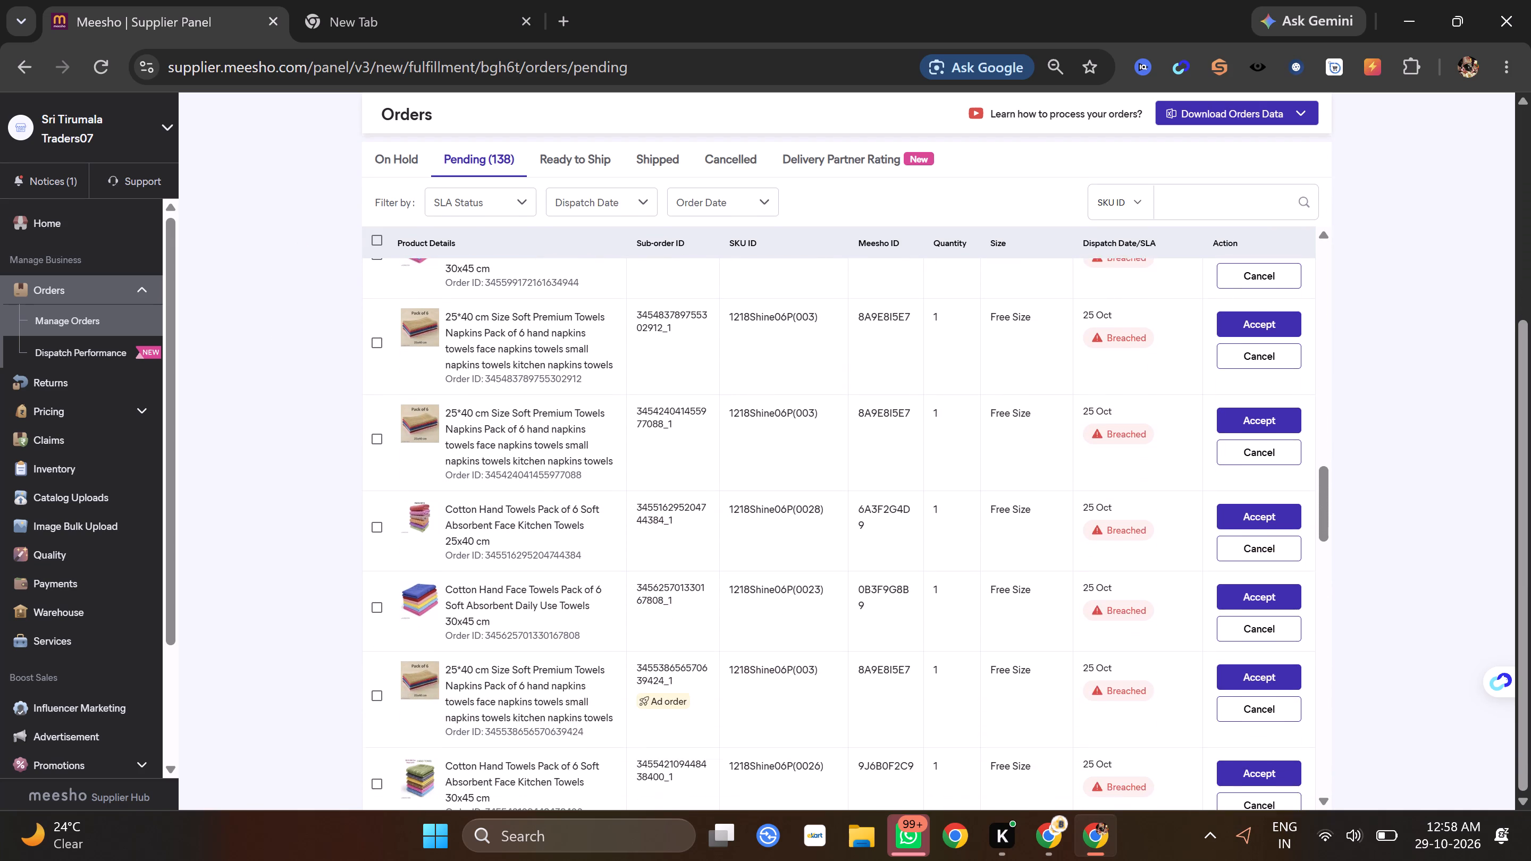
{"action": "scroll", "coordinate": [575, 522], "scroll_direction": "down", "scroll_amount": 10}
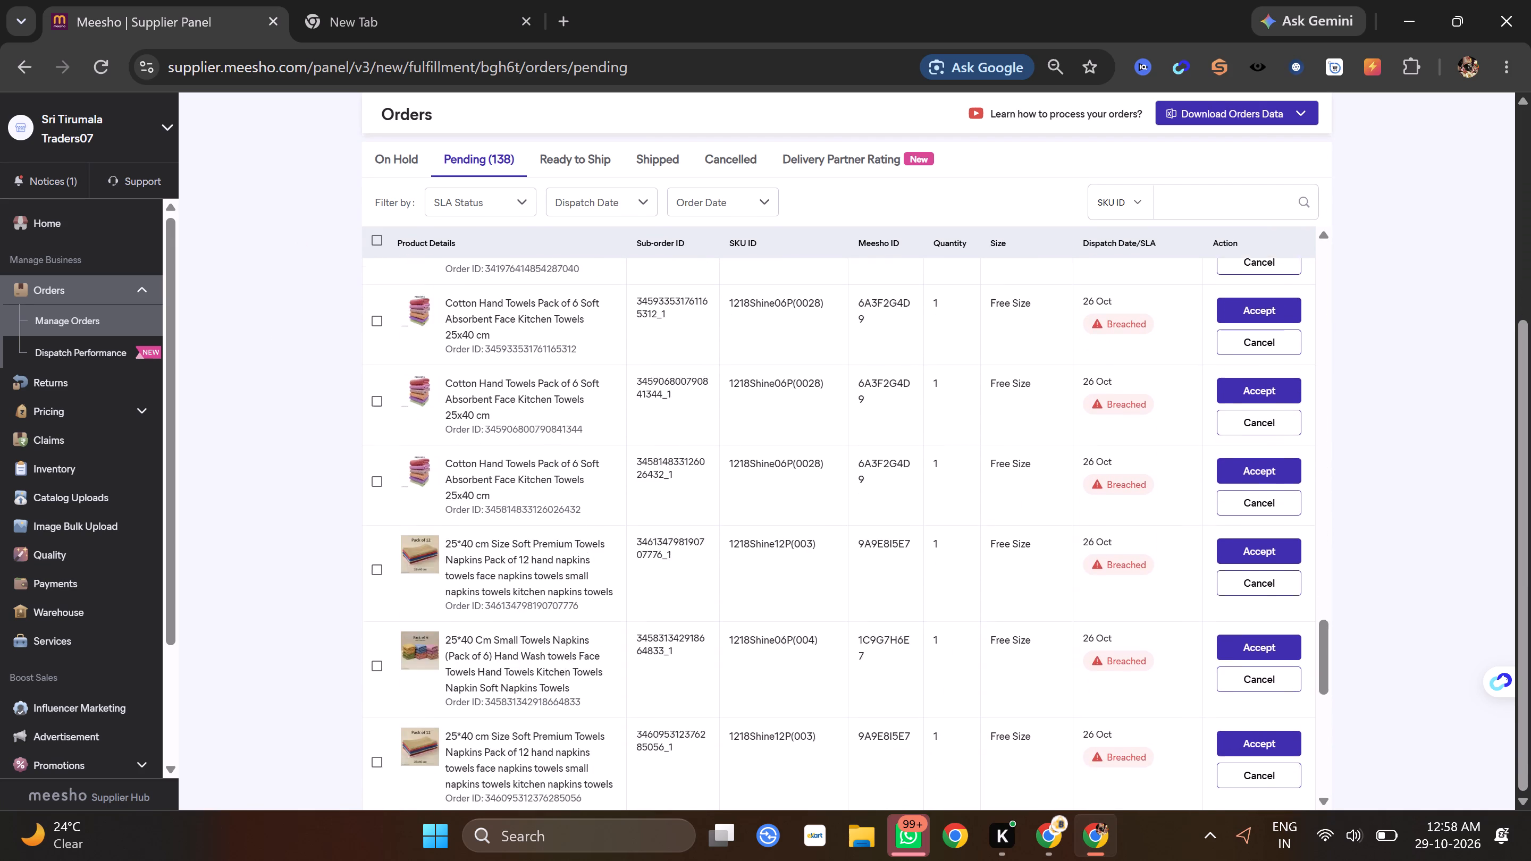
{"action": "scroll", "coordinate": [575, 522], "scroll_direction": "down", "scroll_amount": 4}
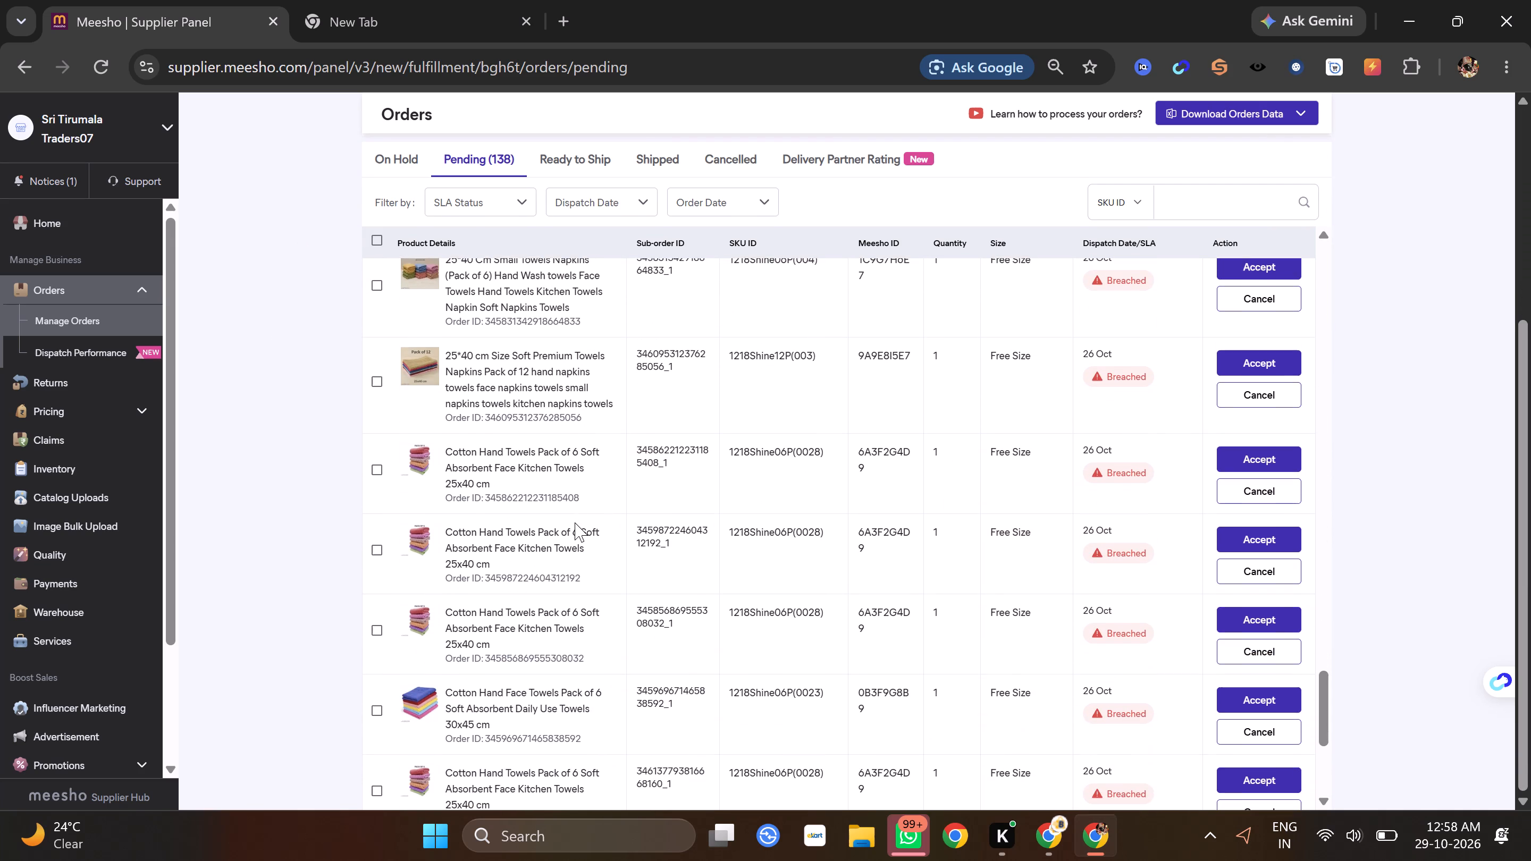
{"action": "scroll", "coordinate": [575, 522], "scroll_direction": "down", "scroll_amount": 4}
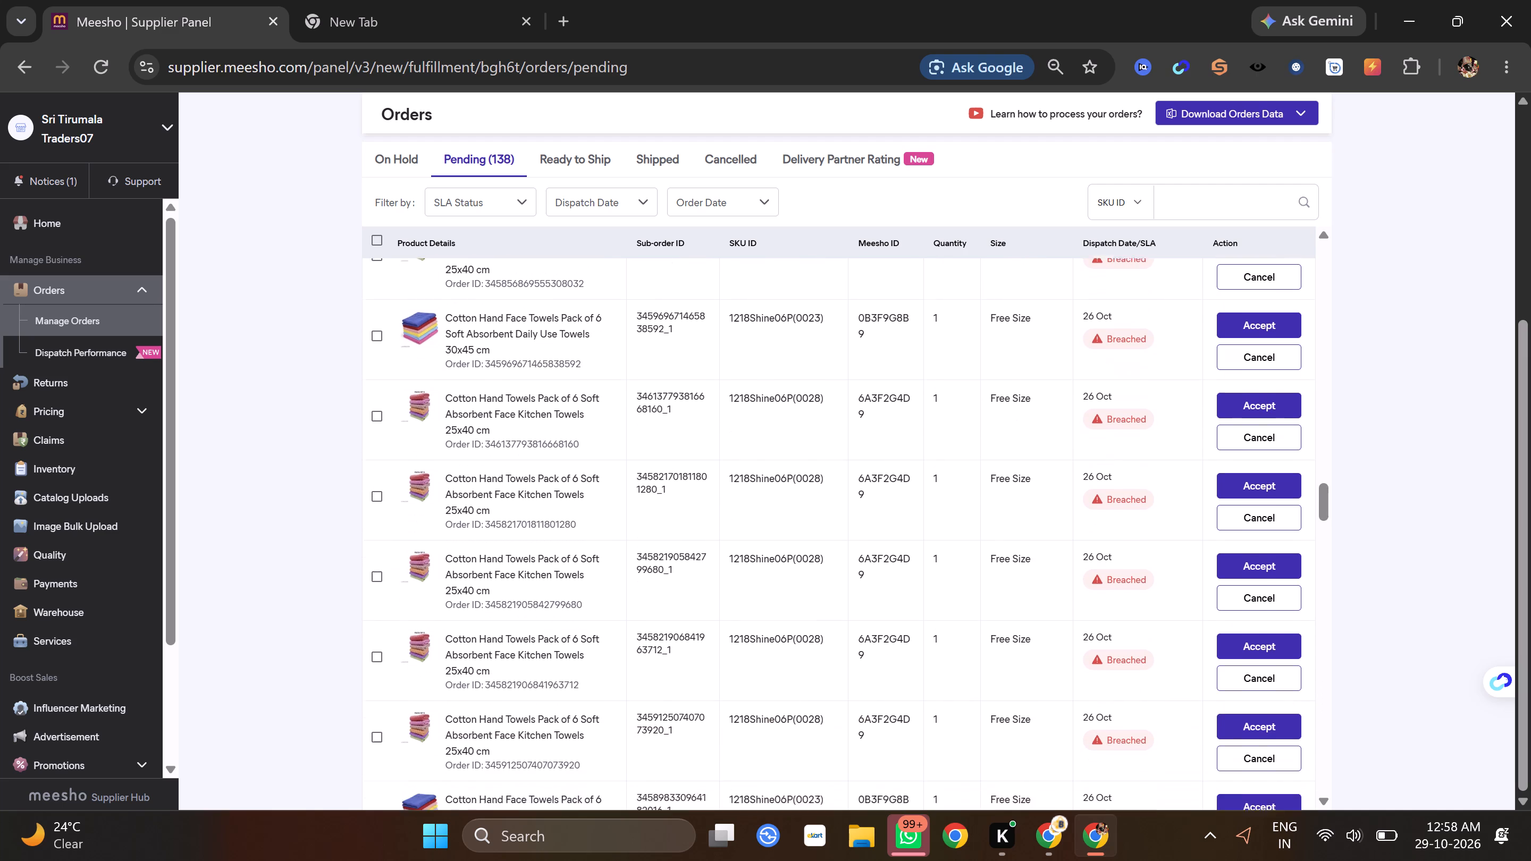
{"action": "scroll", "coordinate": [575, 522], "scroll_direction": "down", "scroll_amount": 8}
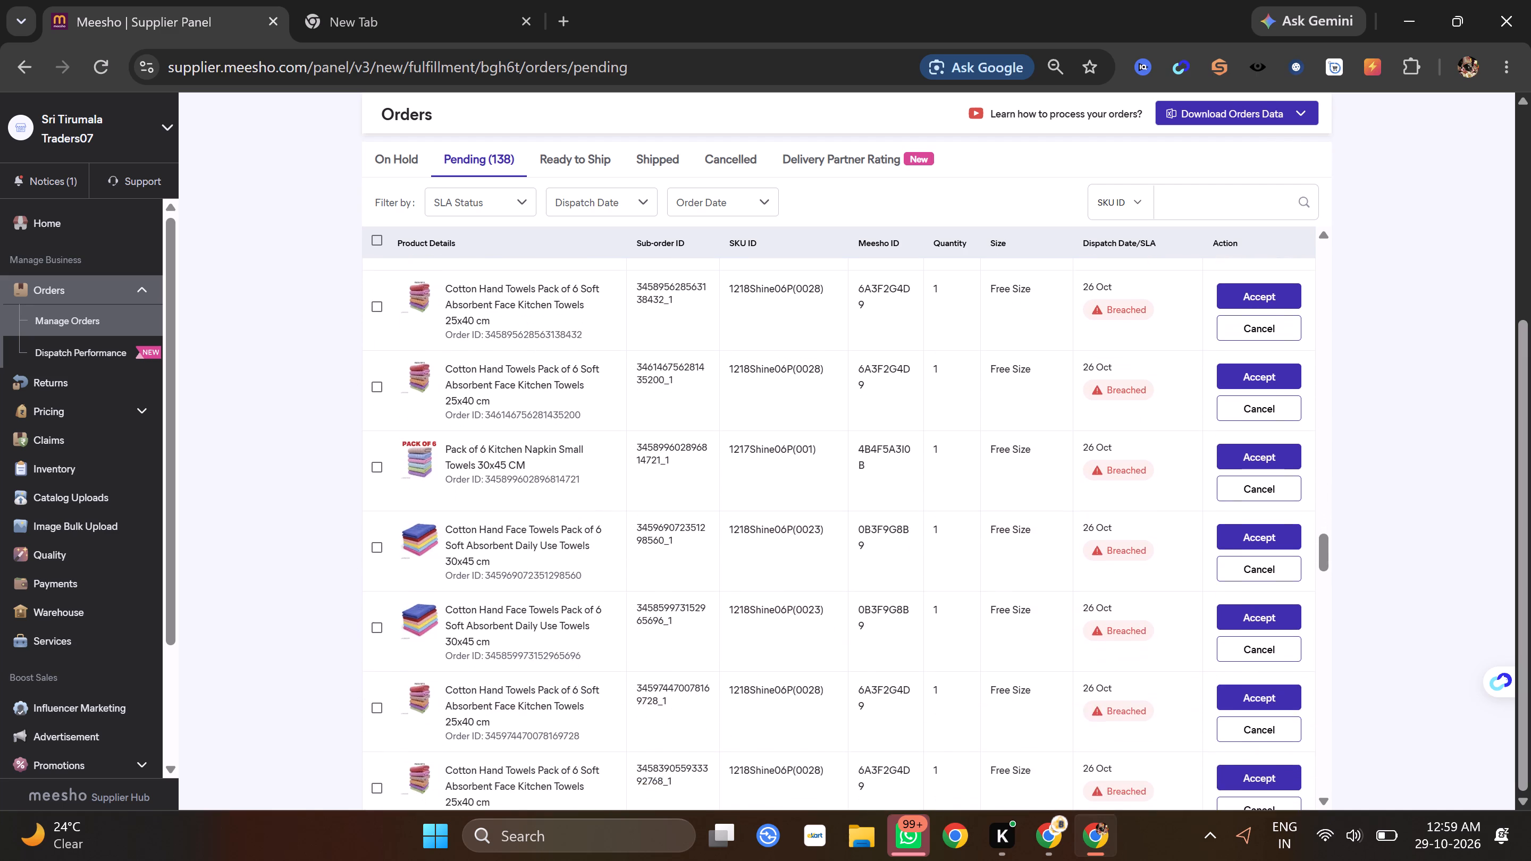
{"action": "scroll", "coordinate": [575, 522], "scroll_direction": "down", "scroll_amount": 6}
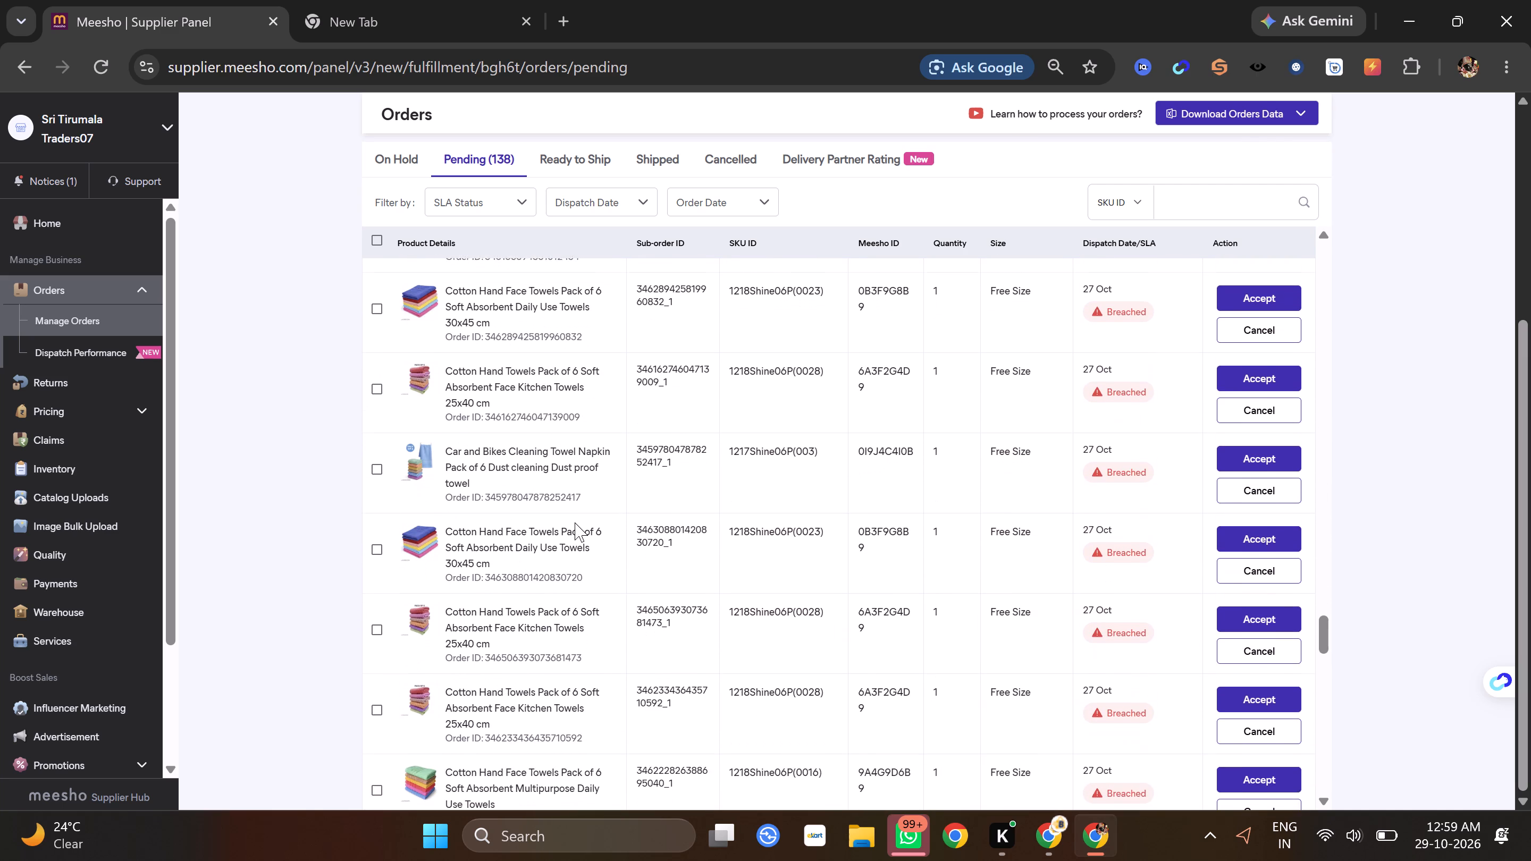
{"action": "scroll", "coordinate": [575, 522], "scroll_direction": "down", "scroll_amount": 5}
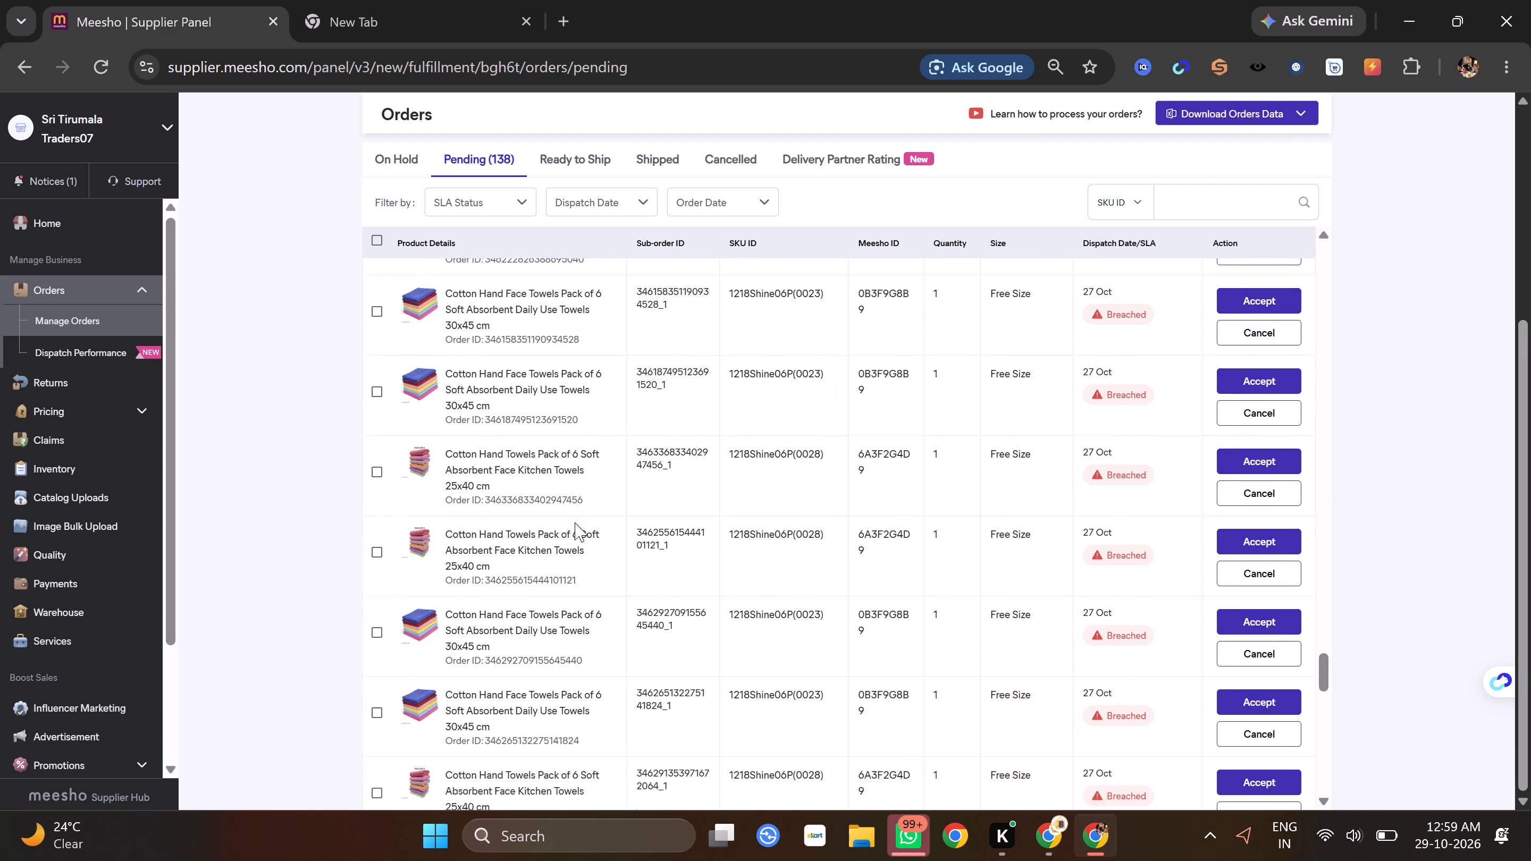
{"action": "scroll", "coordinate": [575, 522], "scroll_direction": "down", "scroll_amount": 8}
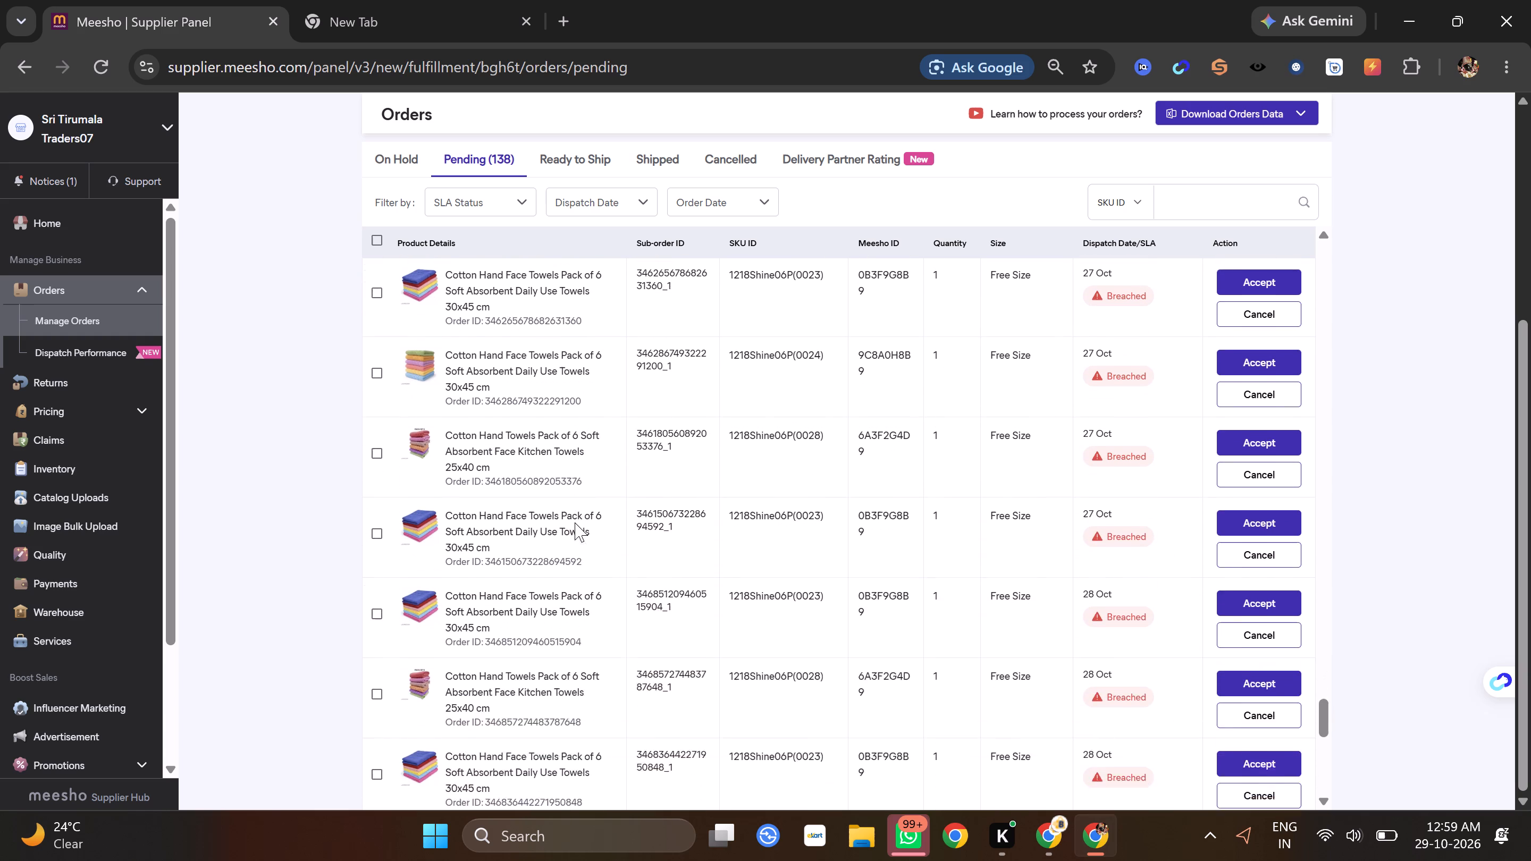
{"action": "scroll", "coordinate": [575, 522], "scroll_direction": "down", "scroll_amount": 7}
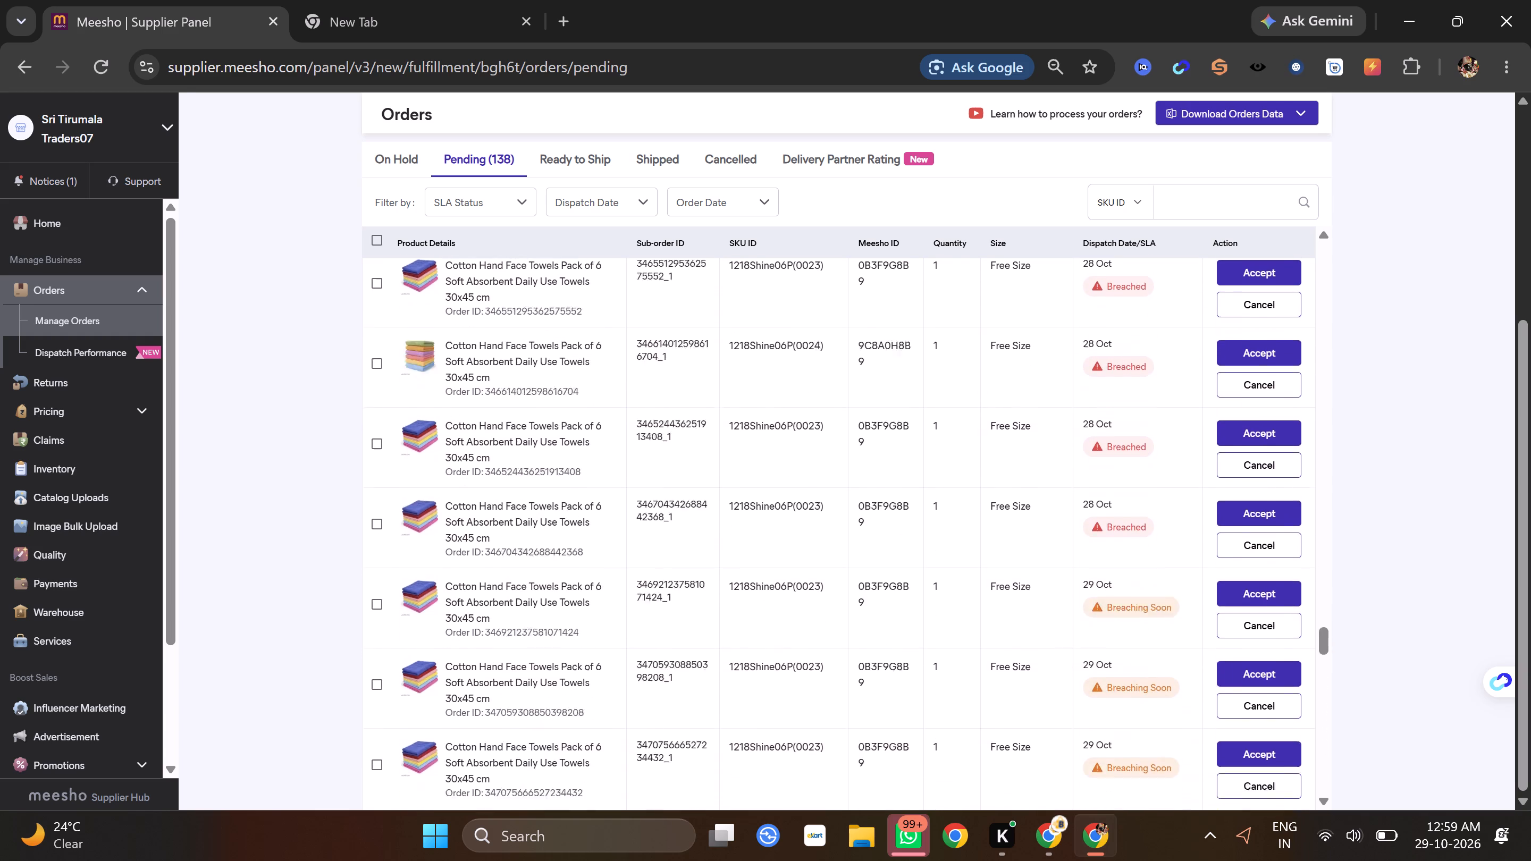
{"action": "scroll", "coordinate": [575, 522], "scroll_direction": "down", "scroll_amount": 2}
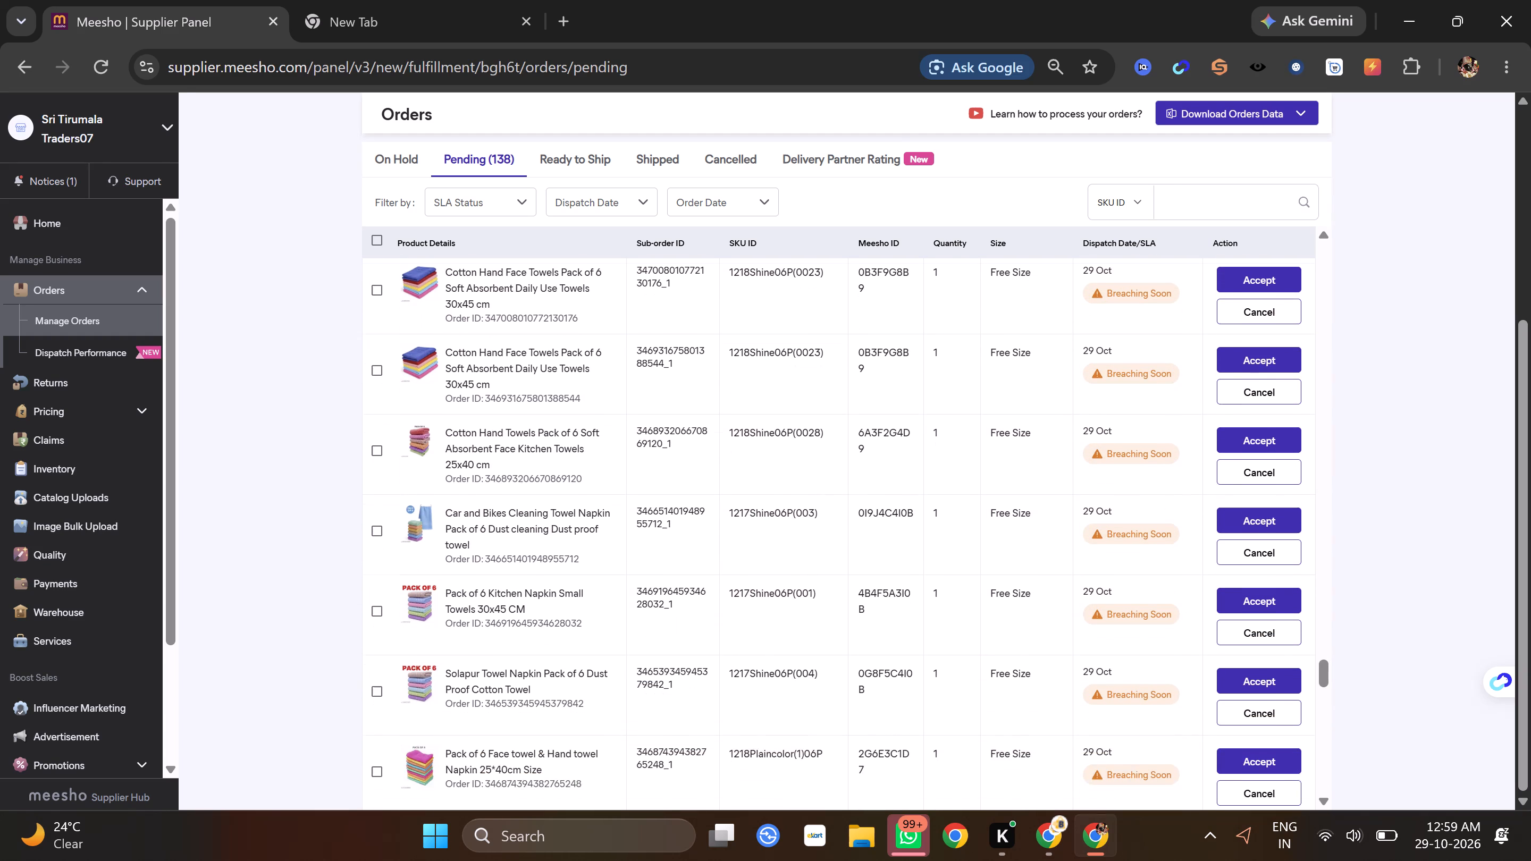
{"action": "scroll", "coordinate": [575, 522], "scroll_direction": "down", "scroll_amount": 3}
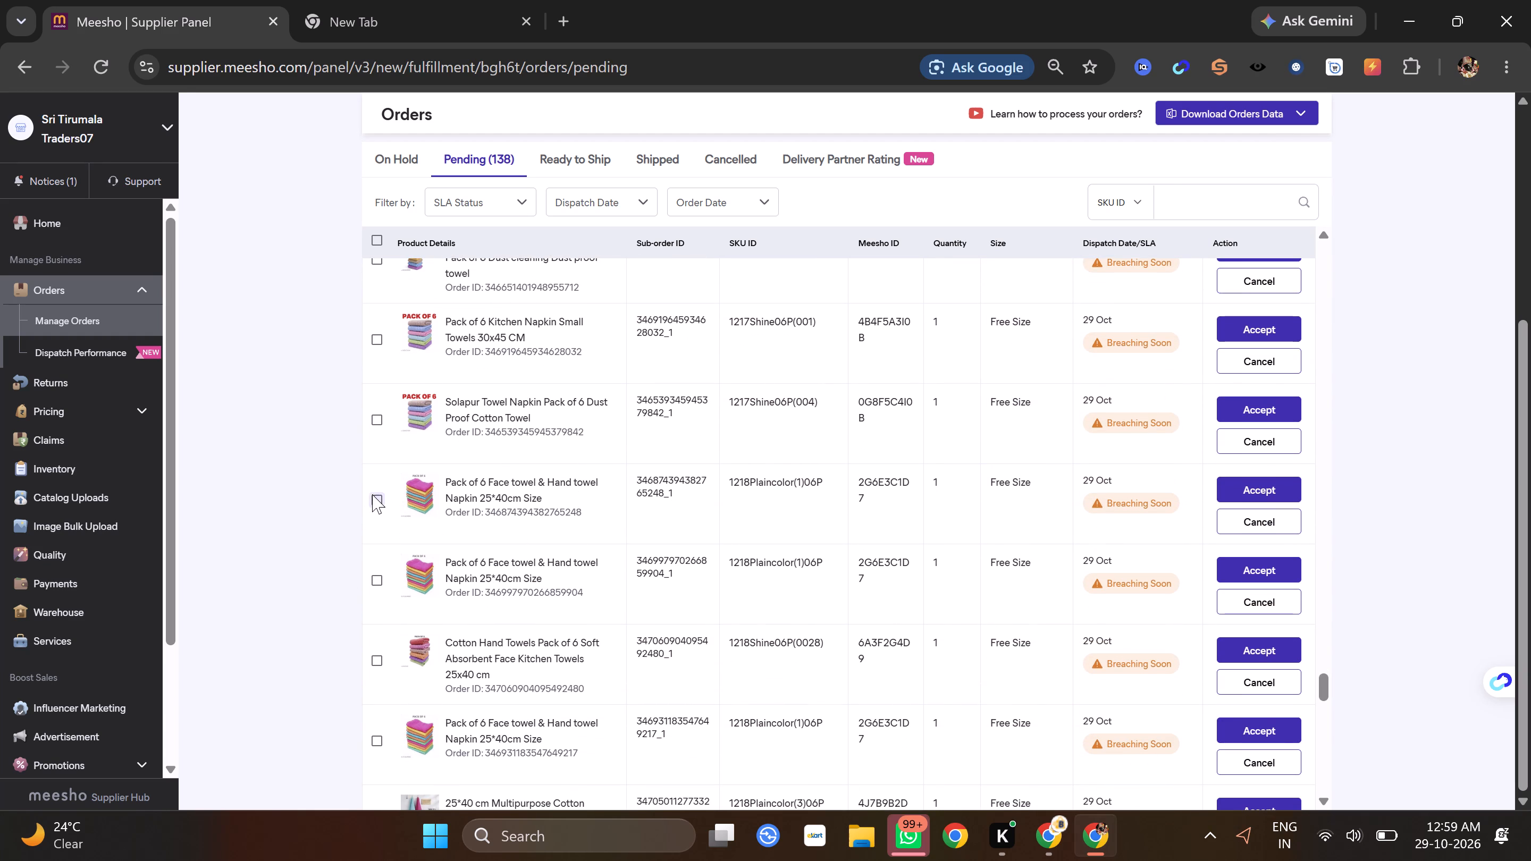
Select the first five 1218Plaincolor(1)06P orders and first three 1218Plaincolor(3)06P orders with a 29 Oct dispatch date.
{"action": "left_click", "coordinate": [372, 499]}
{"action": "left_click", "coordinate": [373, 583]}
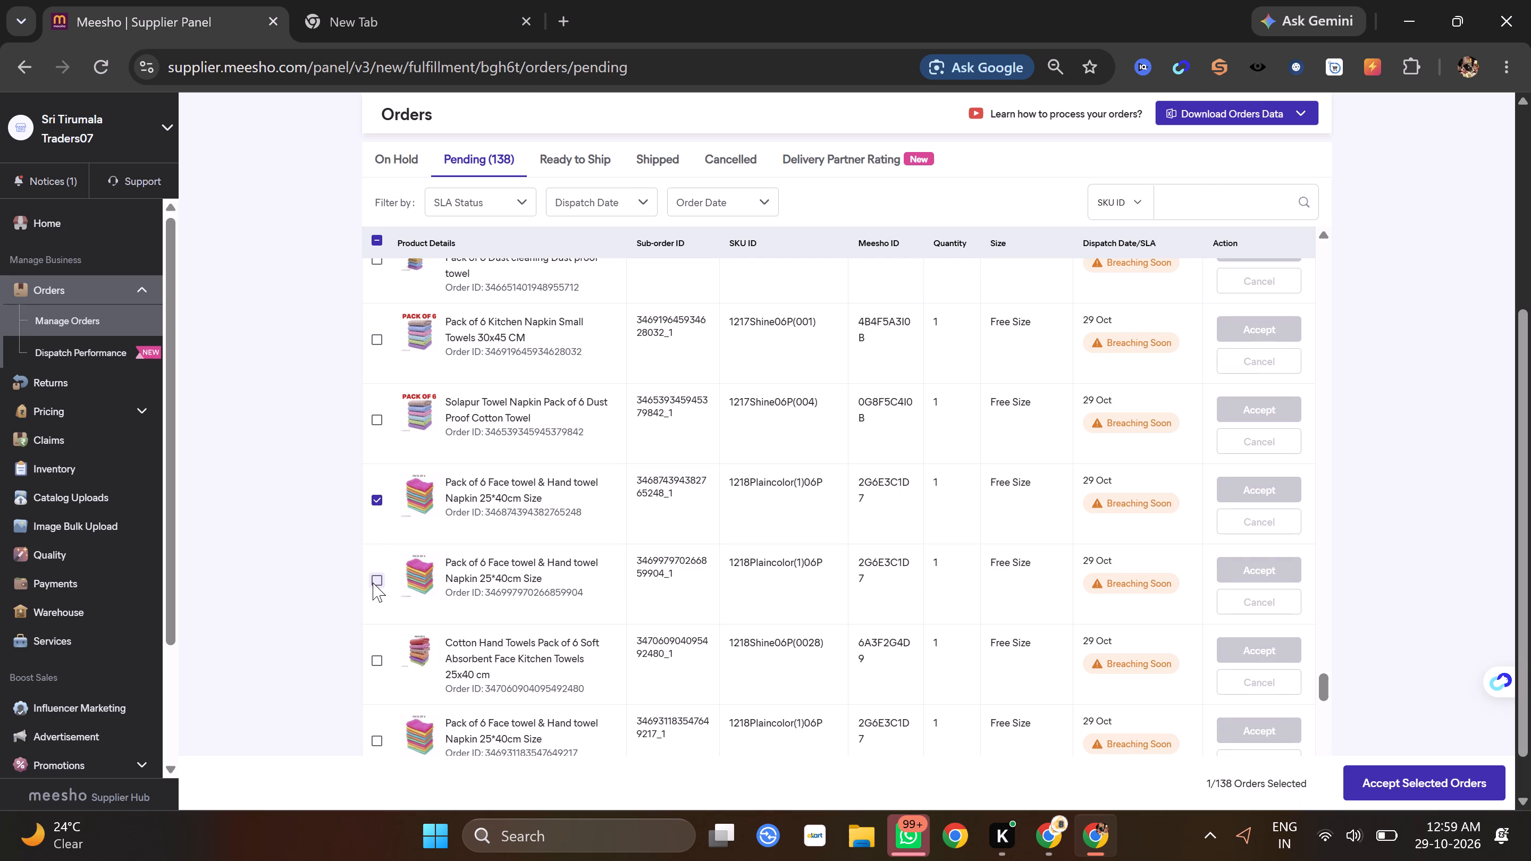
{"action": "left_click", "coordinate": [373, 741]}
{"action": "scroll", "coordinate": [495, 671], "scroll_direction": "down", "scroll_amount": 4}
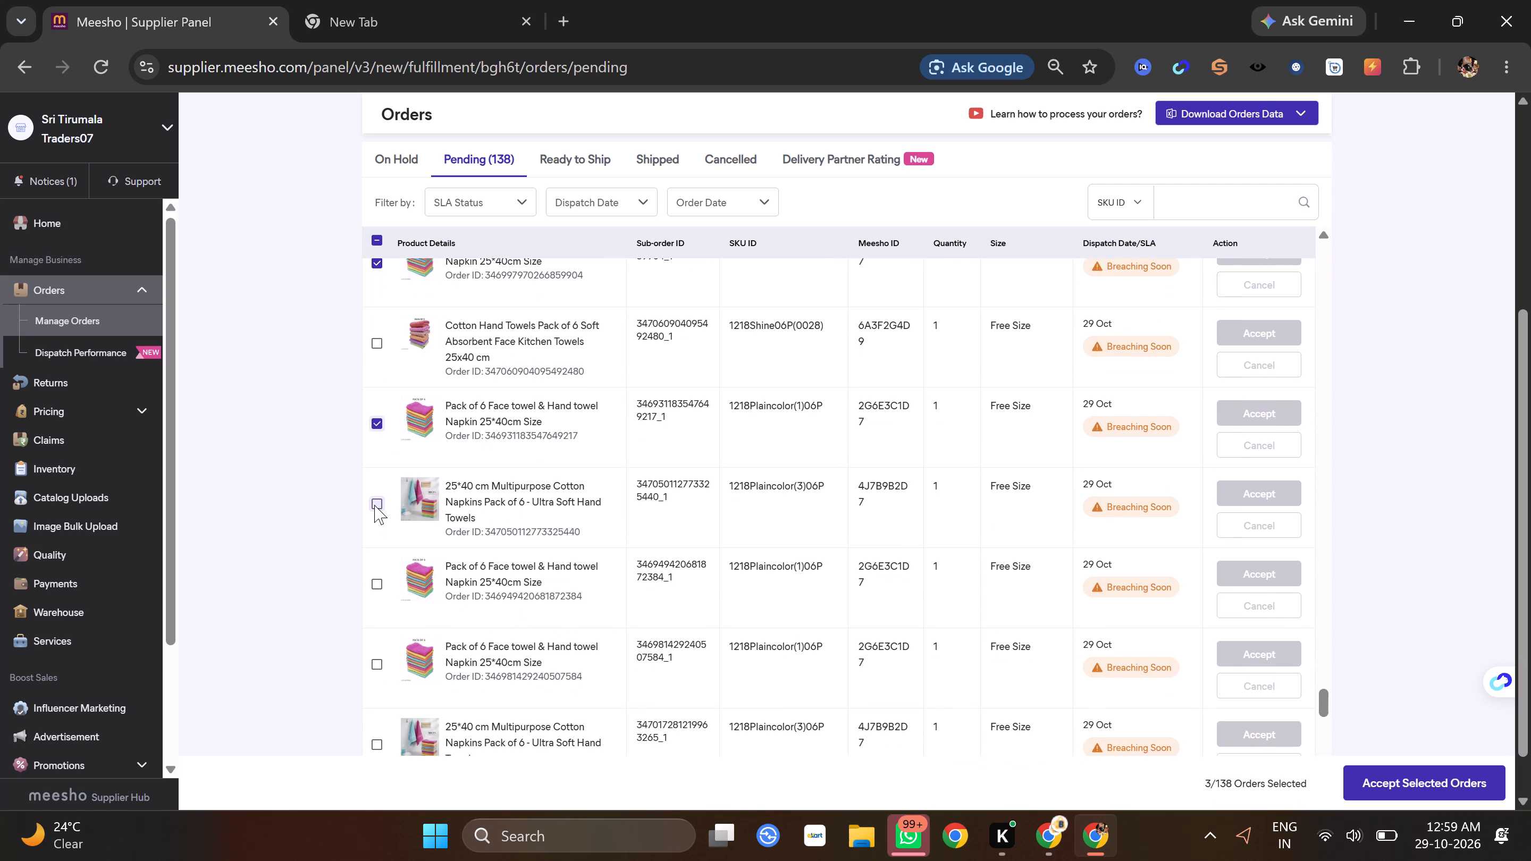
{"action": "left_click", "coordinate": [376, 508]}
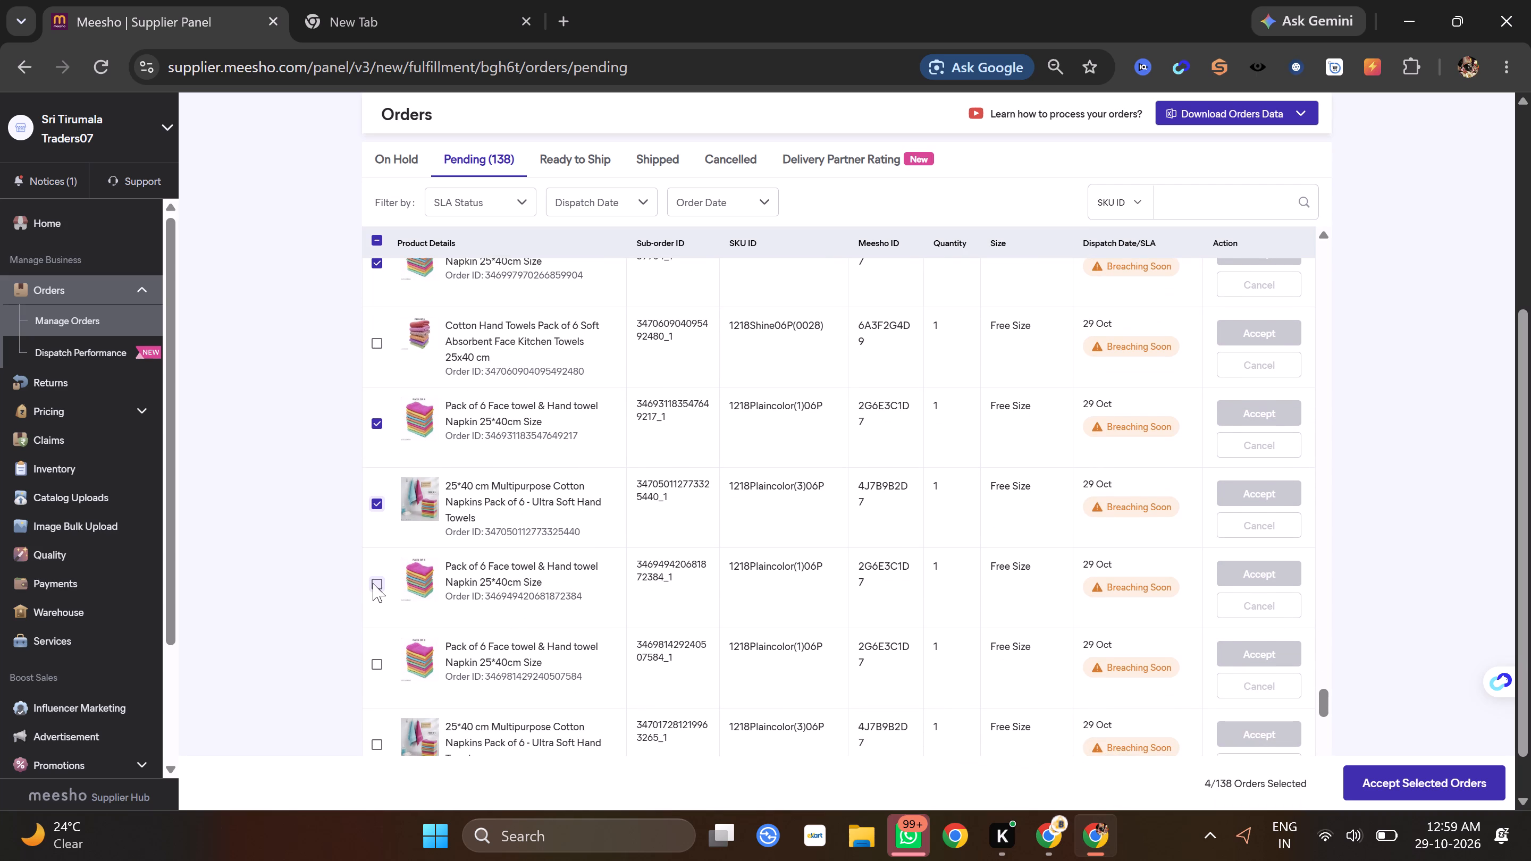
{"action": "left_click", "coordinate": [373, 583]}
{"action": "left_click", "coordinate": [373, 664]}
{"action": "scroll", "coordinate": [506, 639], "scroll_direction": "down", "scroll_amount": 2}
{"action": "left_click", "coordinate": [382, 569]}
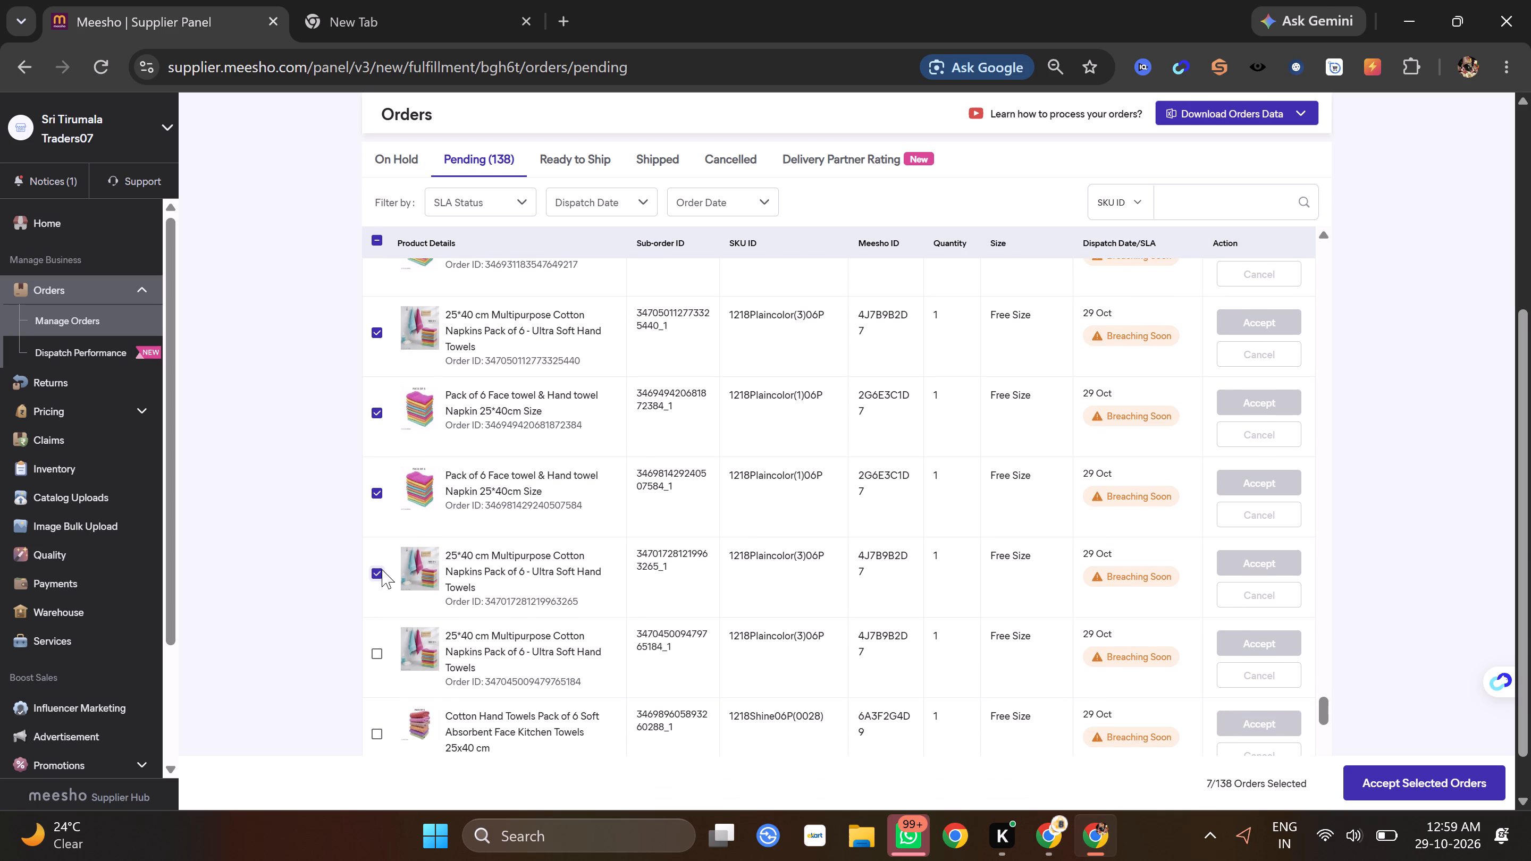
{"action": "left_click", "coordinate": [381, 653]}
Add two 1218Plaincolor(1)06P orders, the 1217Crepa06P01 order and three 1218Plaincolor(3)06P orders, all dispatching 29 Oct, to the selection.
{"action": "scroll", "coordinate": [442, 631], "scroll_direction": "down", "scroll_amount": 3}
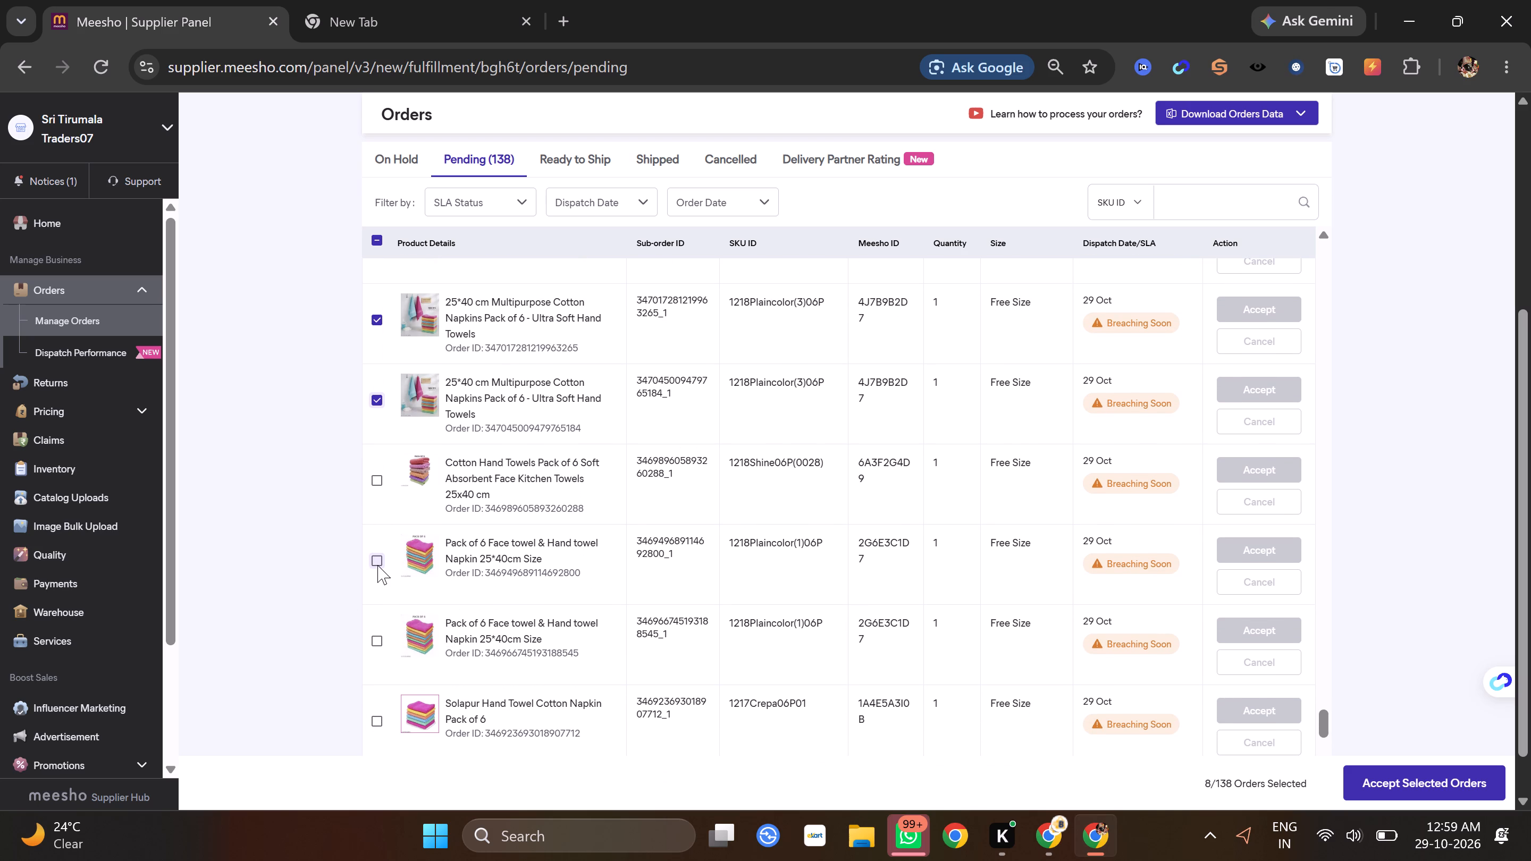
{"action": "left_click", "coordinate": [377, 565]}
{"action": "left_click", "coordinate": [374, 644]}
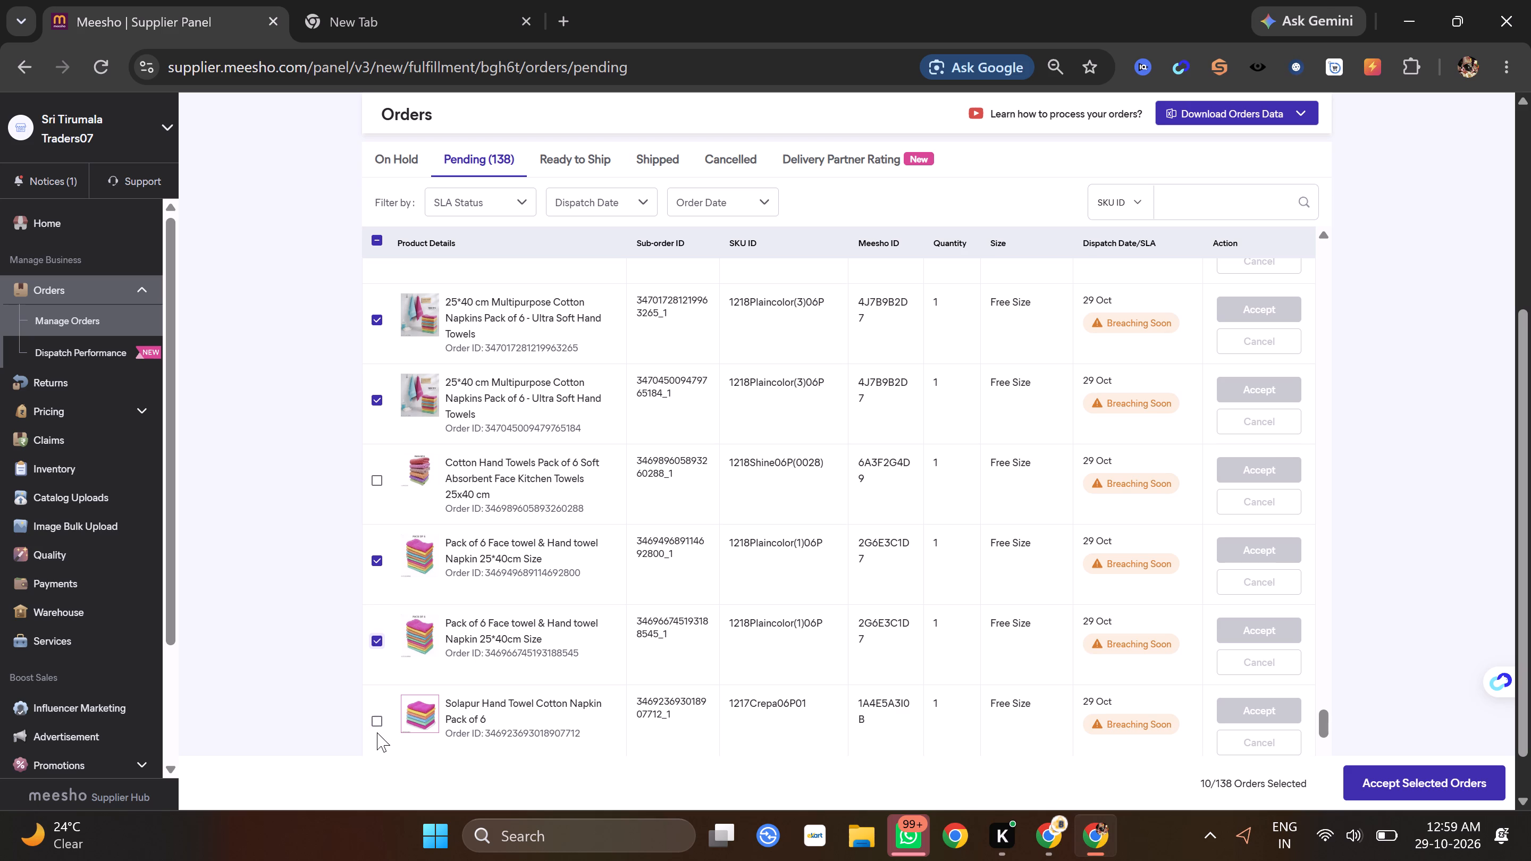
{"action": "left_click", "coordinate": [377, 723]}
{"action": "scroll", "coordinate": [561, 686], "scroll_direction": "down", "scroll_amount": 2}
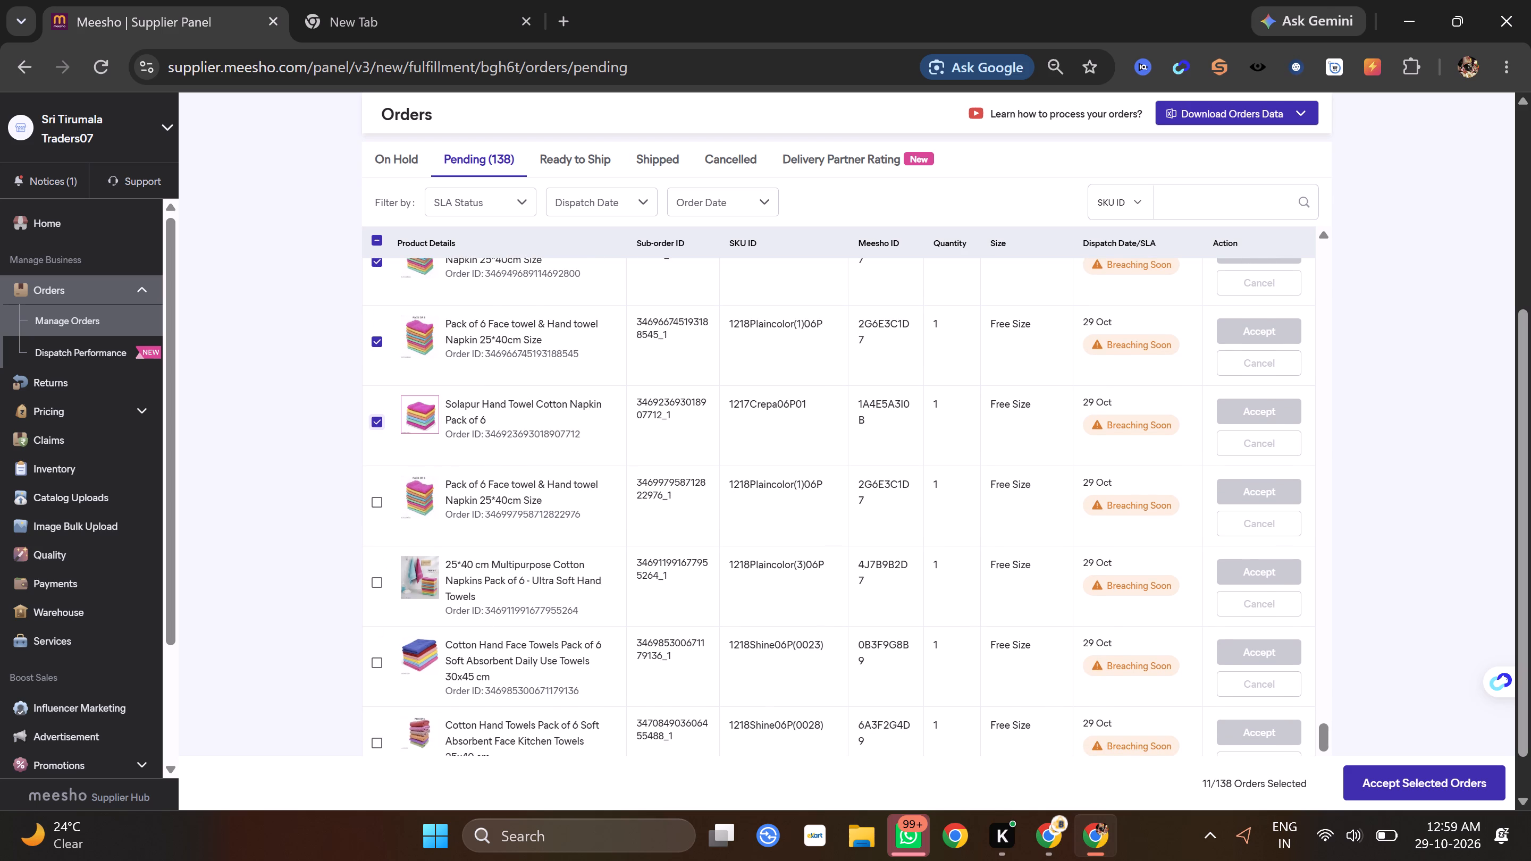
{"action": "left_click", "coordinate": [378, 579]}
{"action": "scroll", "coordinate": [501, 598], "scroll_direction": "down", "scroll_amount": 2}
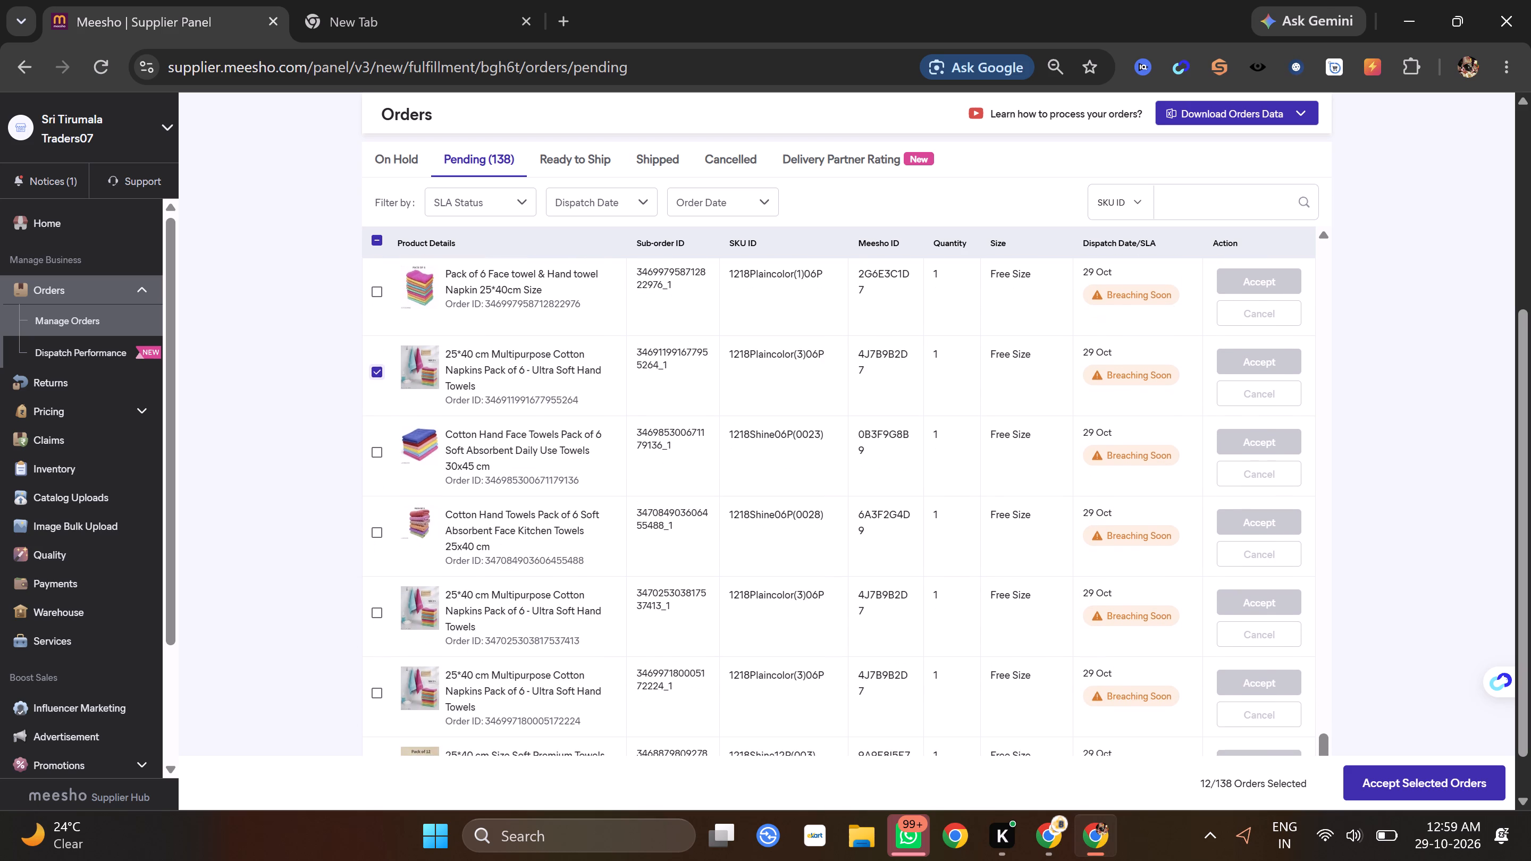
{"action": "scroll", "coordinate": [501, 598], "scroll_direction": "down", "scroll_amount": 1}
{"action": "left_click", "coordinate": [380, 576]}
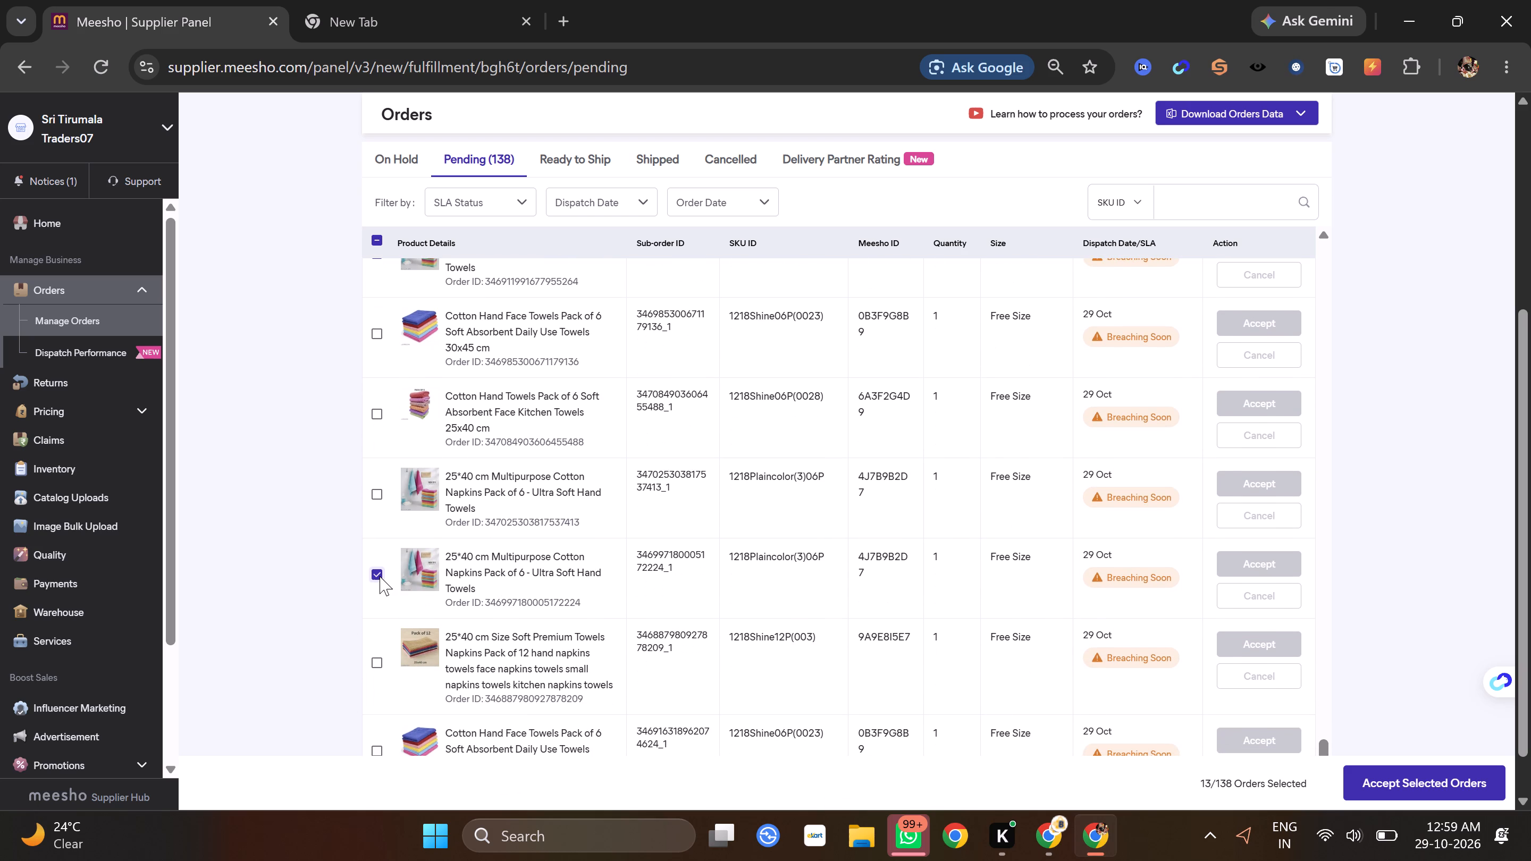
{"action": "left_click", "coordinate": [374, 493]}
Add the last two 1218Plaincolor(1)06P orders and the 1218Plaincolor(3)12P order, dispatching 29 Oct, to the selection.
{"action": "scroll", "coordinate": [484, 565], "scroll_direction": "down", "scroll_amount": 1}
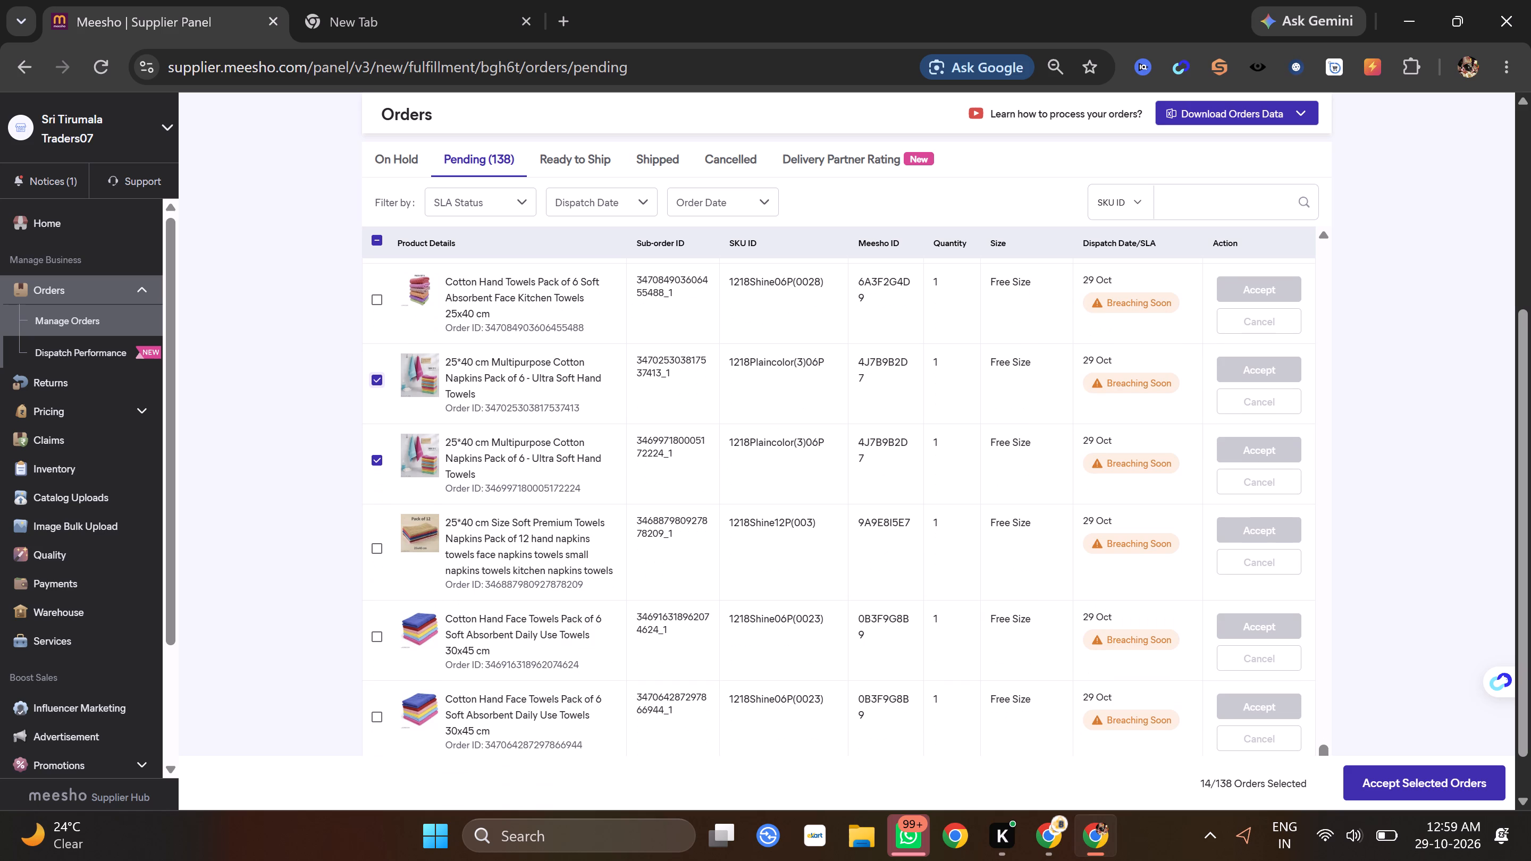
{"action": "scroll", "coordinate": [484, 565], "scroll_direction": "down", "scroll_amount": 3}
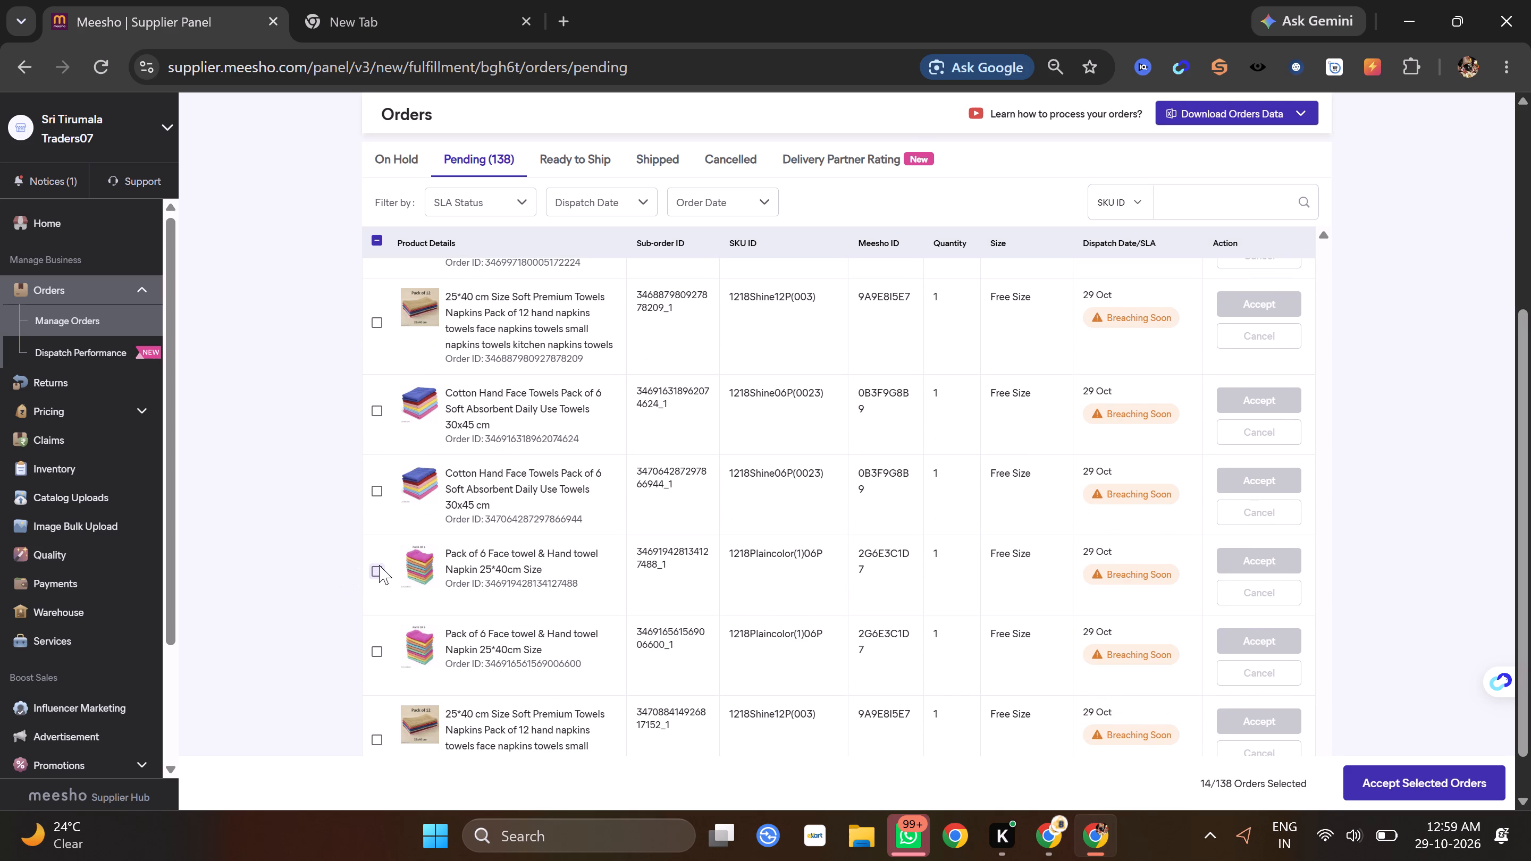
{"action": "left_click", "coordinate": [379, 565]}
{"action": "left_click", "coordinate": [375, 651]}
{"action": "scroll", "coordinate": [375, 651], "scroll_direction": "down", "scroll_amount": 2}
{"action": "scroll", "coordinate": [428, 576], "scroll_direction": "down", "scroll_amount": 2}
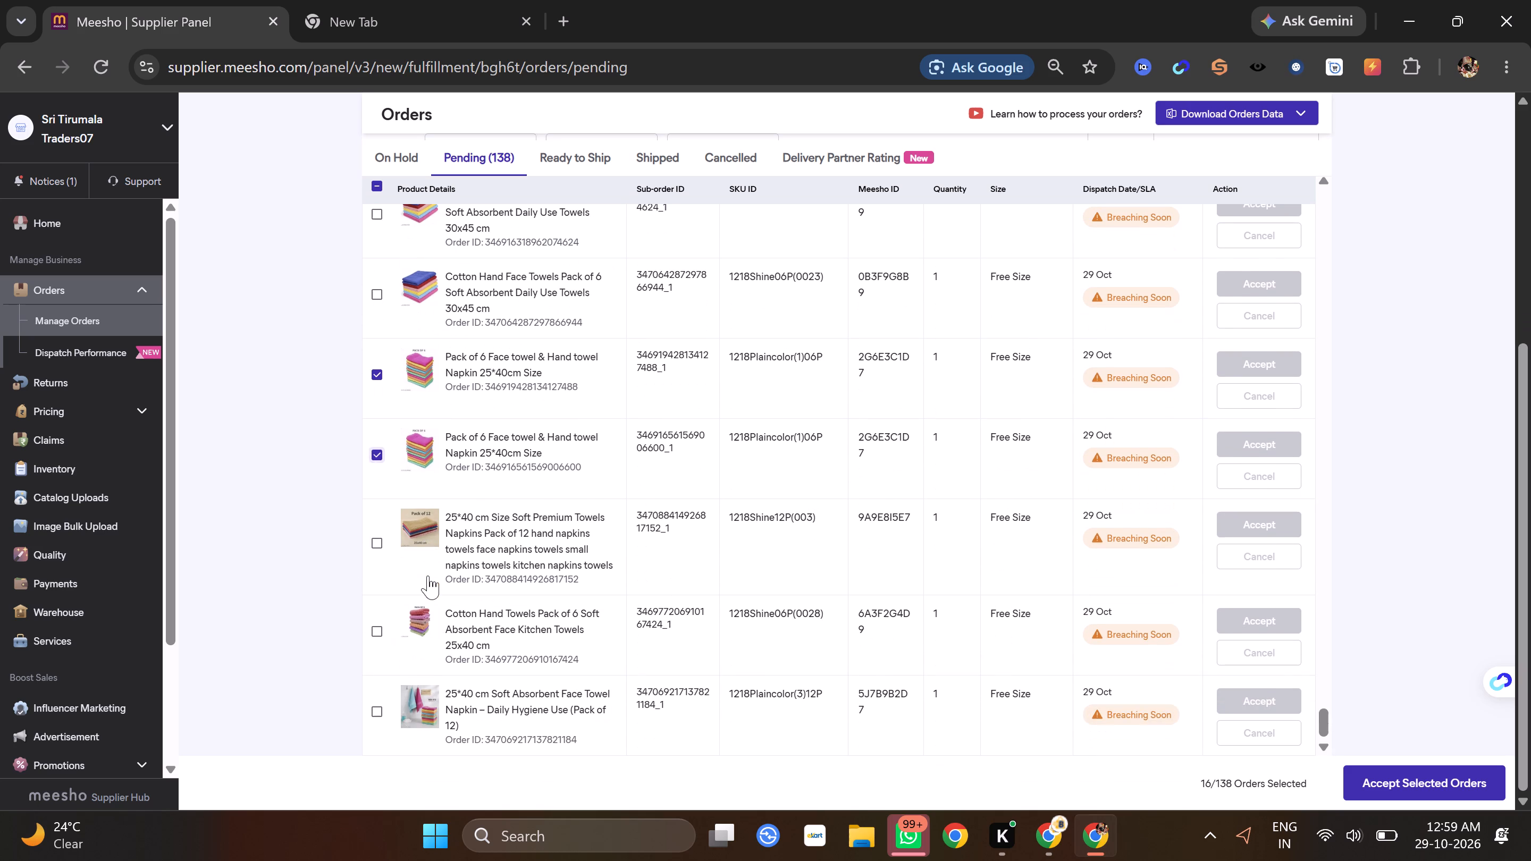
{"action": "left_click", "coordinate": [379, 716]}
Accept all the selected pending orders and reload the orders page.
{"action": "left_click", "coordinate": [1377, 773]}
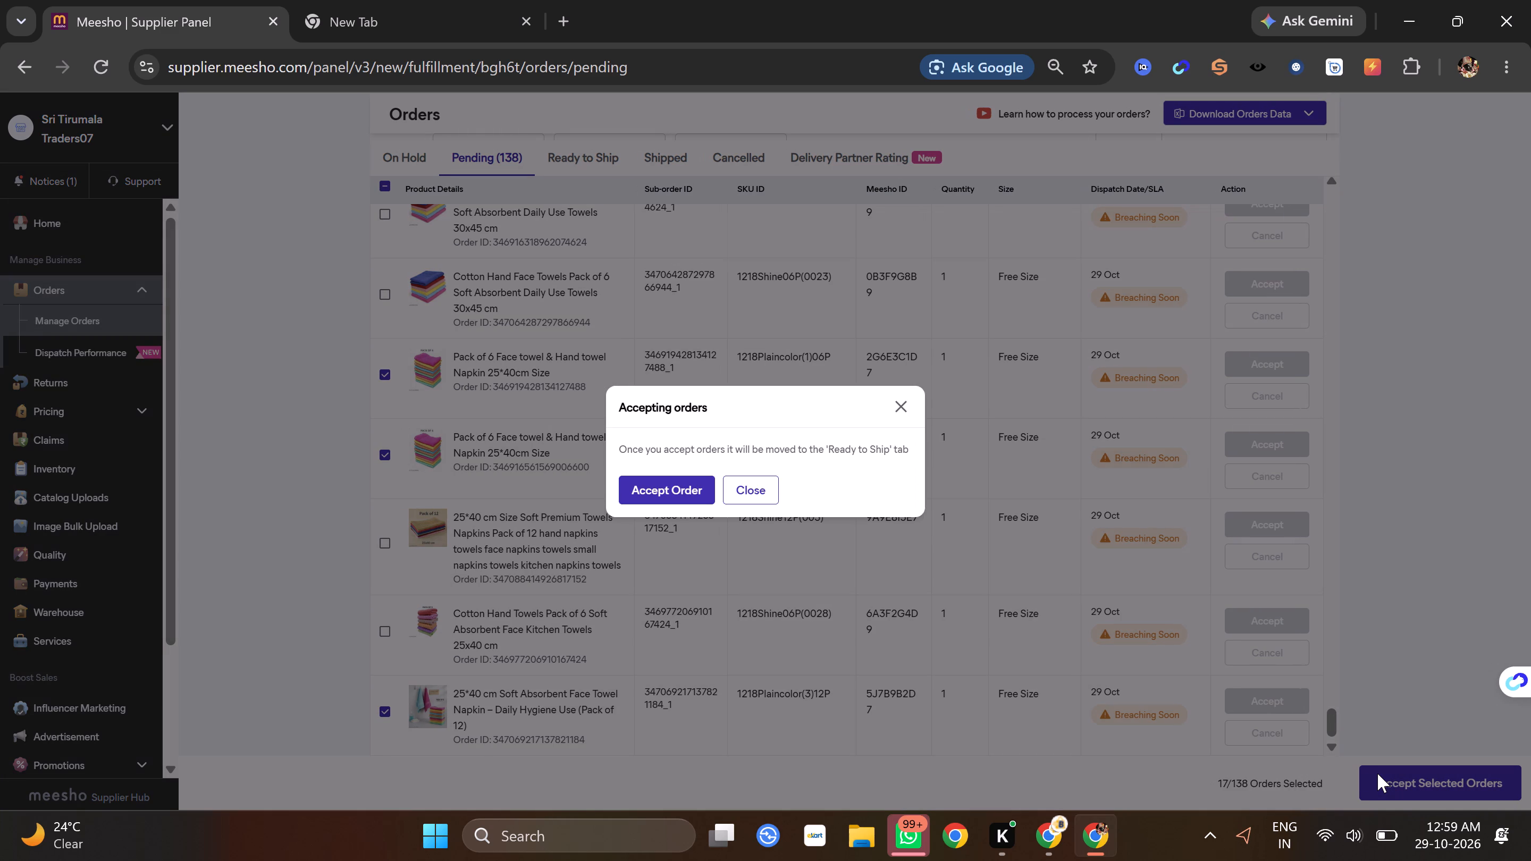
{"action": "left_click", "coordinate": [685, 488]}
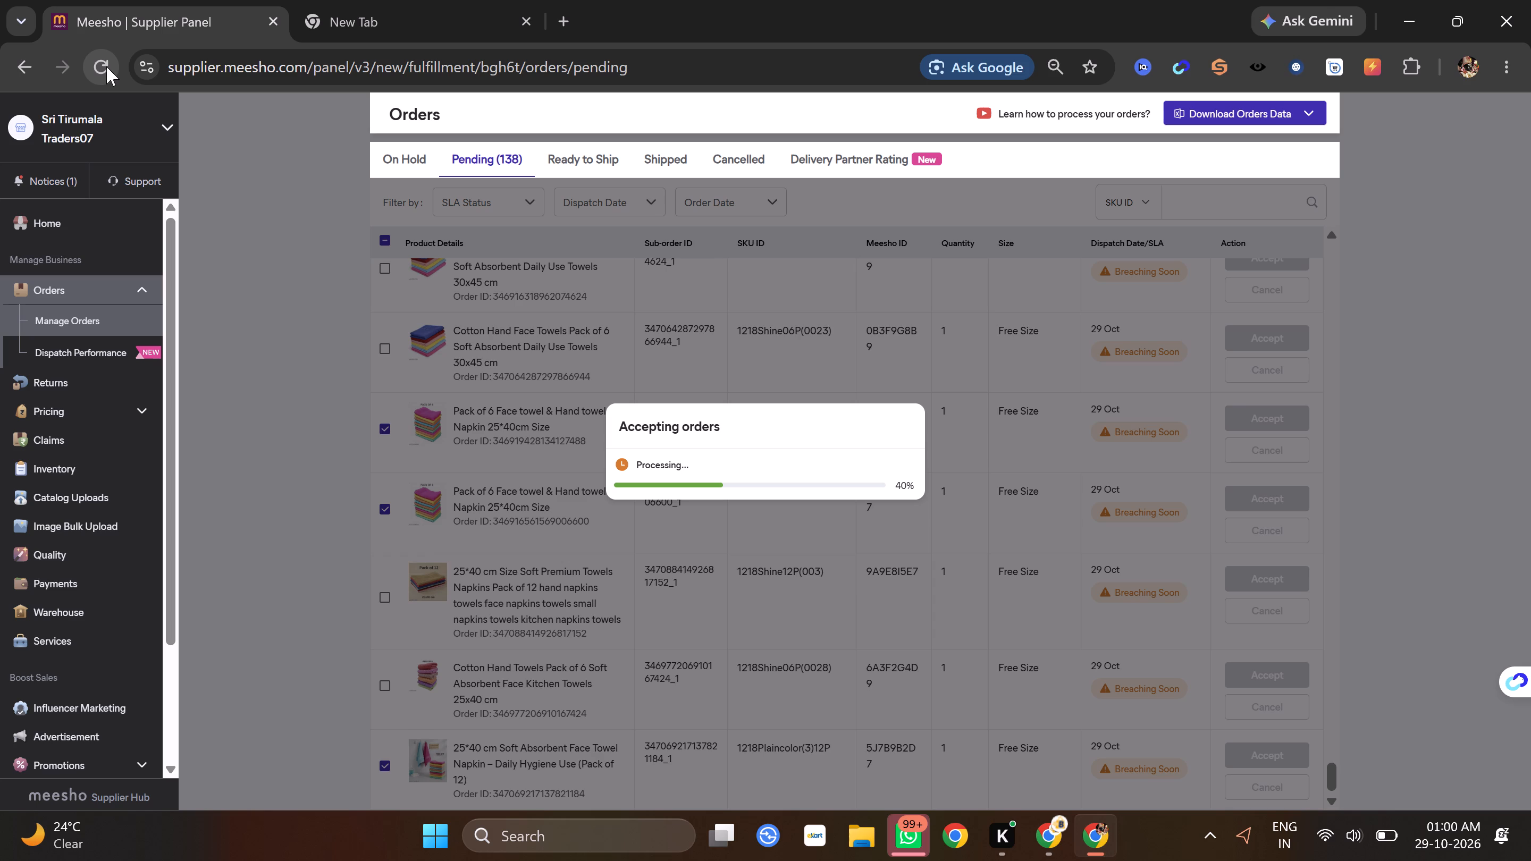
{"action": "left_click", "coordinate": [106, 66]}
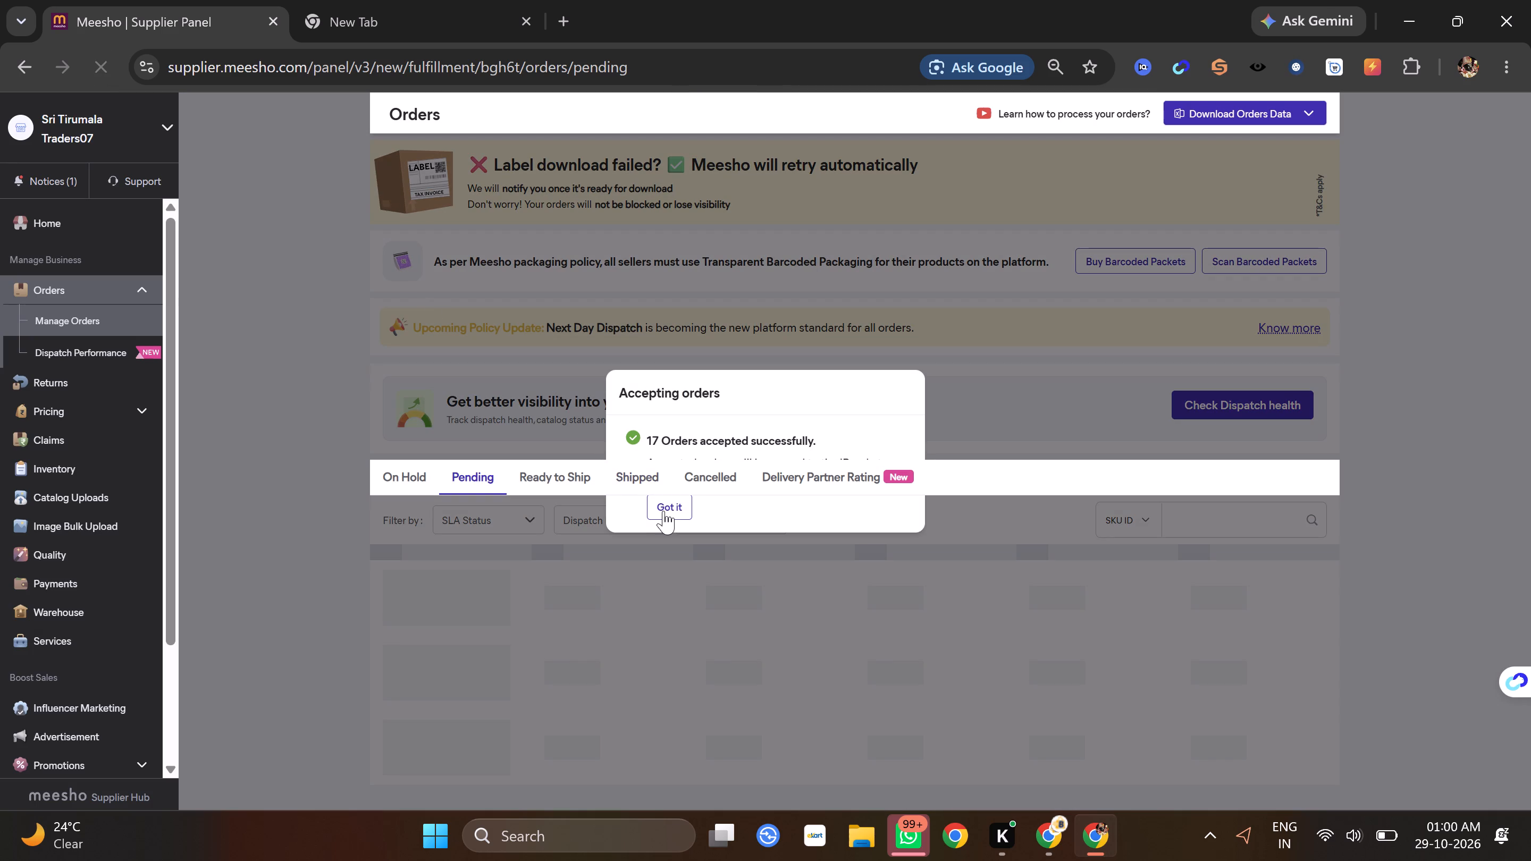
{"action": "left_click", "coordinate": [663, 511]}
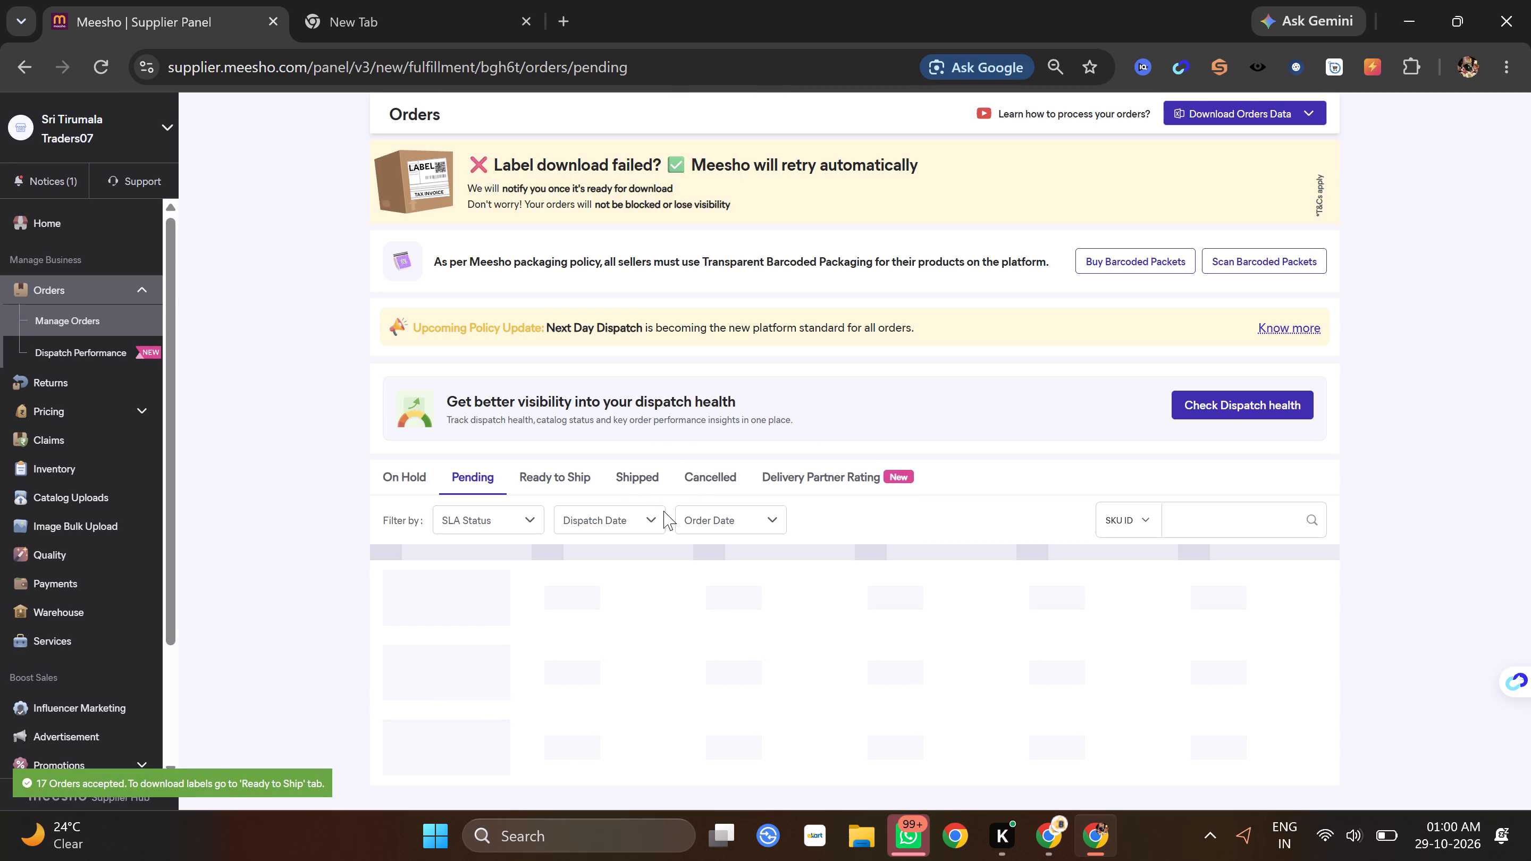
Look through the refreshed pending orders from 25 Oct to 29 Oct, checking the SKU IDs of the remaining orders.
{"action": "scroll", "coordinate": [617, 276], "scroll_direction": "down", "scroll_amount": 3}
{"action": "scroll", "coordinate": [668, 583], "scroll_direction": "down", "scroll_amount": 2}
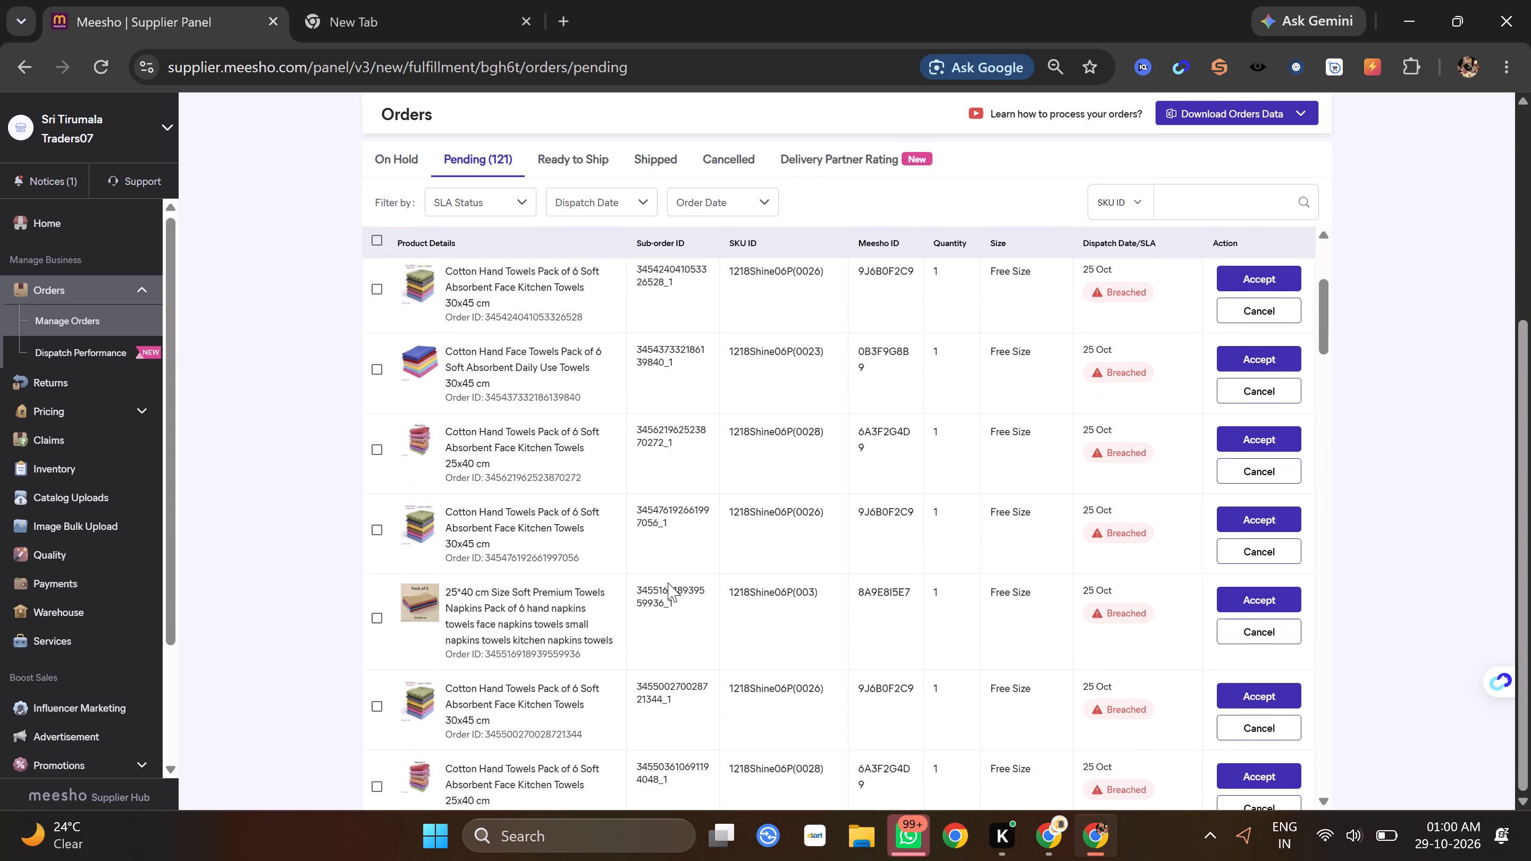
{"action": "scroll", "coordinate": [668, 583], "scroll_direction": "down", "scroll_amount": 8}
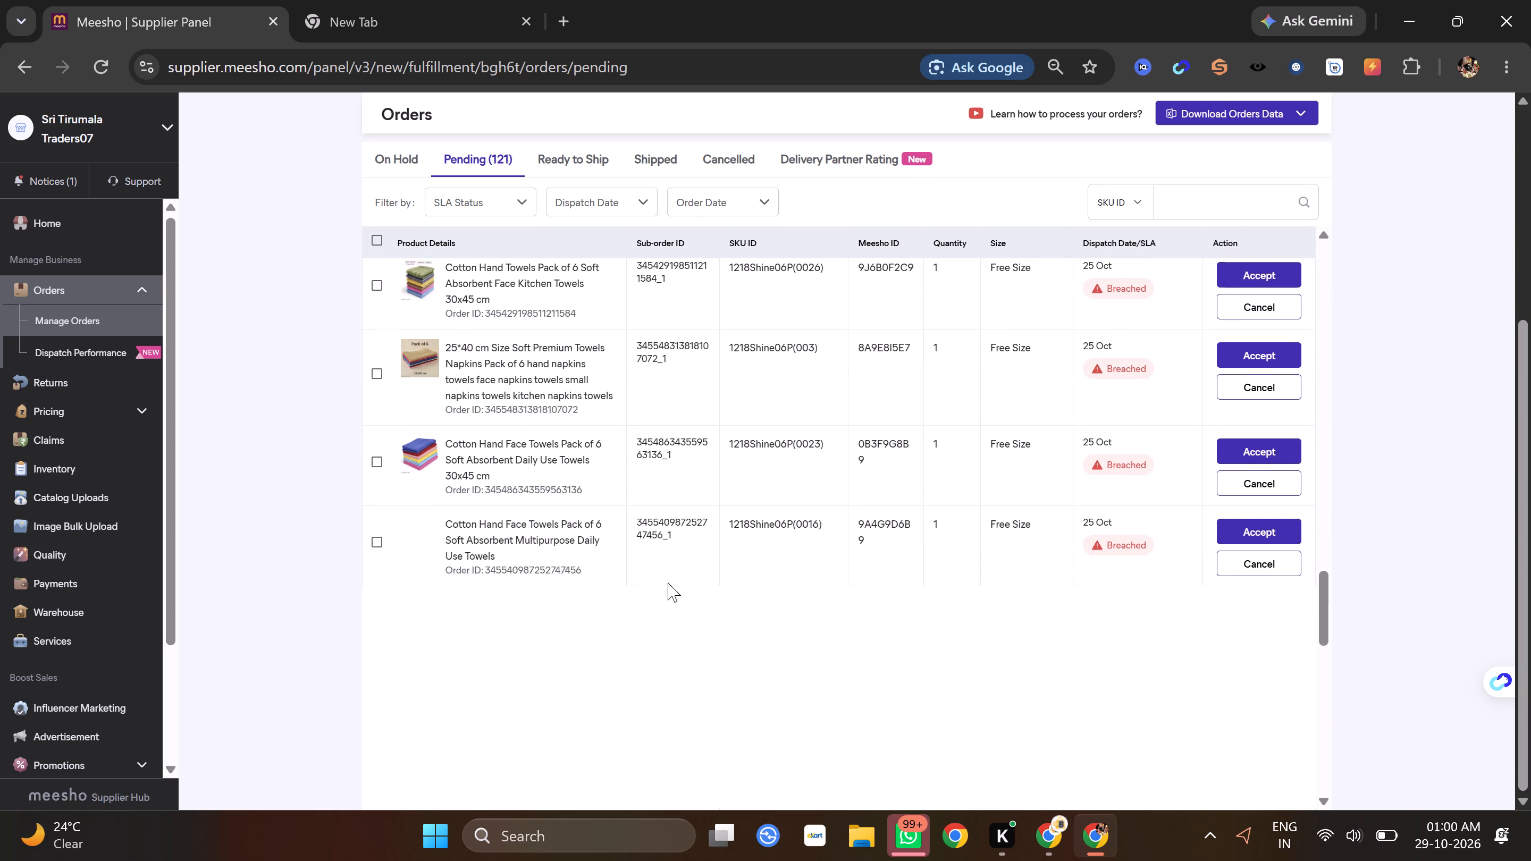
{"action": "scroll", "coordinate": [668, 583], "scroll_direction": "down", "scroll_amount": 7}
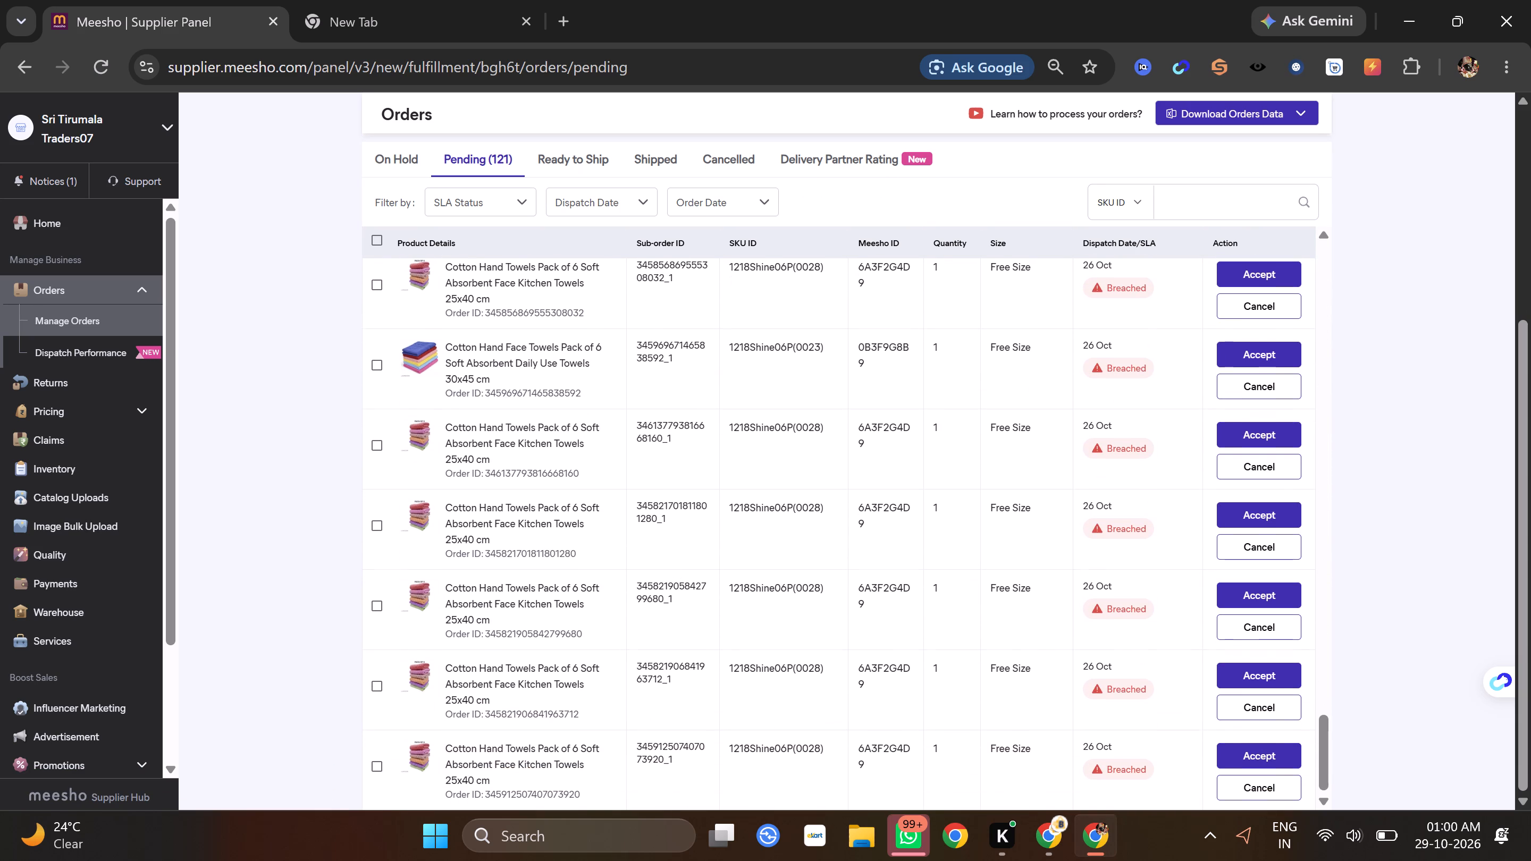
{"action": "scroll", "coordinate": [668, 583], "scroll_direction": "down", "scroll_amount": 9}
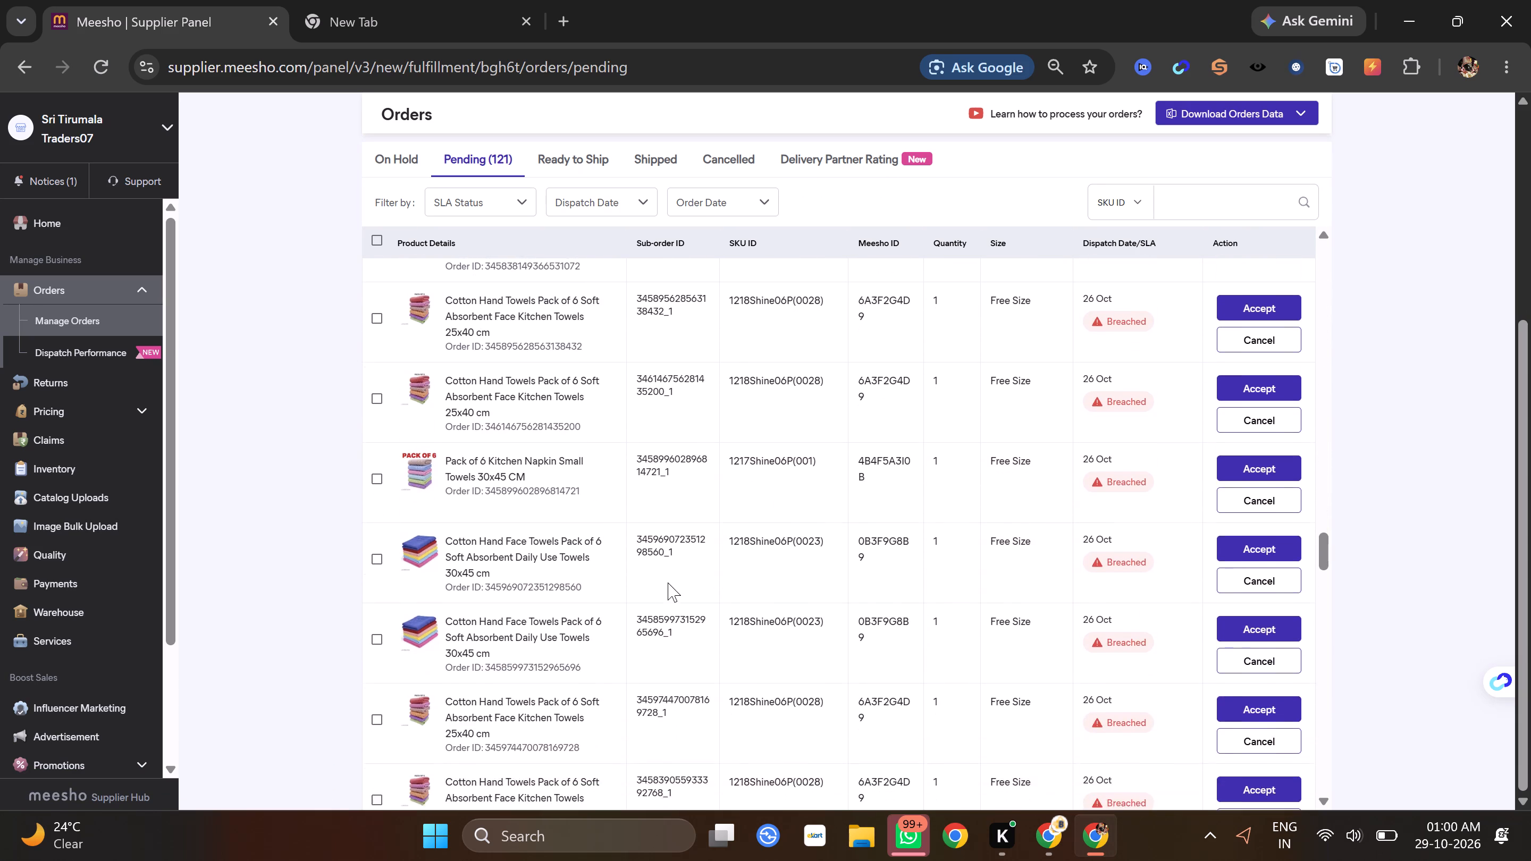
{"action": "scroll", "coordinate": [668, 583], "scroll_direction": "down", "scroll_amount": 9}
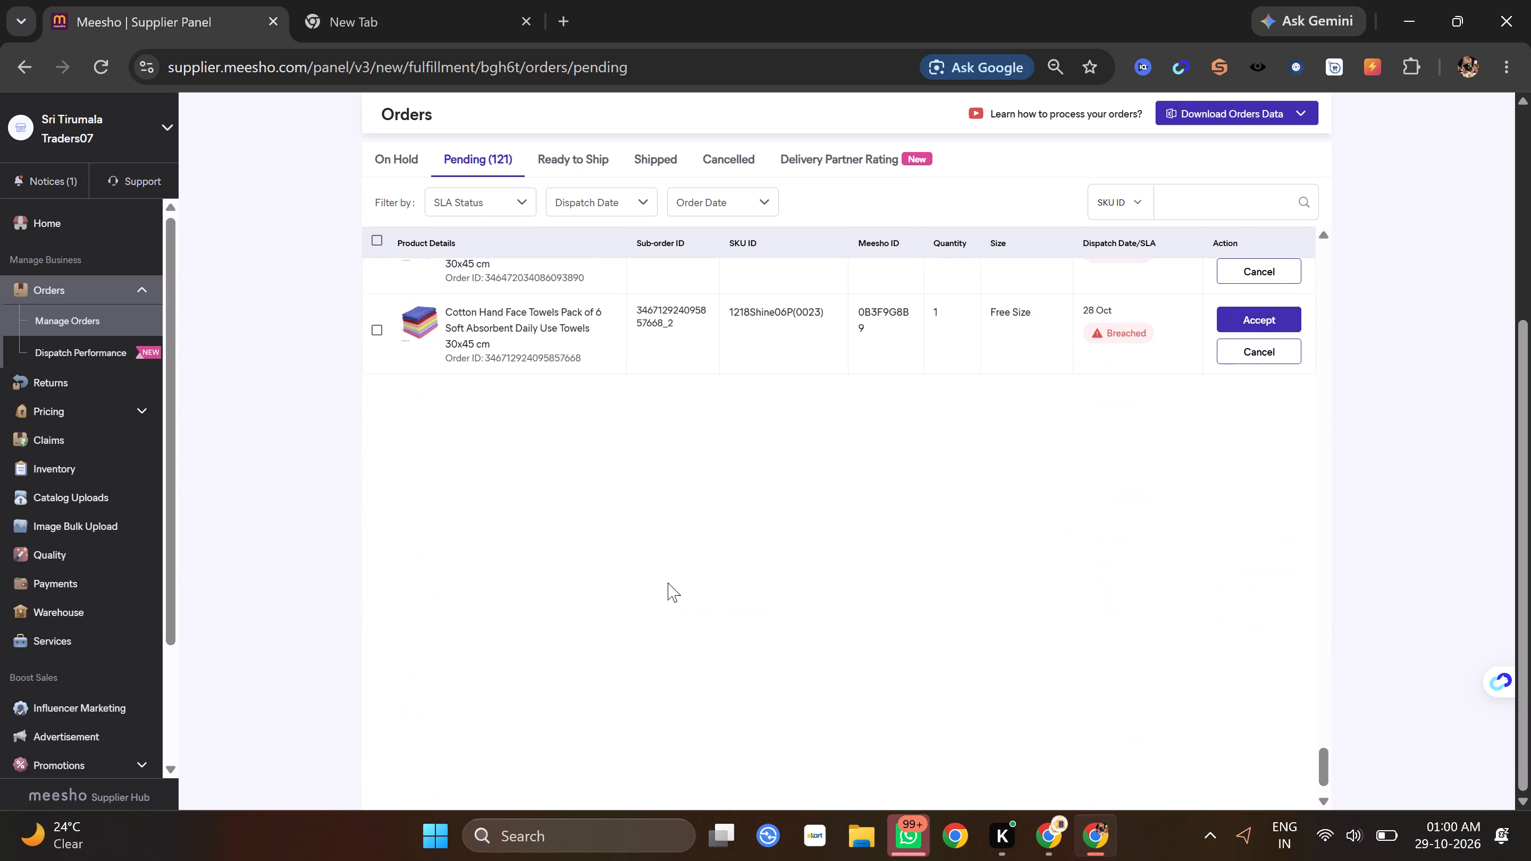
{"action": "scroll", "coordinate": [668, 583], "scroll_direction": "down", "scroll_amount": 2}
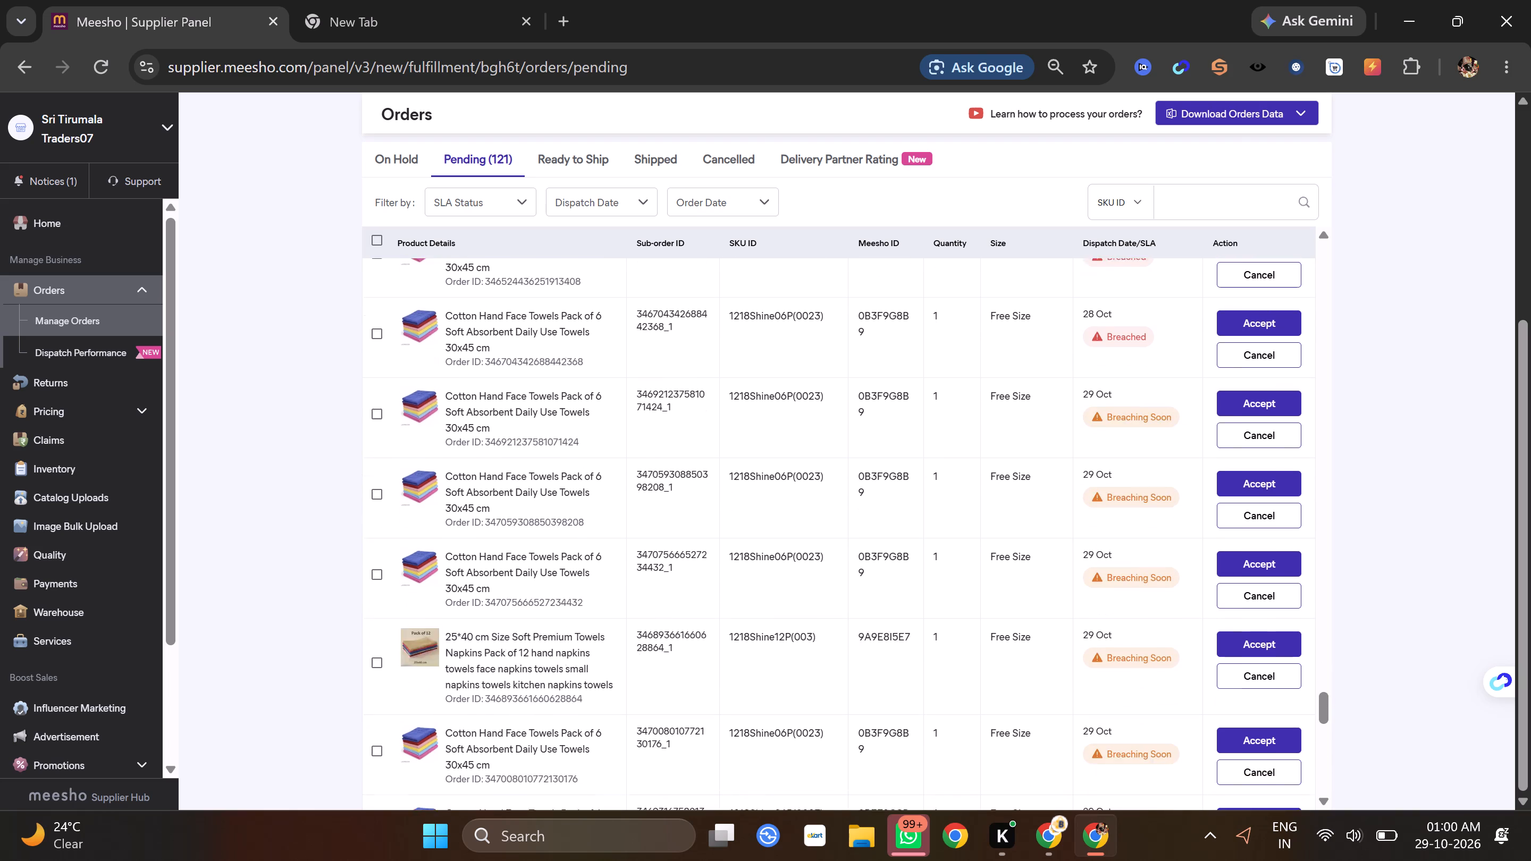
Return to the account's home overview, reopen its orders and go to the Ready to Ship orders.
{"action": "left_click", "coordinate": [53, 209]}
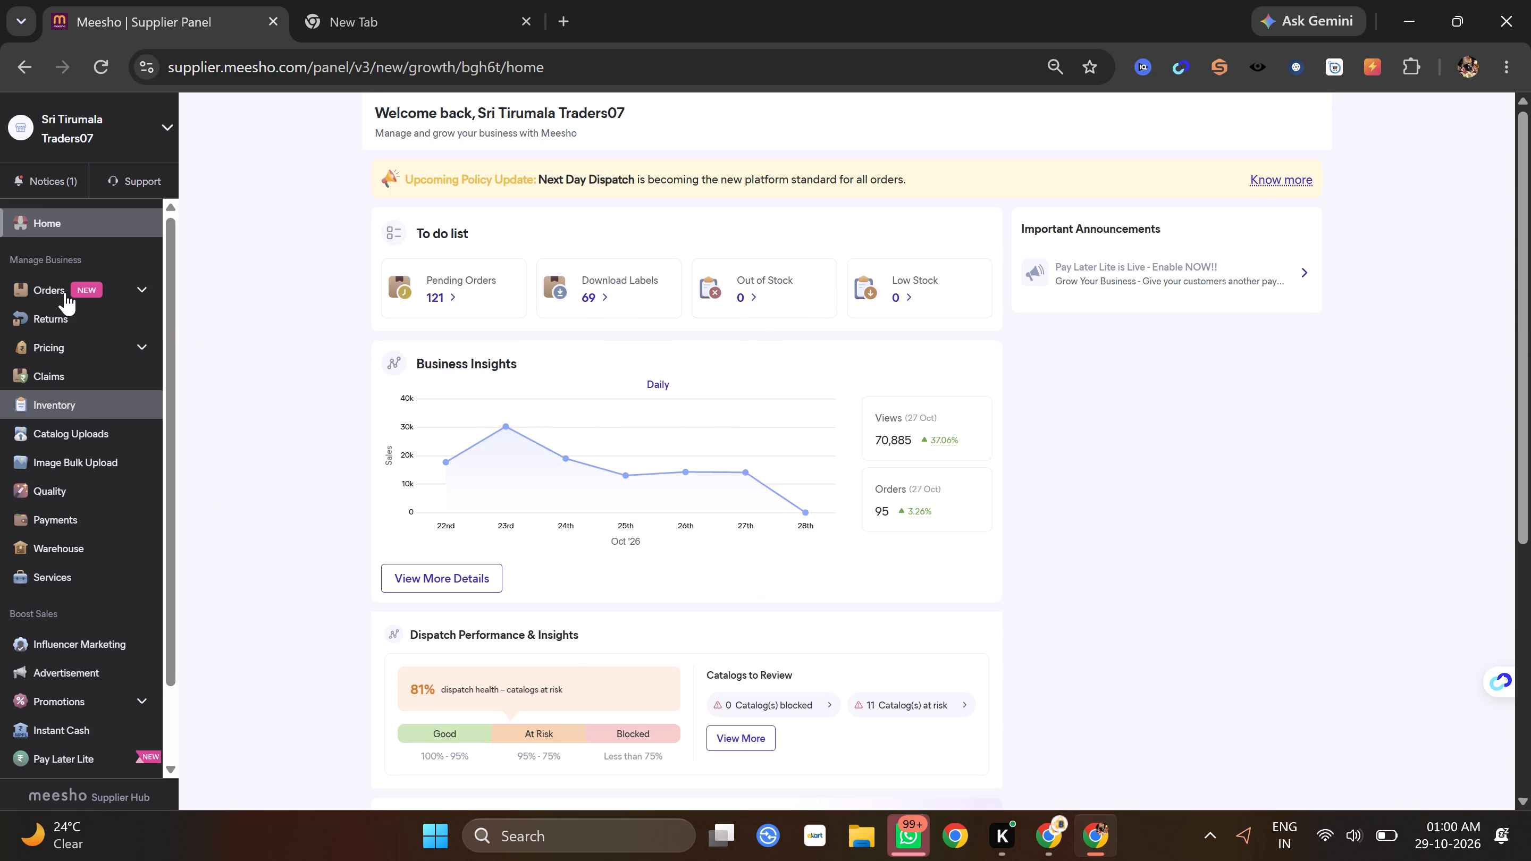
{"action": "left_click", "coordinate": [89, 280]}
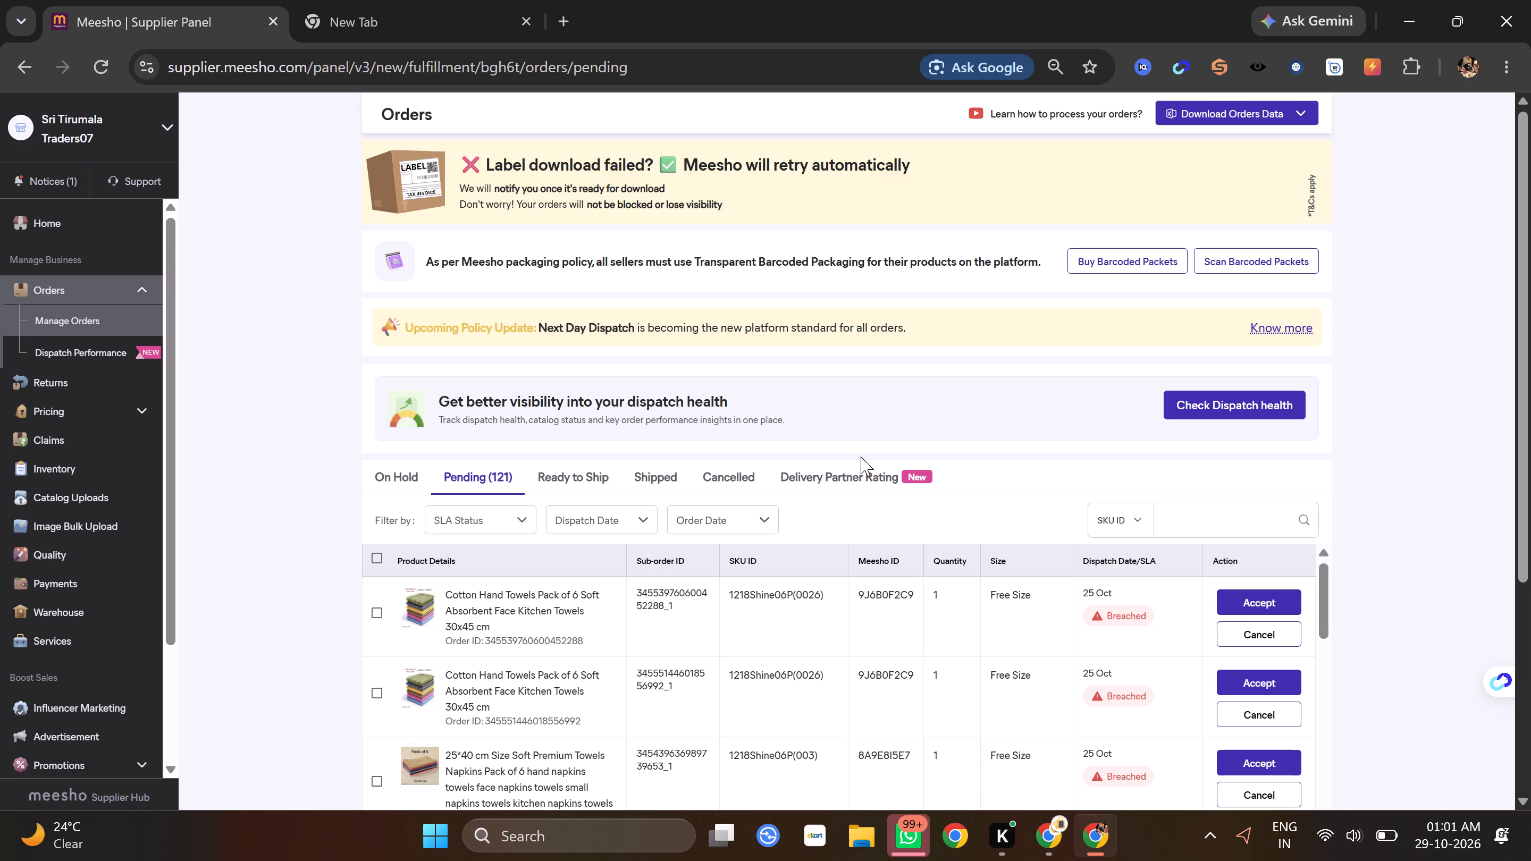
{"action": "left_click", "coordinate": [571, 470]}
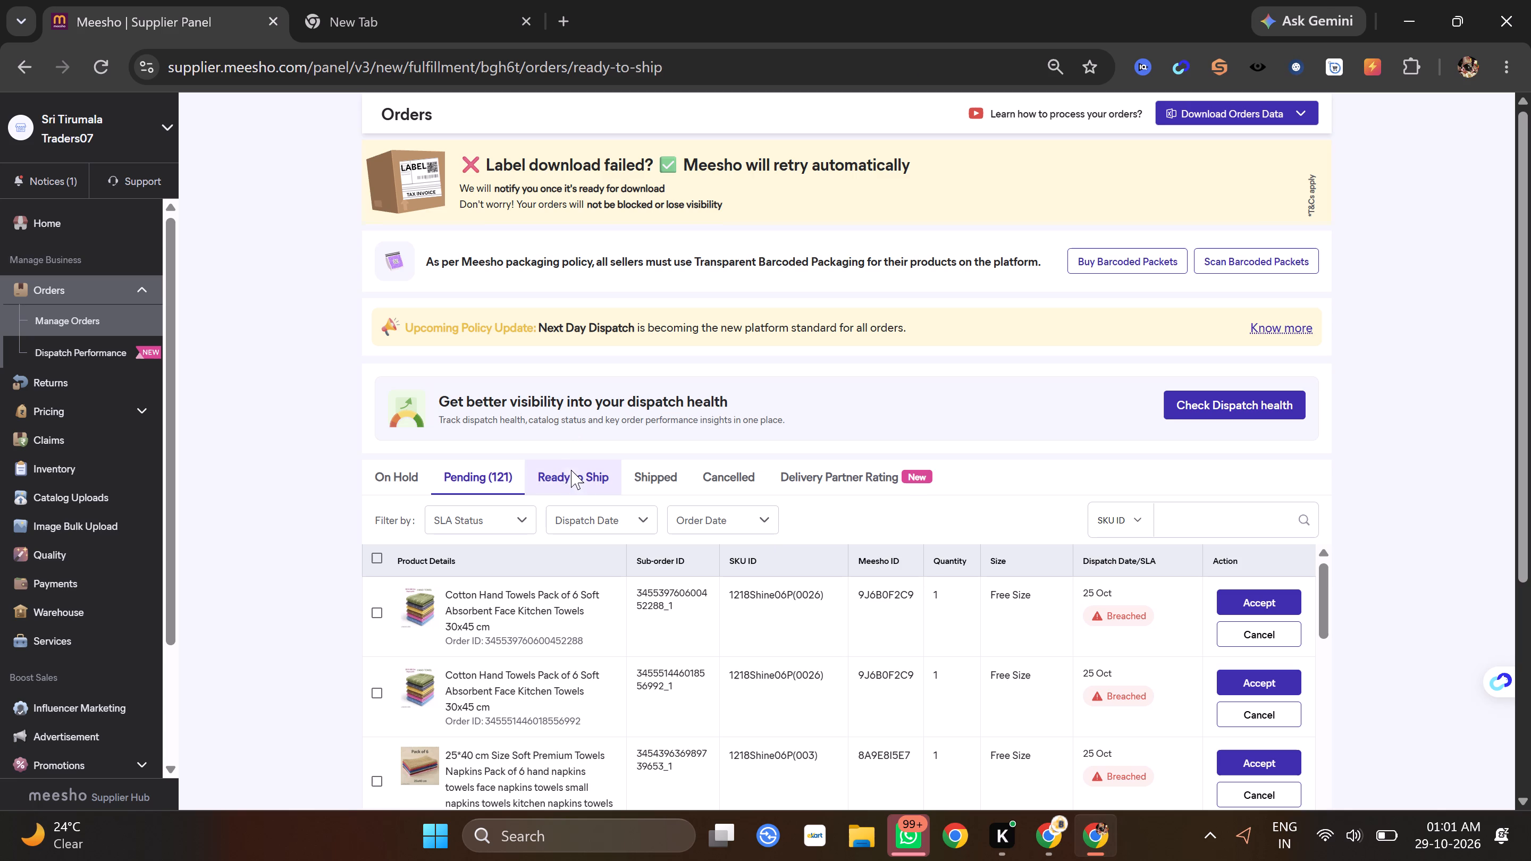
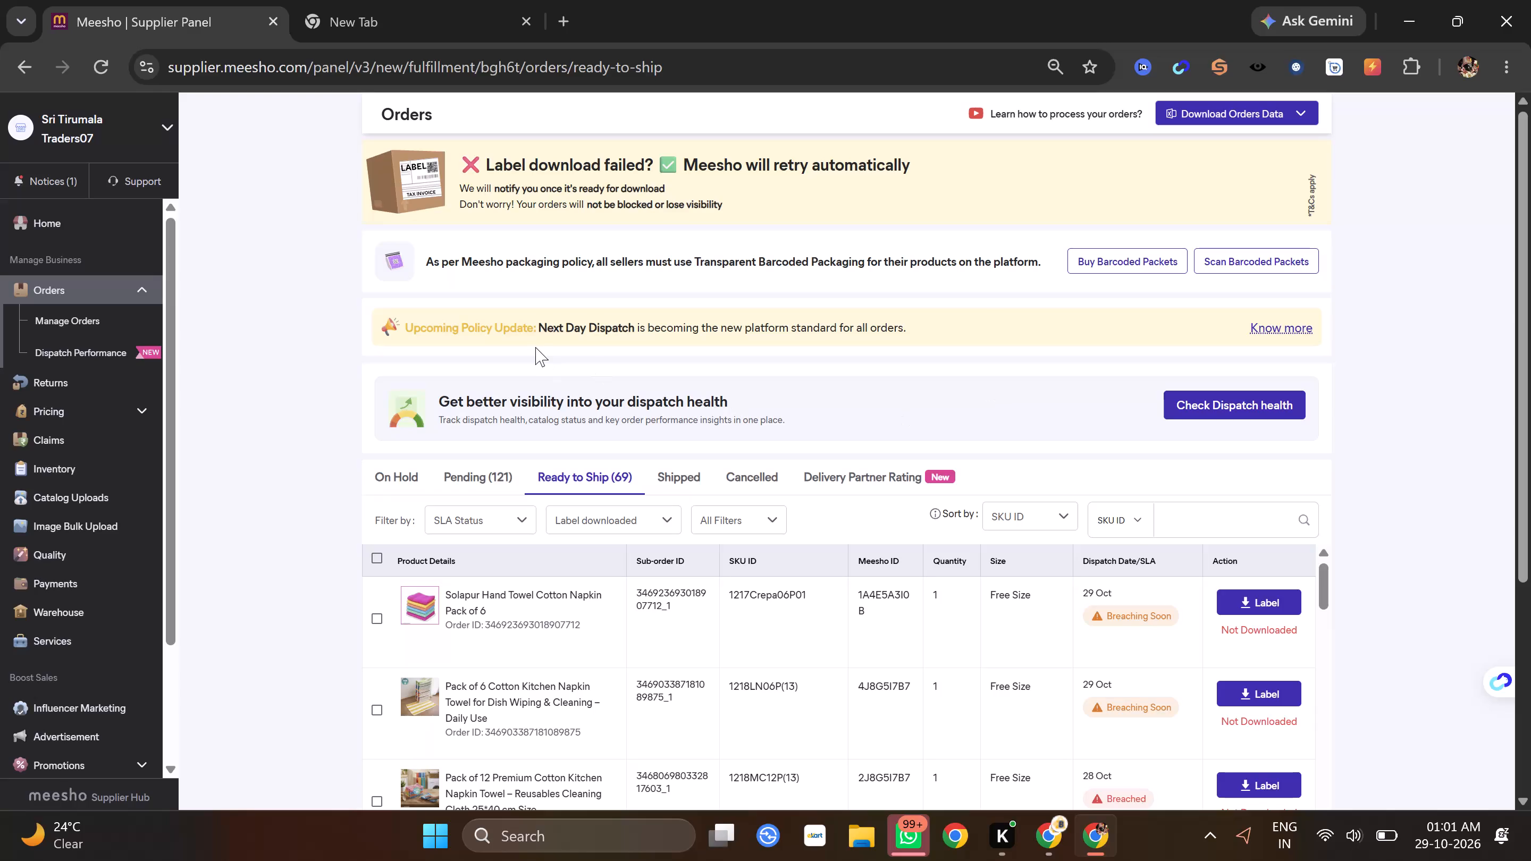
Revisit the account's home overview from the pending orders, then reopen the orders at Ready to Ship.
{"action": "left_click", "coordinate": [87, 310]}
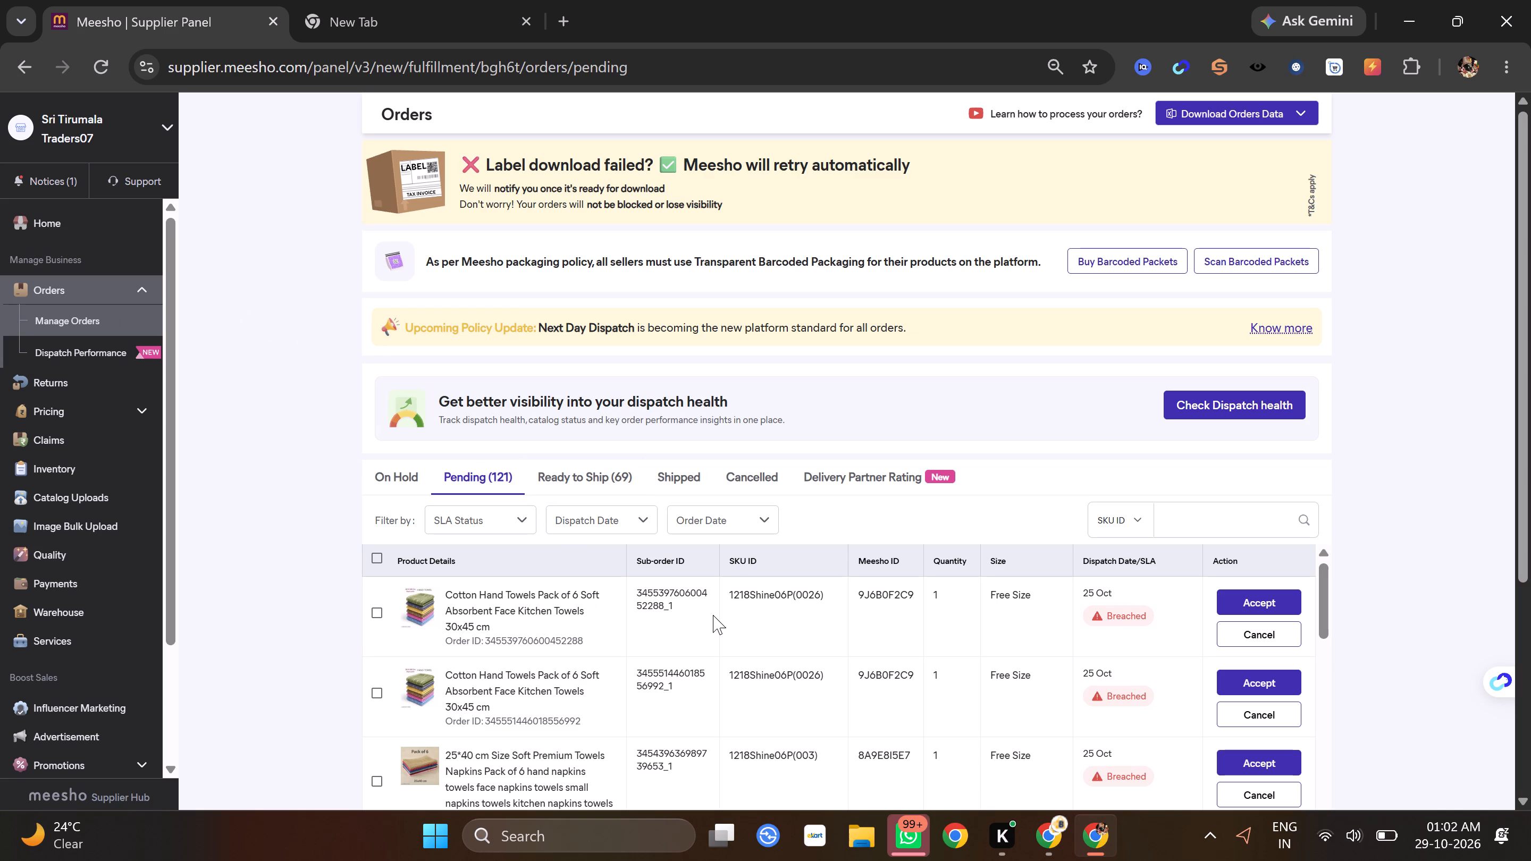
{"action": "left_click", "coordinate": [66, 223]}
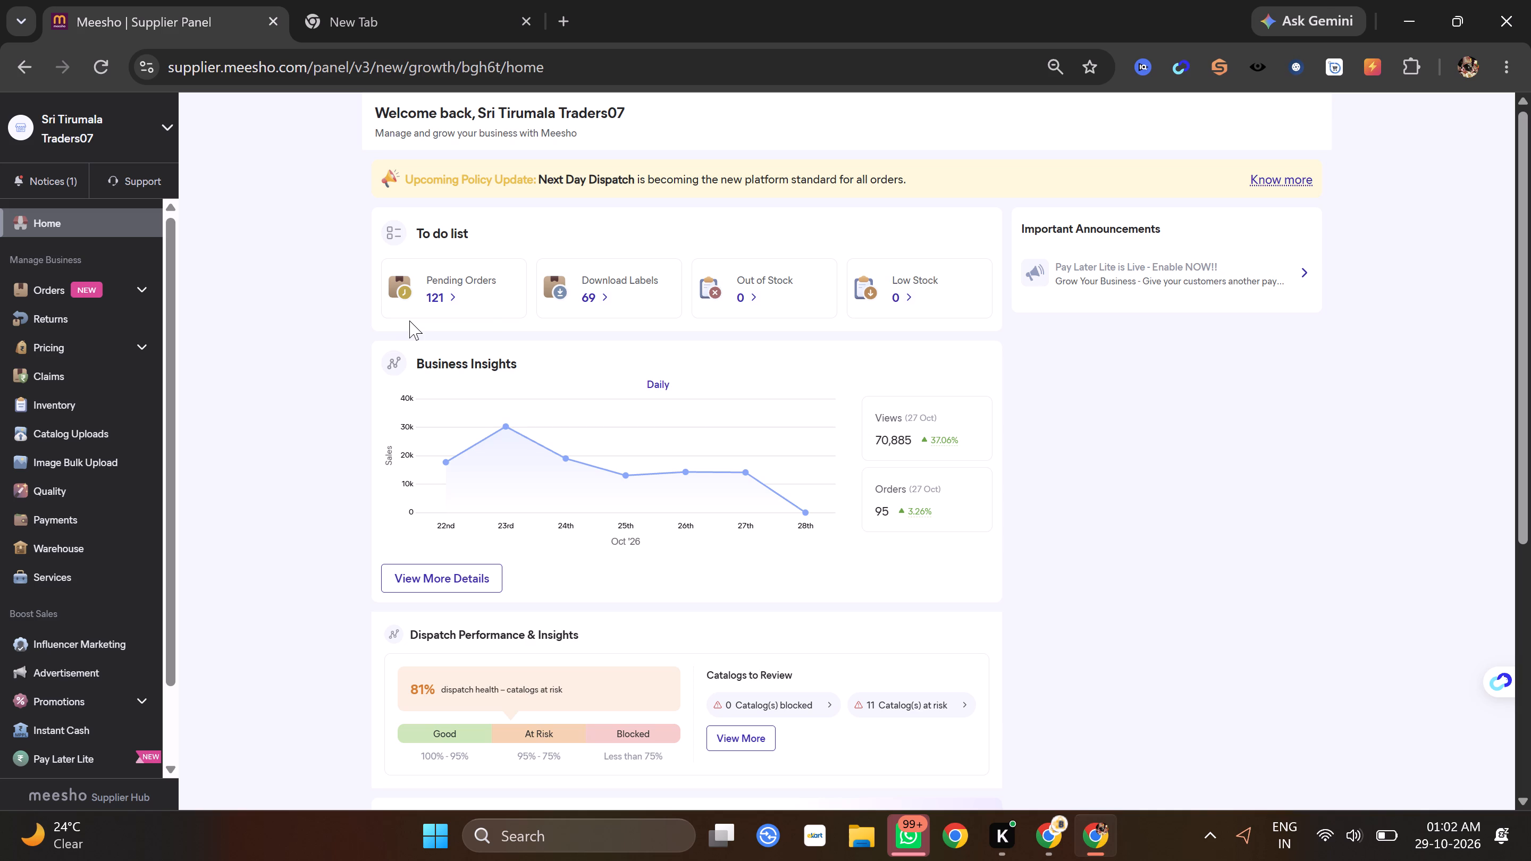
{"action": "left_click", "coordinate": [47, 290]}
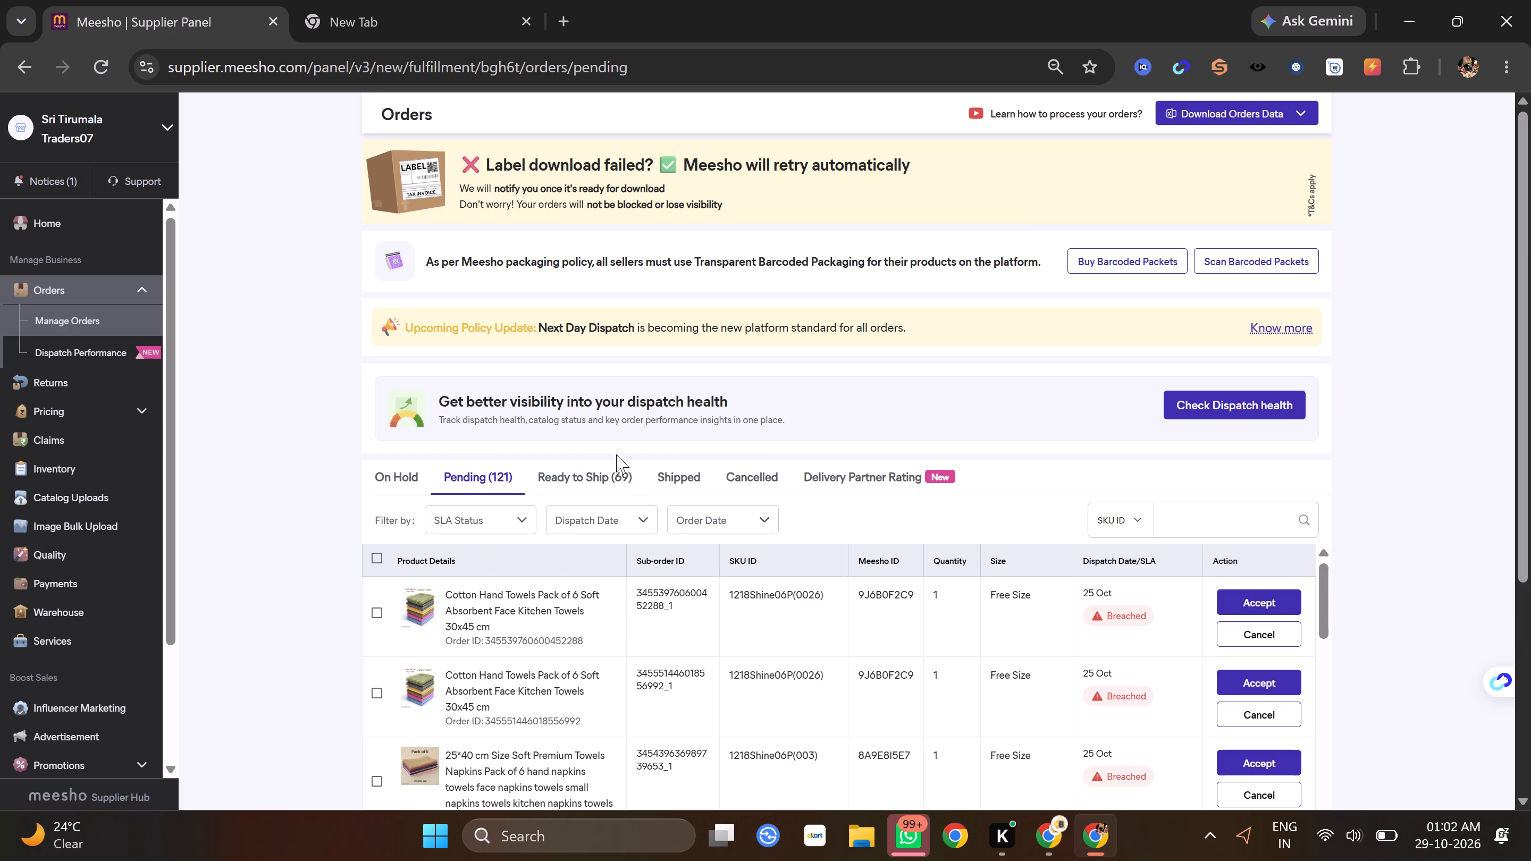
{"action": "left_click", "coordinate": [618, 484]}
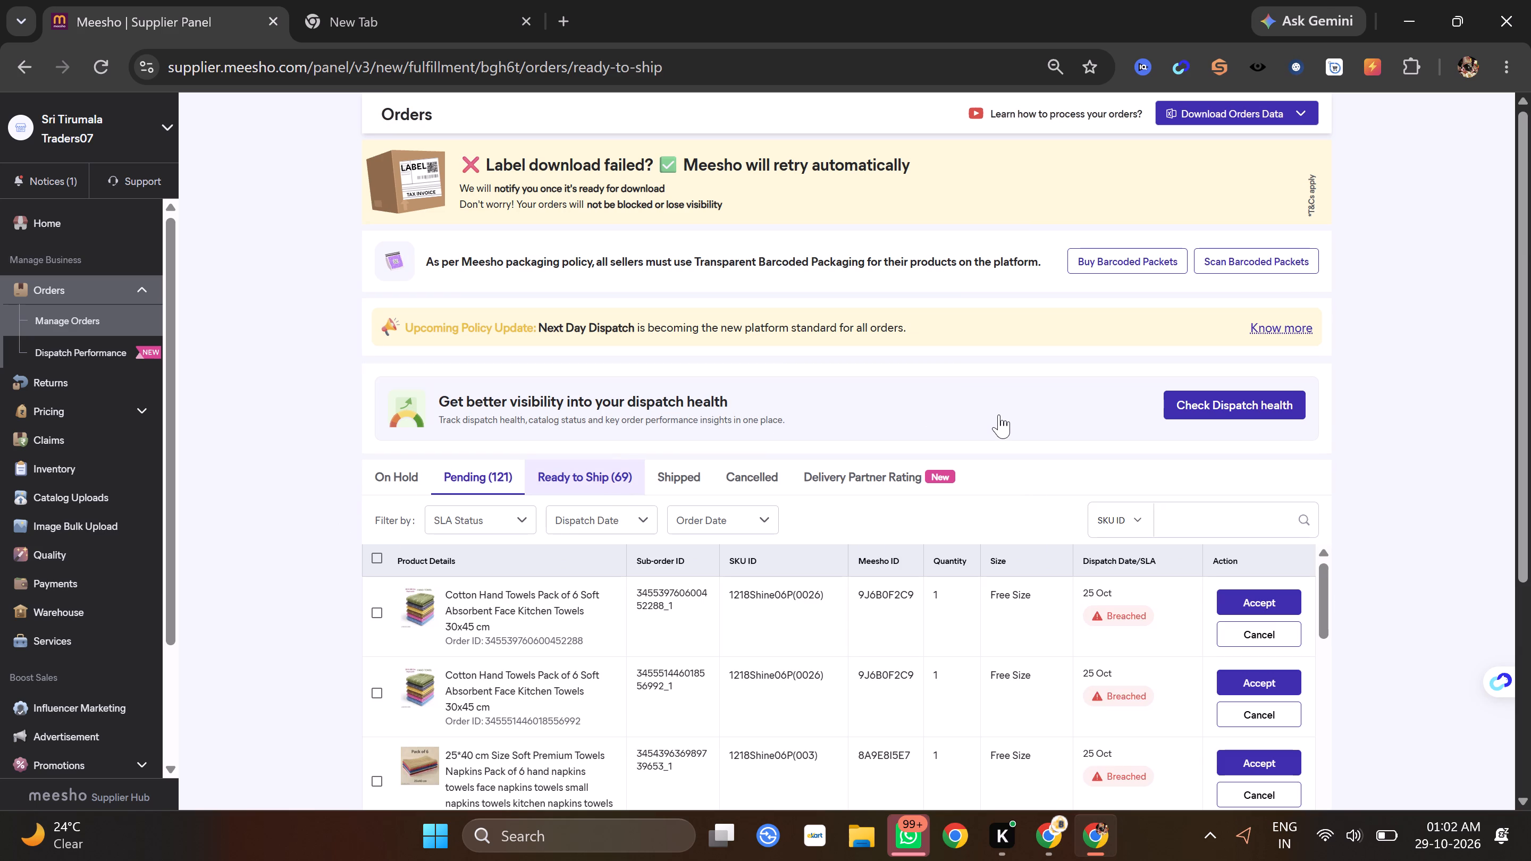
Look through the first Ready to Ship orders, checking their SKU IDs, dispatch dates and label download status.
{"action": "scroll", "coordinate": [999, 415], "scroll_direction": "down", "scroll_amount": 3}
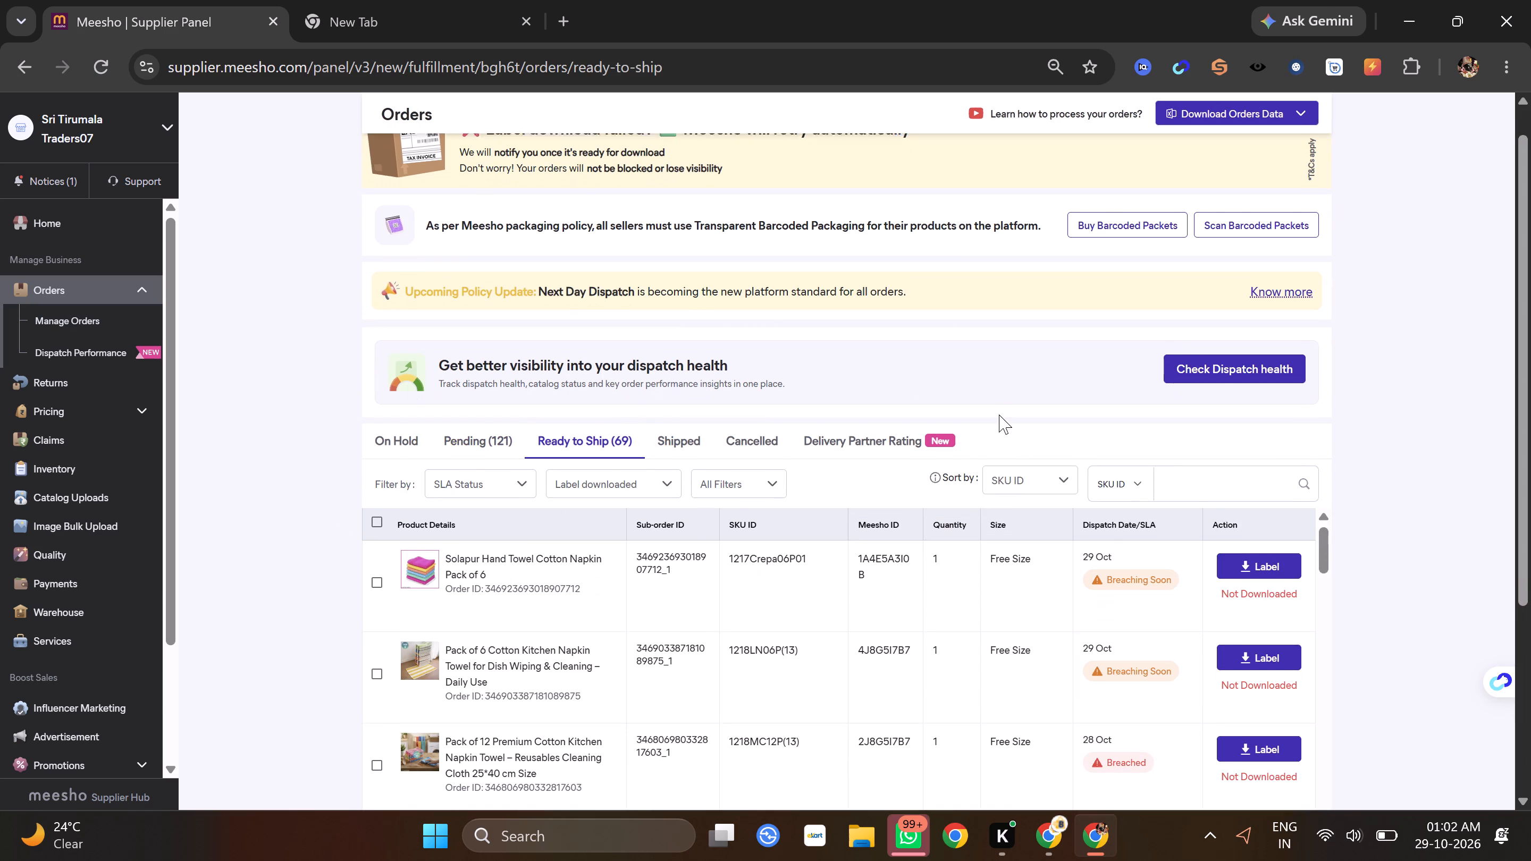
{"action": "scroll", "coordinate": [999, 415], "scroll_direction": "down", "scroll_amount": 4}
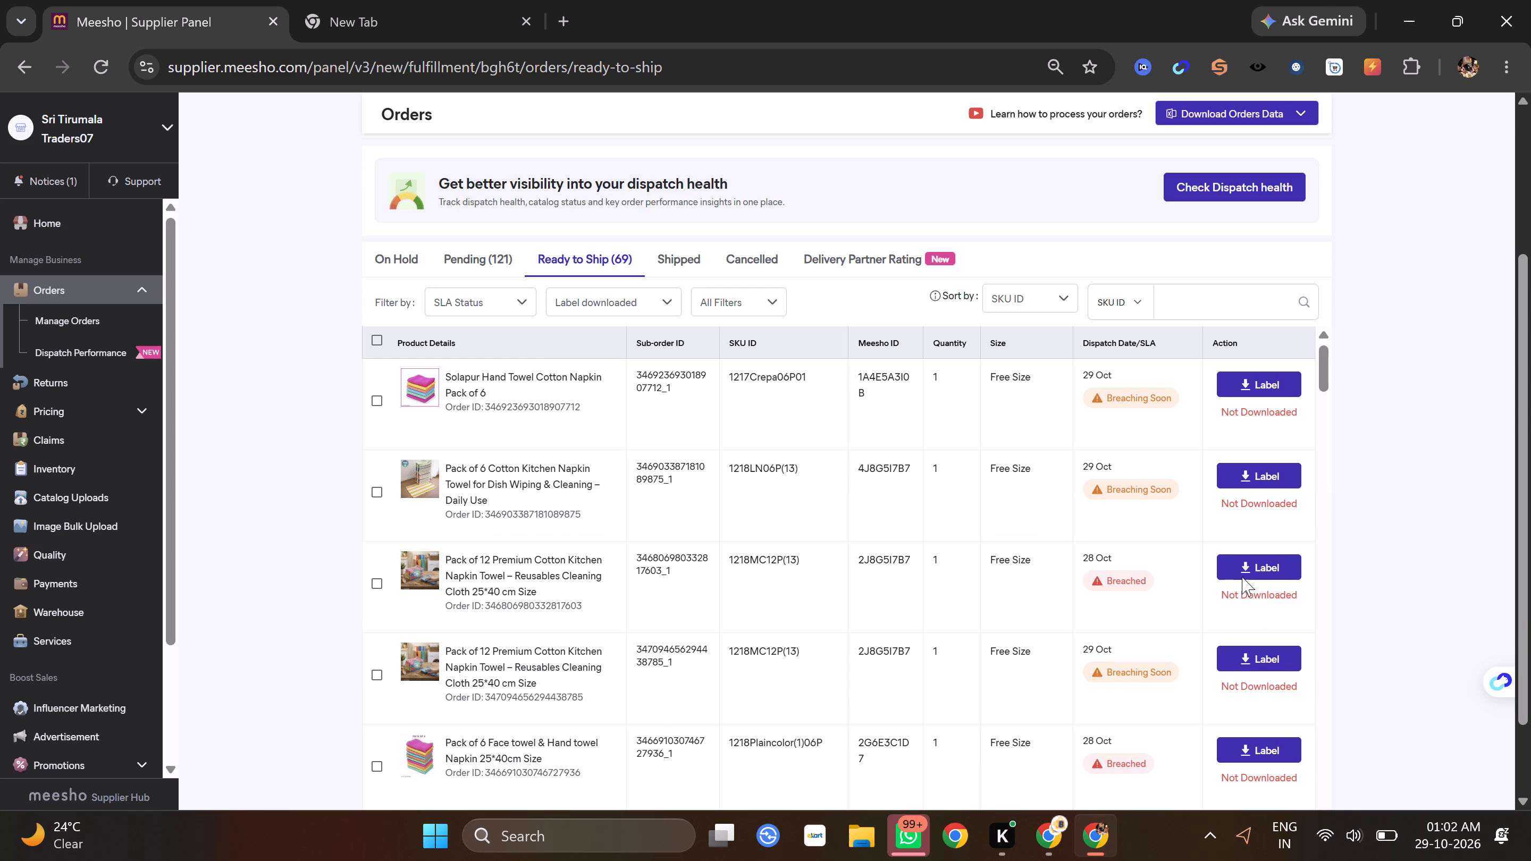
{"action": "scroll", "coordinate": [927, 534], "scroll_direction": "down", "scroll_amount": 1}
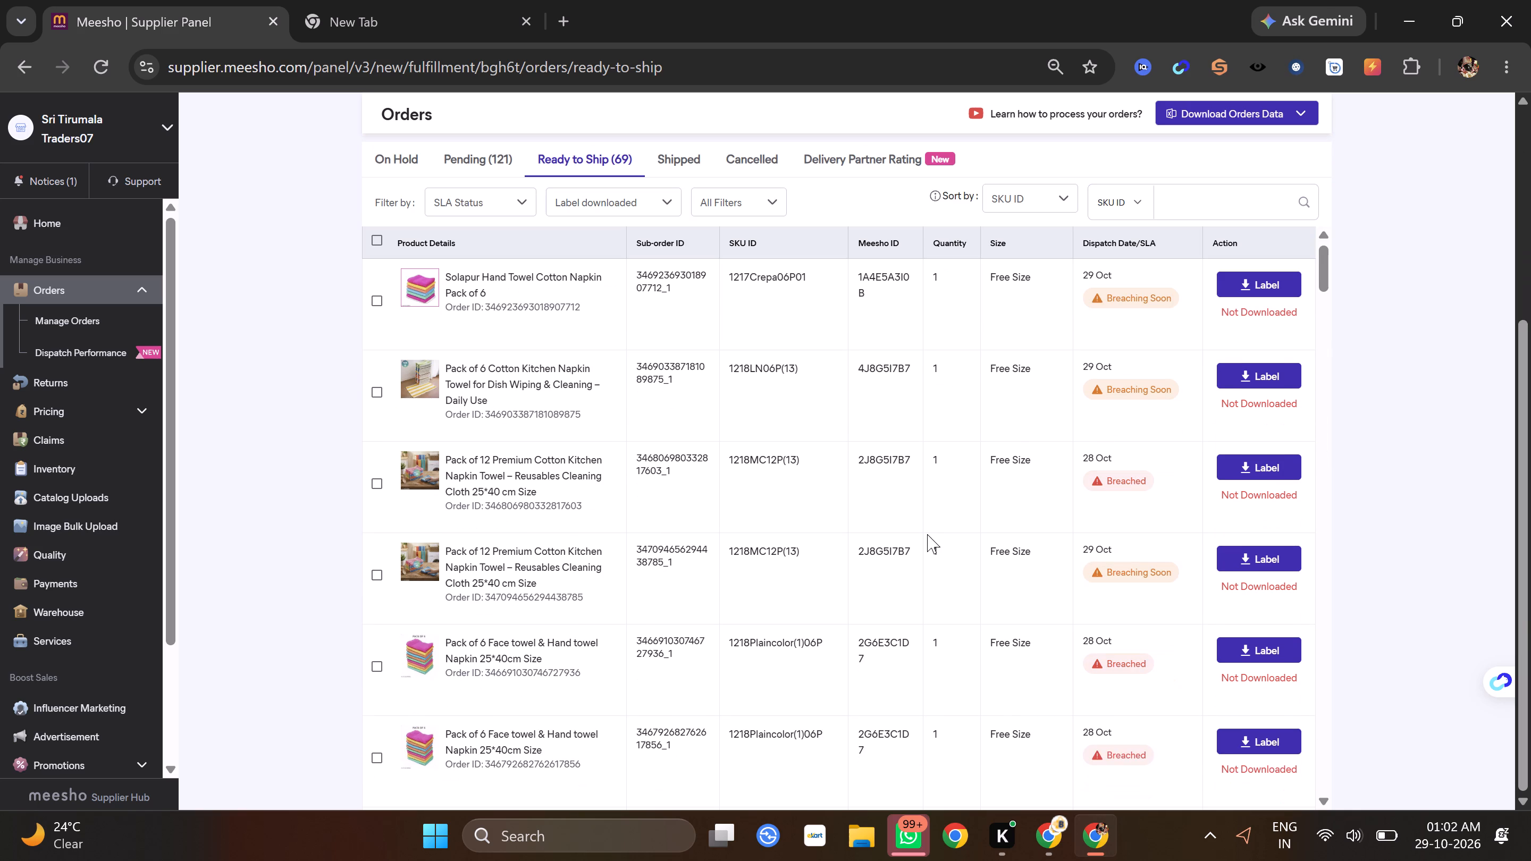
{"action": "left_click", "coordinate": [484, 0]}
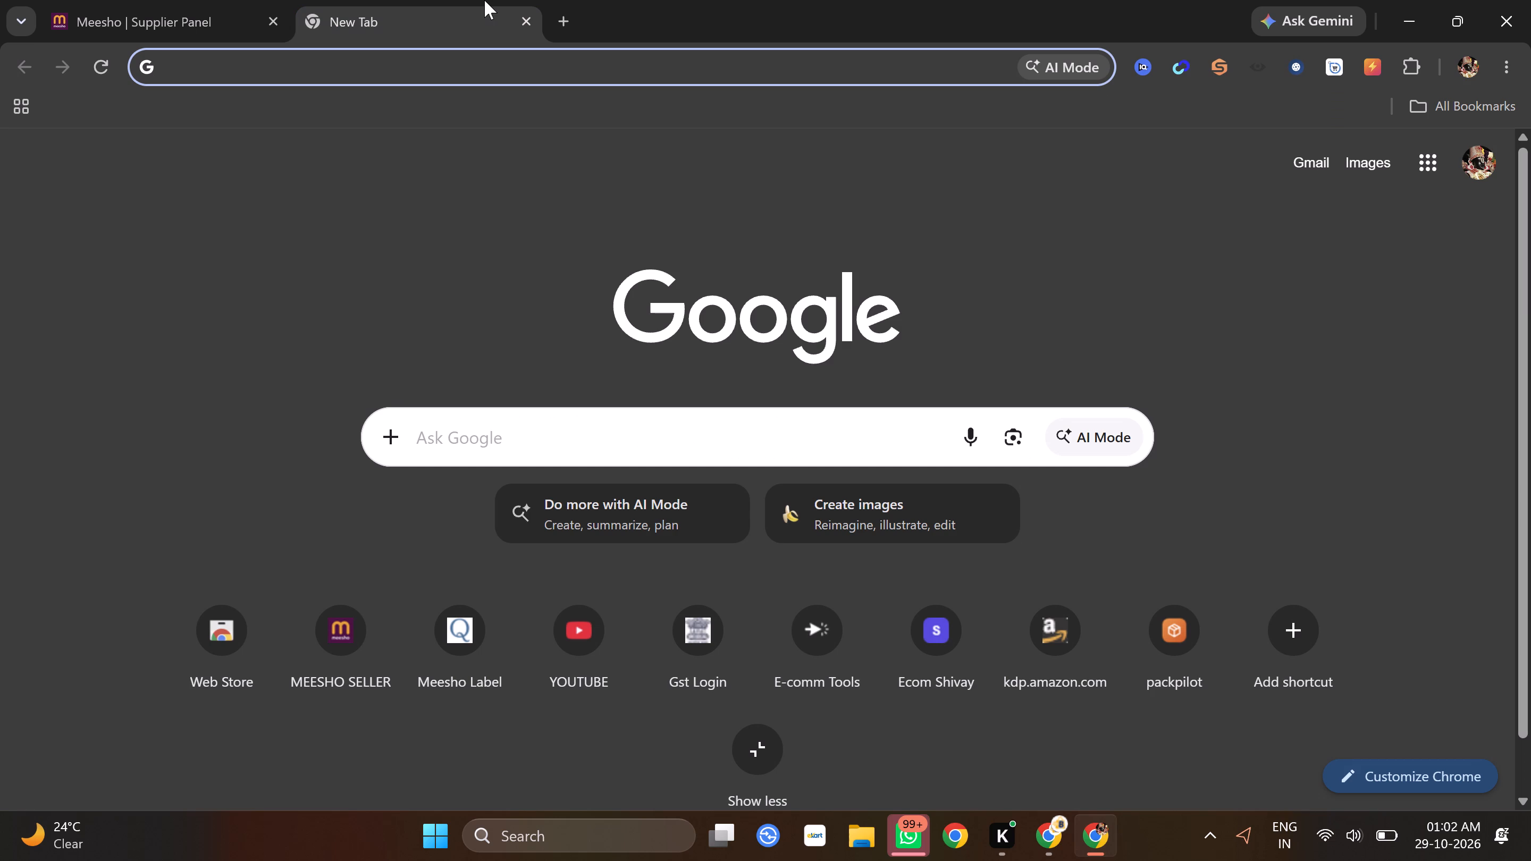
{"action": "left_click", "coordinate": [201, 0]}
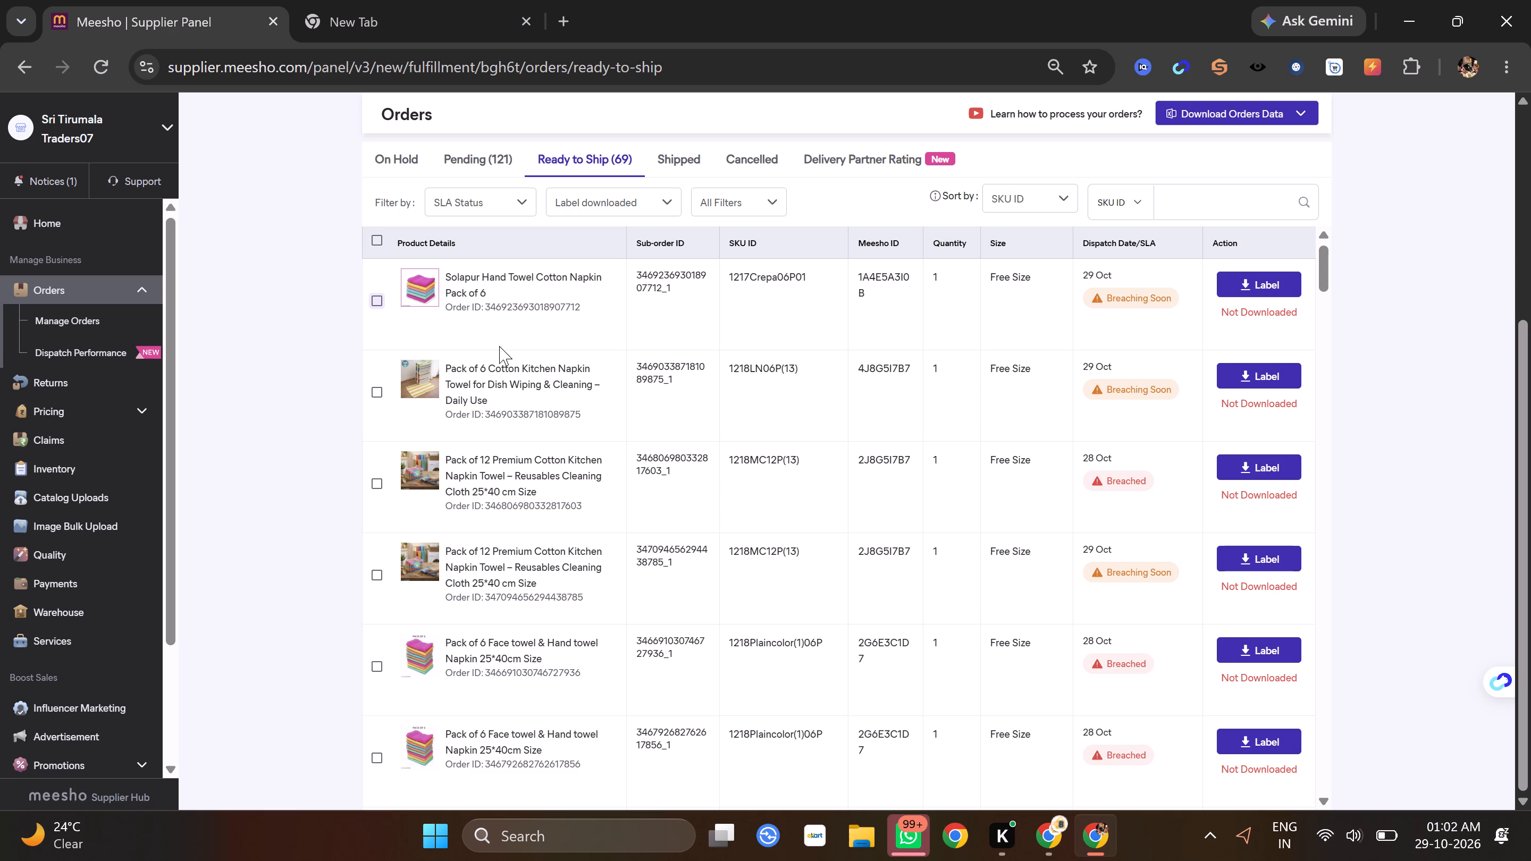
{"action": "scroll", "coordinate": [578, 587], "scroll_direction": "down", "scroll_amount": 1}
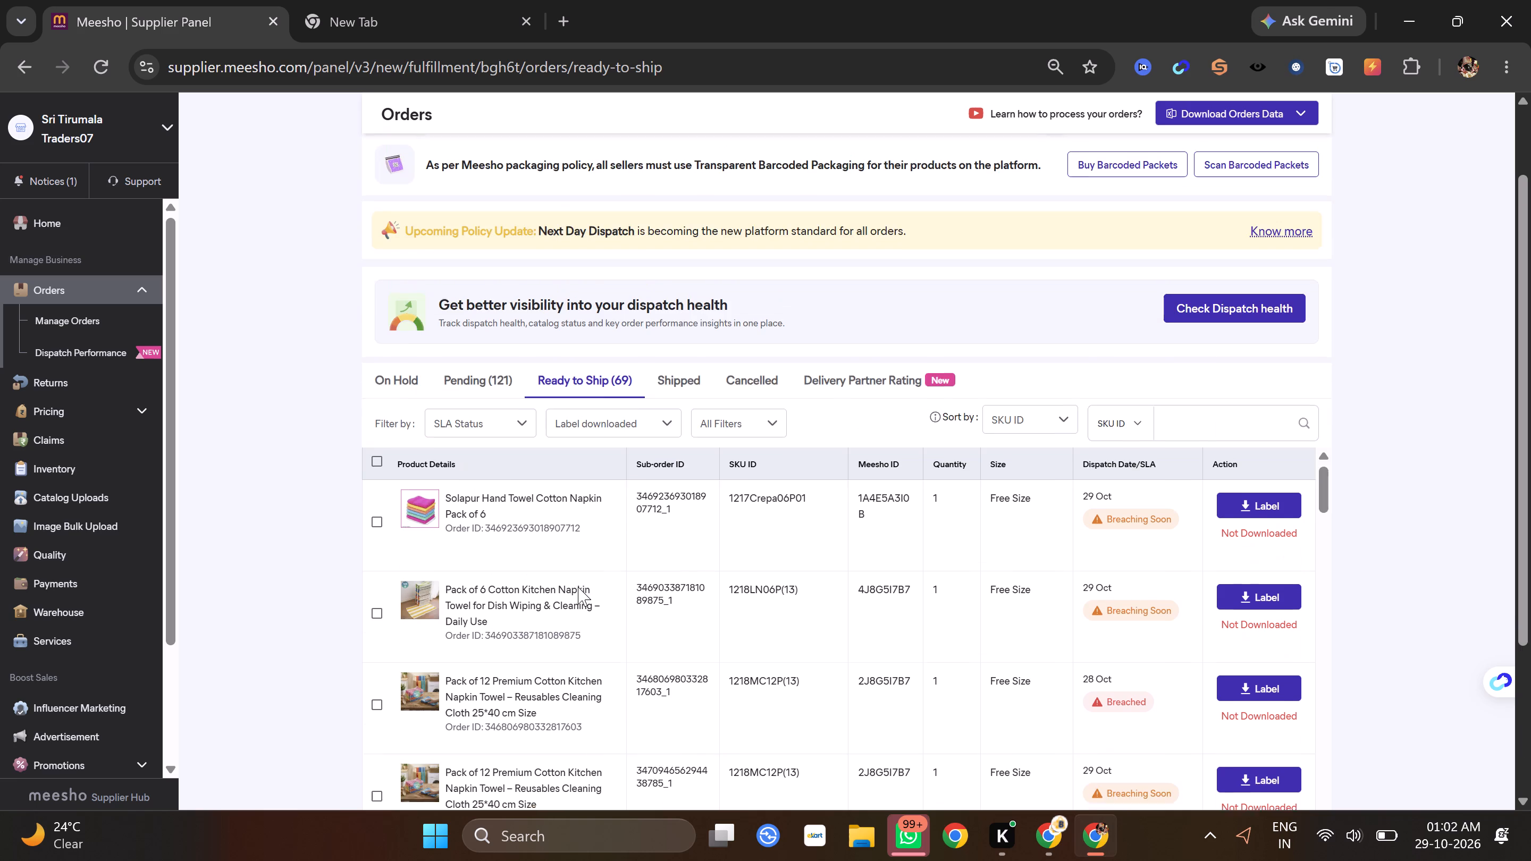
{"action": "scroll", "coordinate": [578, 587], "scroll_direction": "down", "scroll_amount": 1}
{"action": "scroll", "coordinate": [335, 529], "scroll_direction": "down", "scroll_amount": 2}
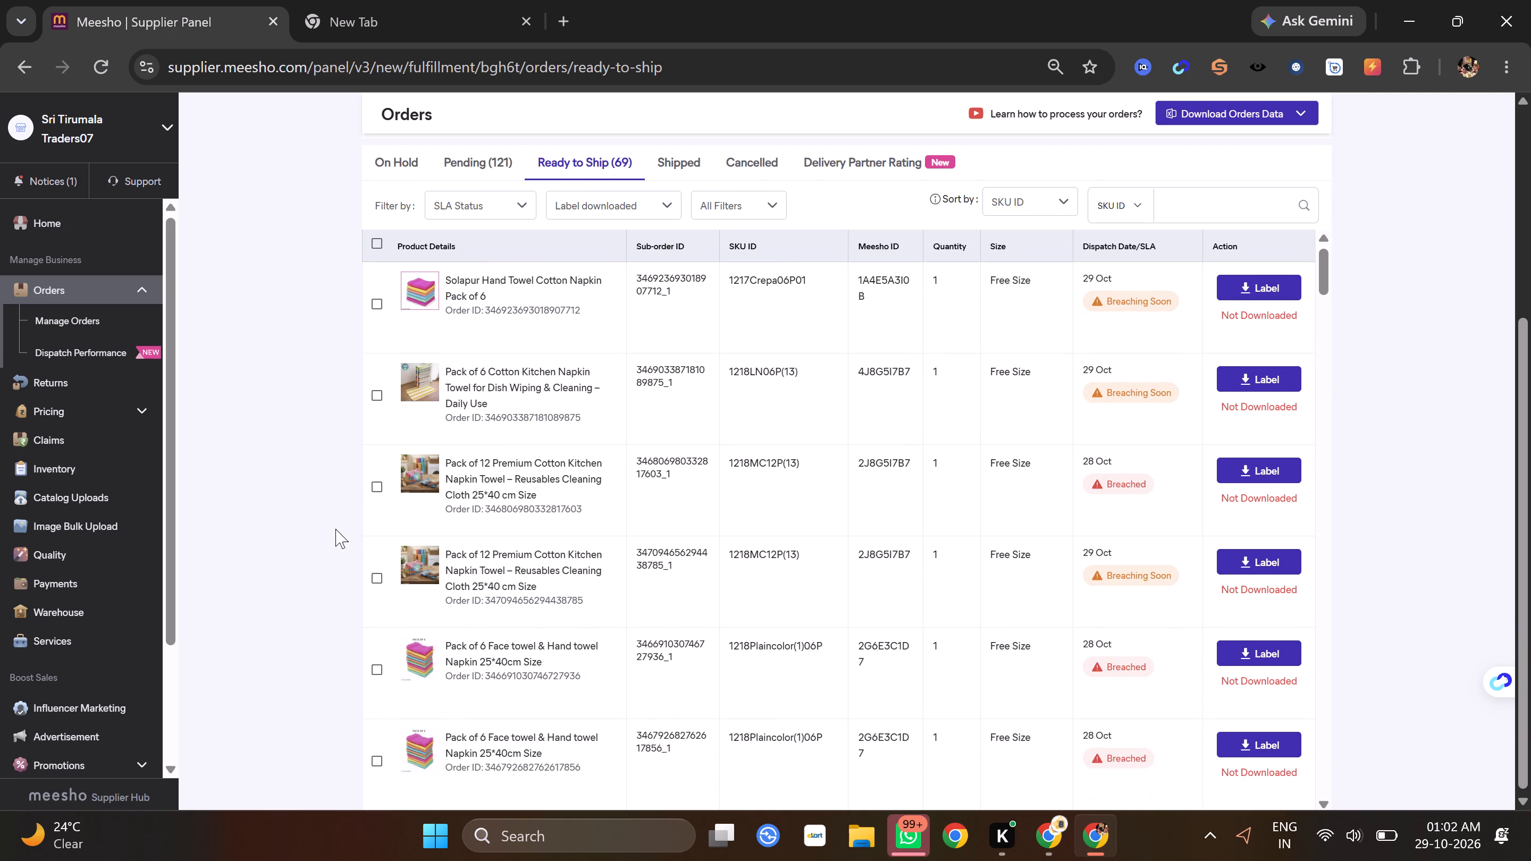
Return to the account's home overview from the Ready to Ship orders.
{"action": "left_click", "coordinate": [79, 218]}
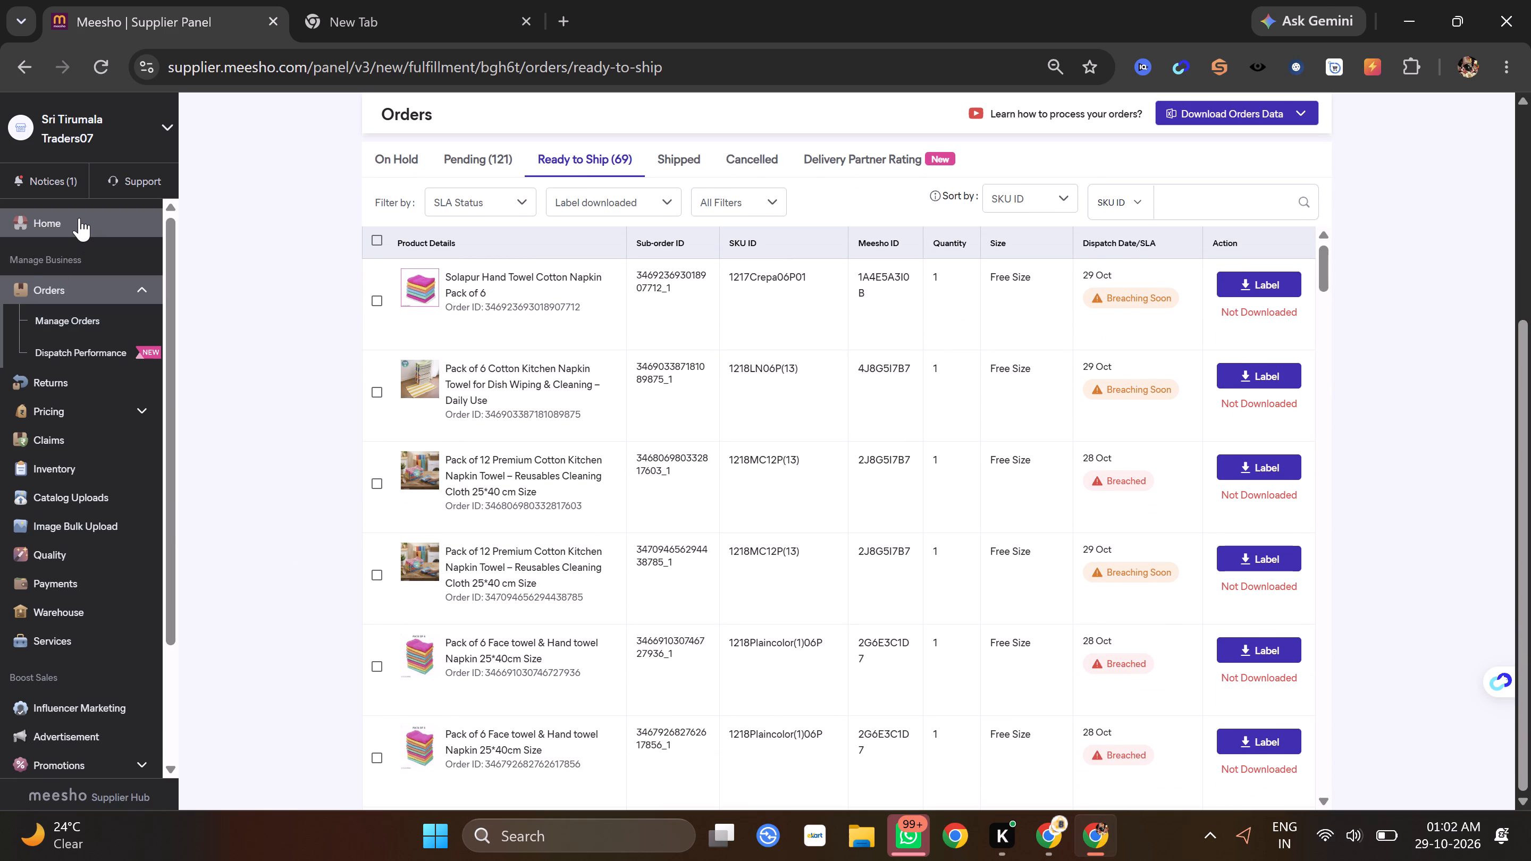
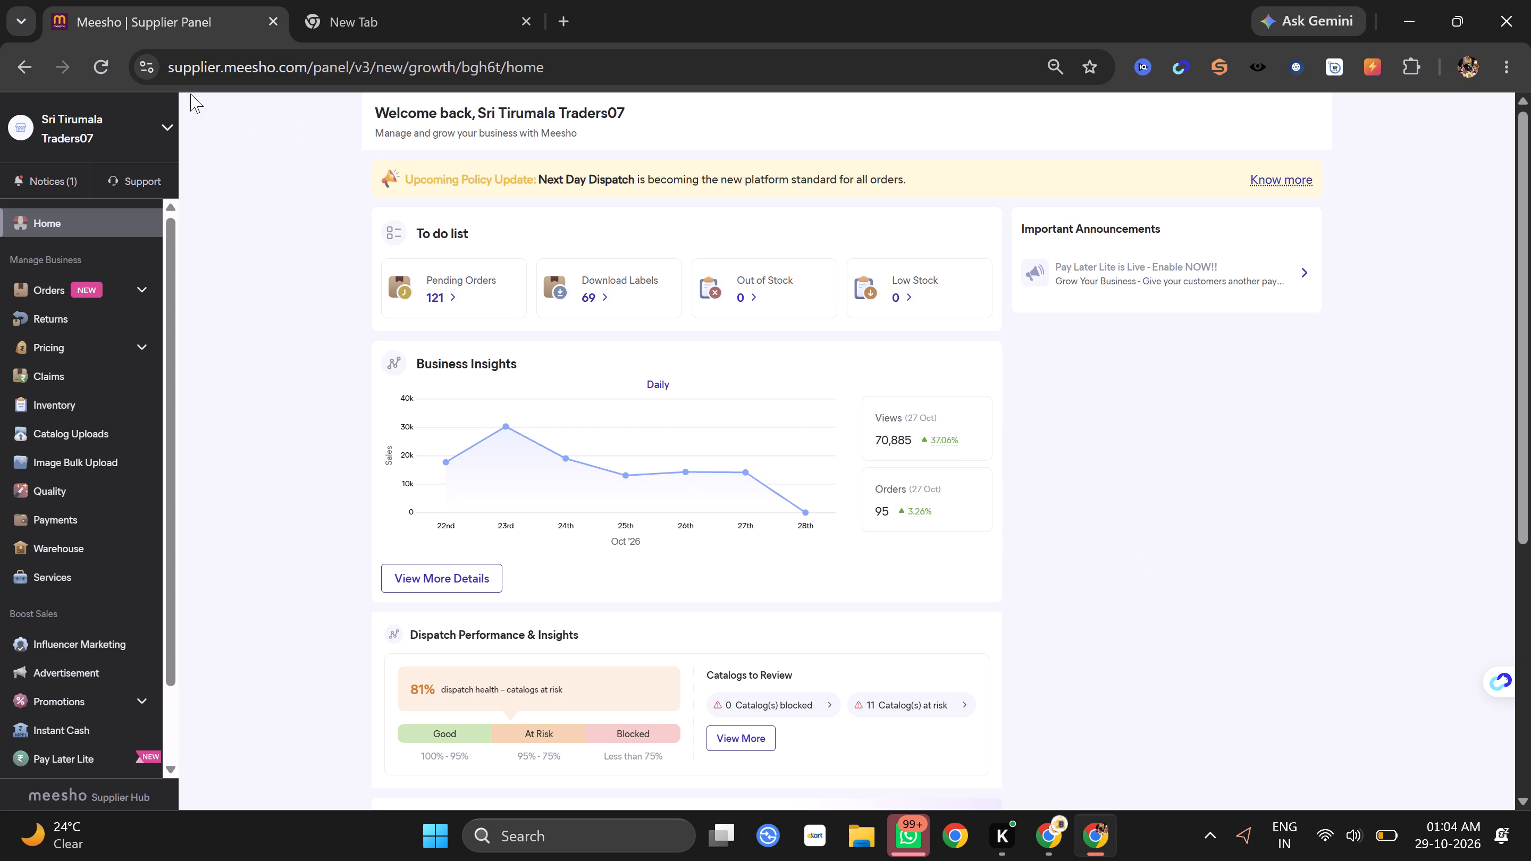
Reload the account's home overview to refresh its order and label figures.
{"action": "left_click", "coordinate": [99, 72]}
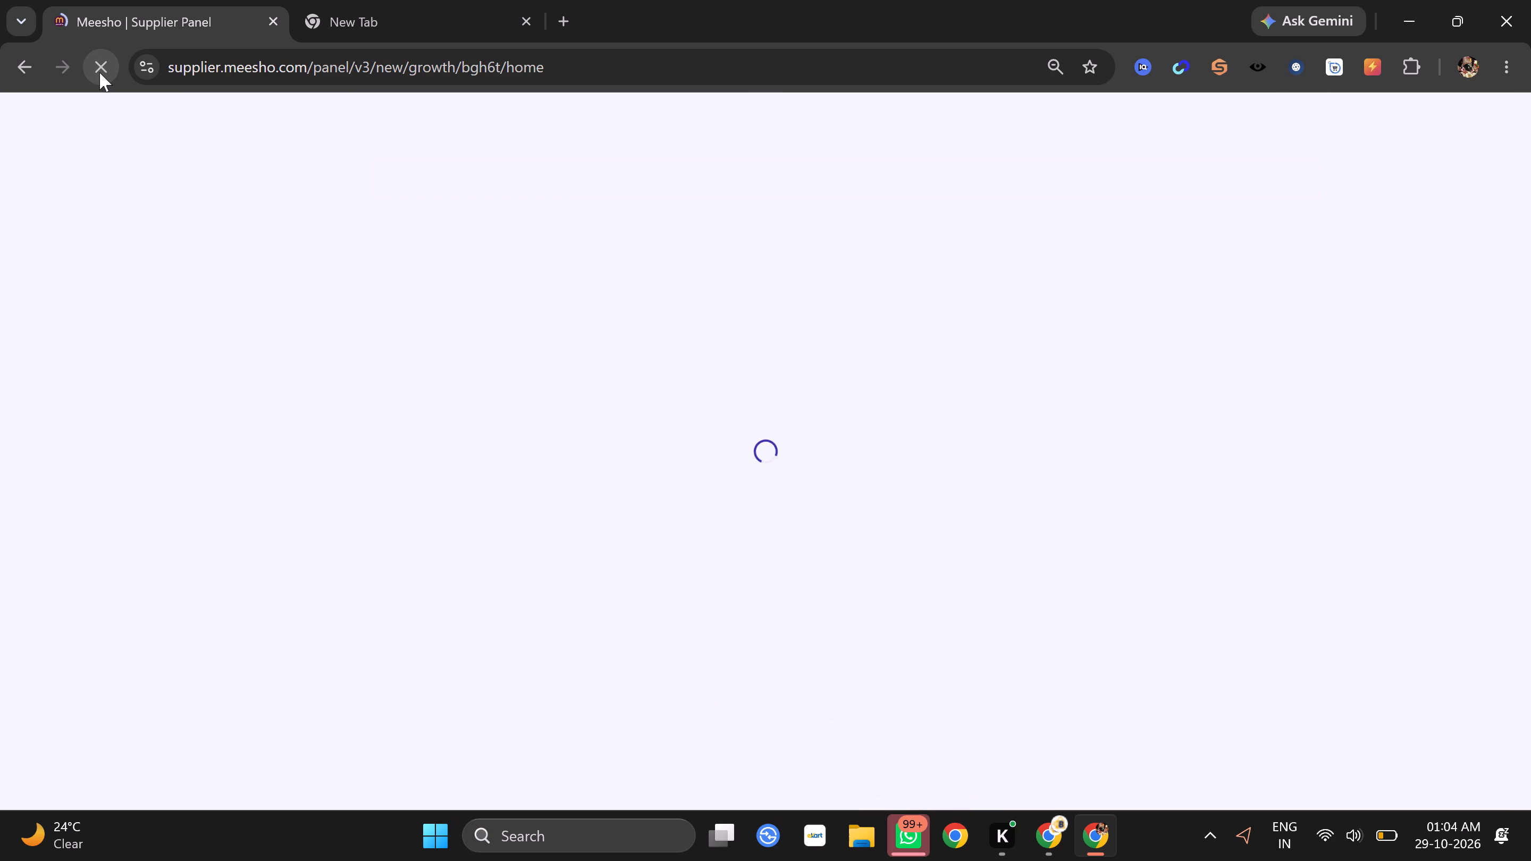
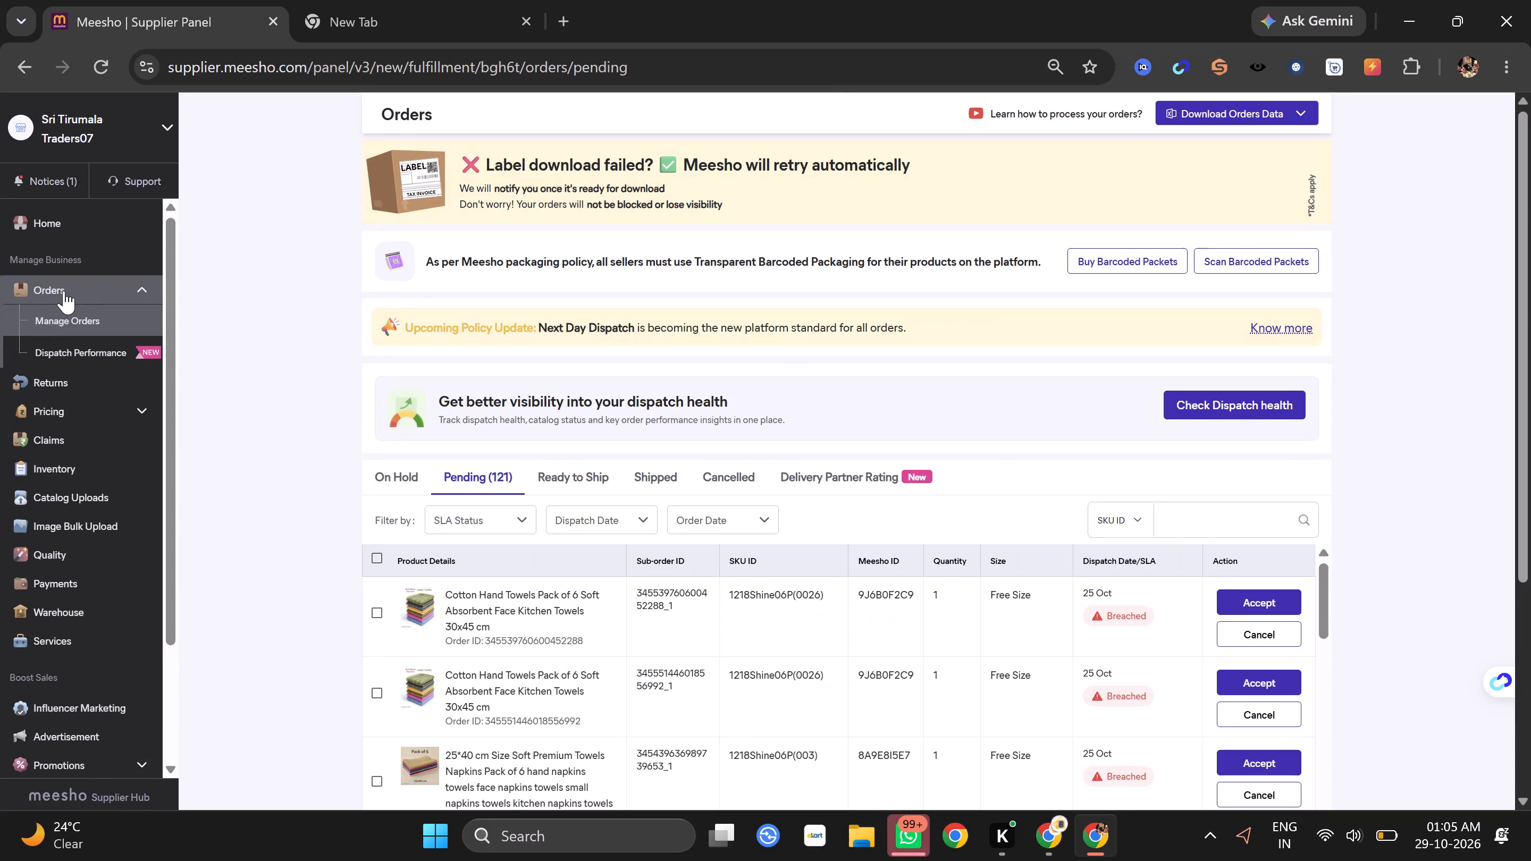
Check Sri Tirumala Traders' Ready to Ship and Pending order lists, reloading the orders page to refresh them.
{"action": "left_click", "coordinate": [585, 463]}
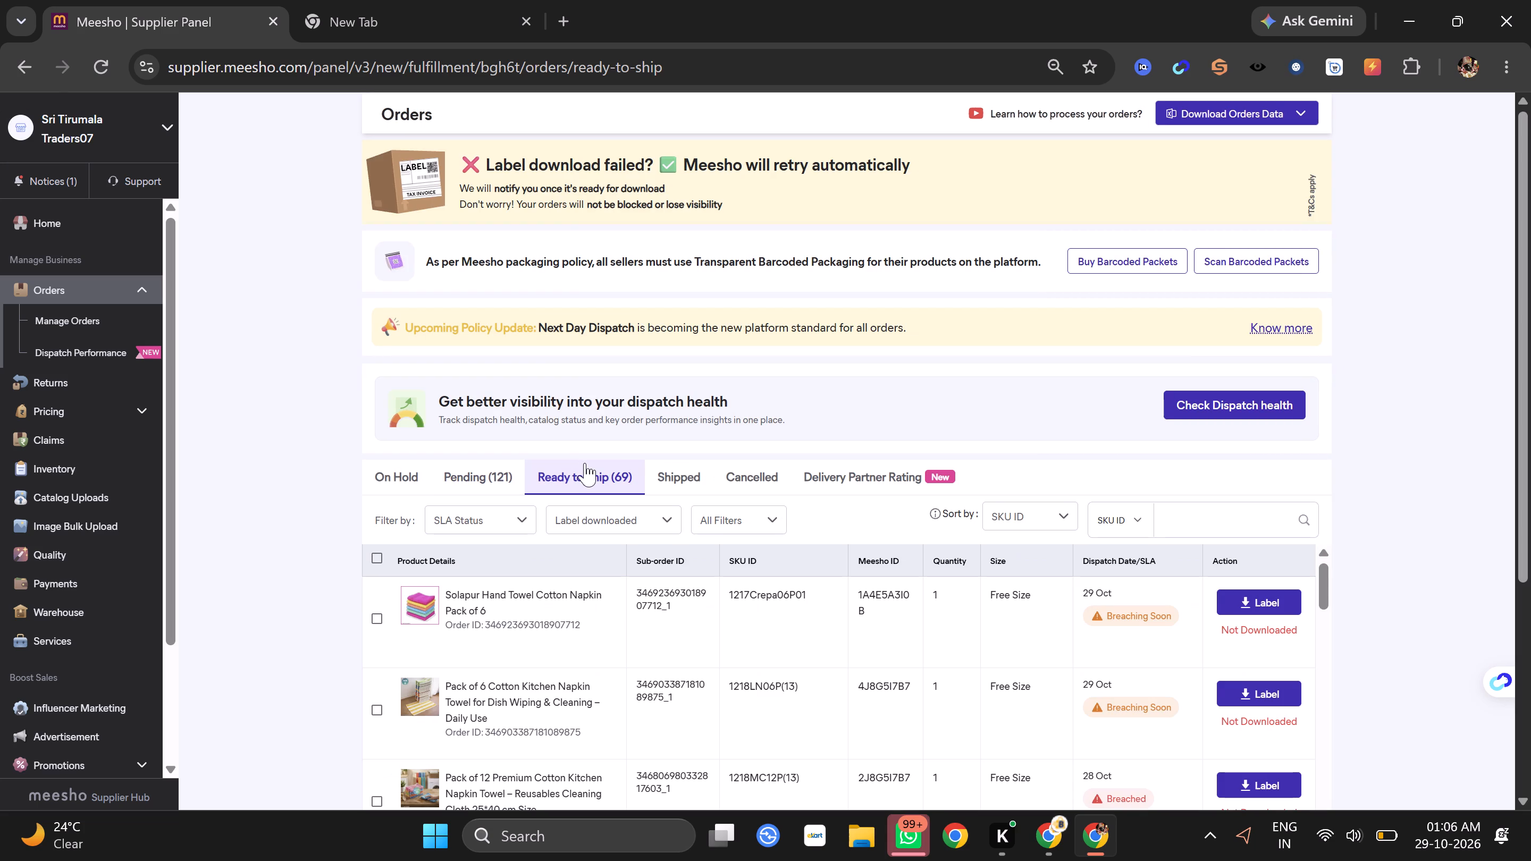
{"action": "left_click", "coordinate": [484, 493]}
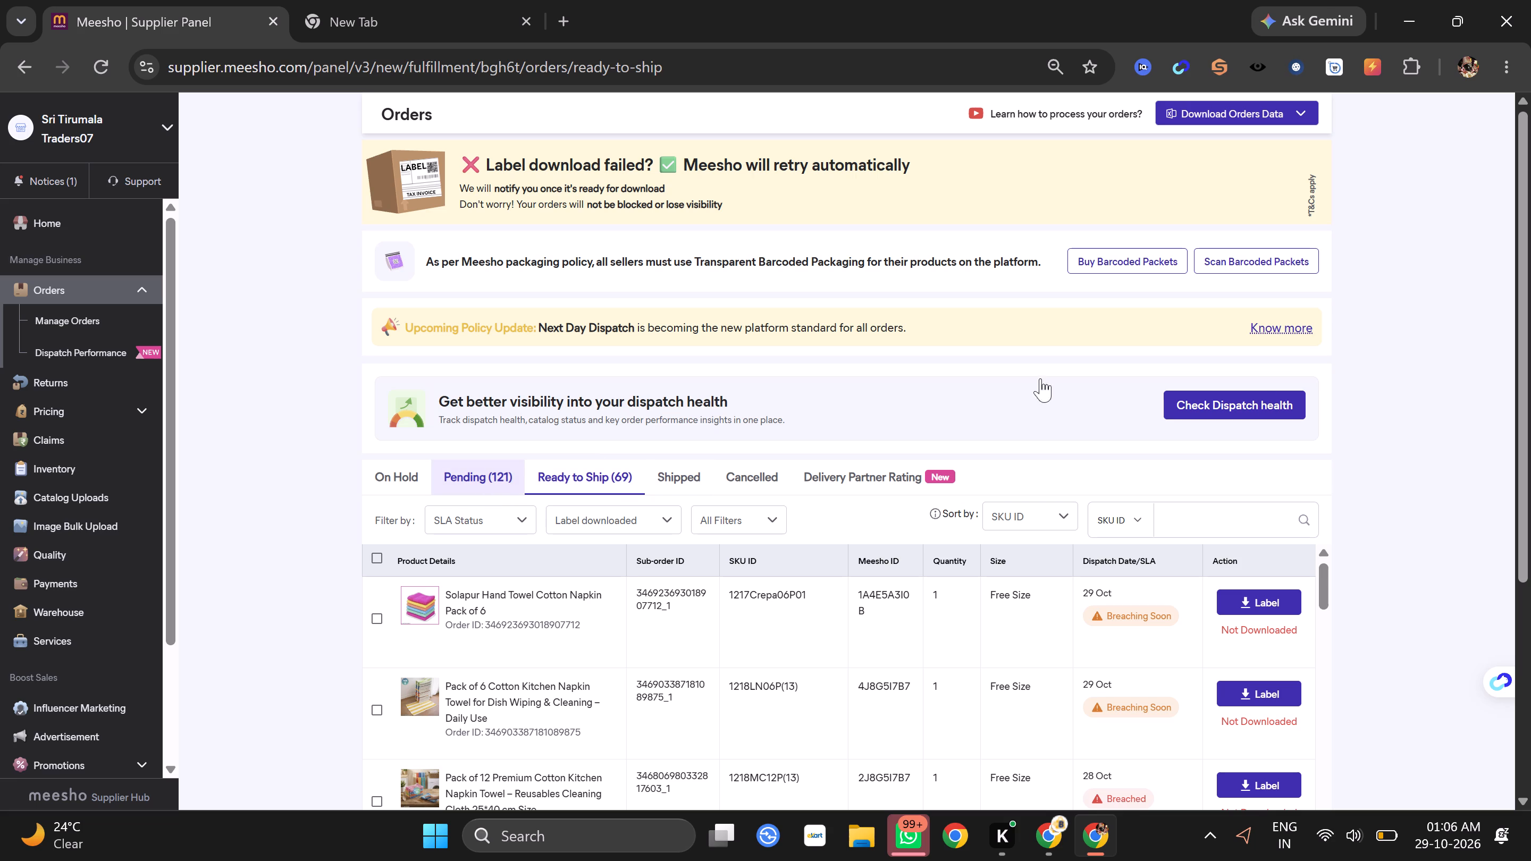
{"action": "left_click", "coordinate": [1426, 396]}
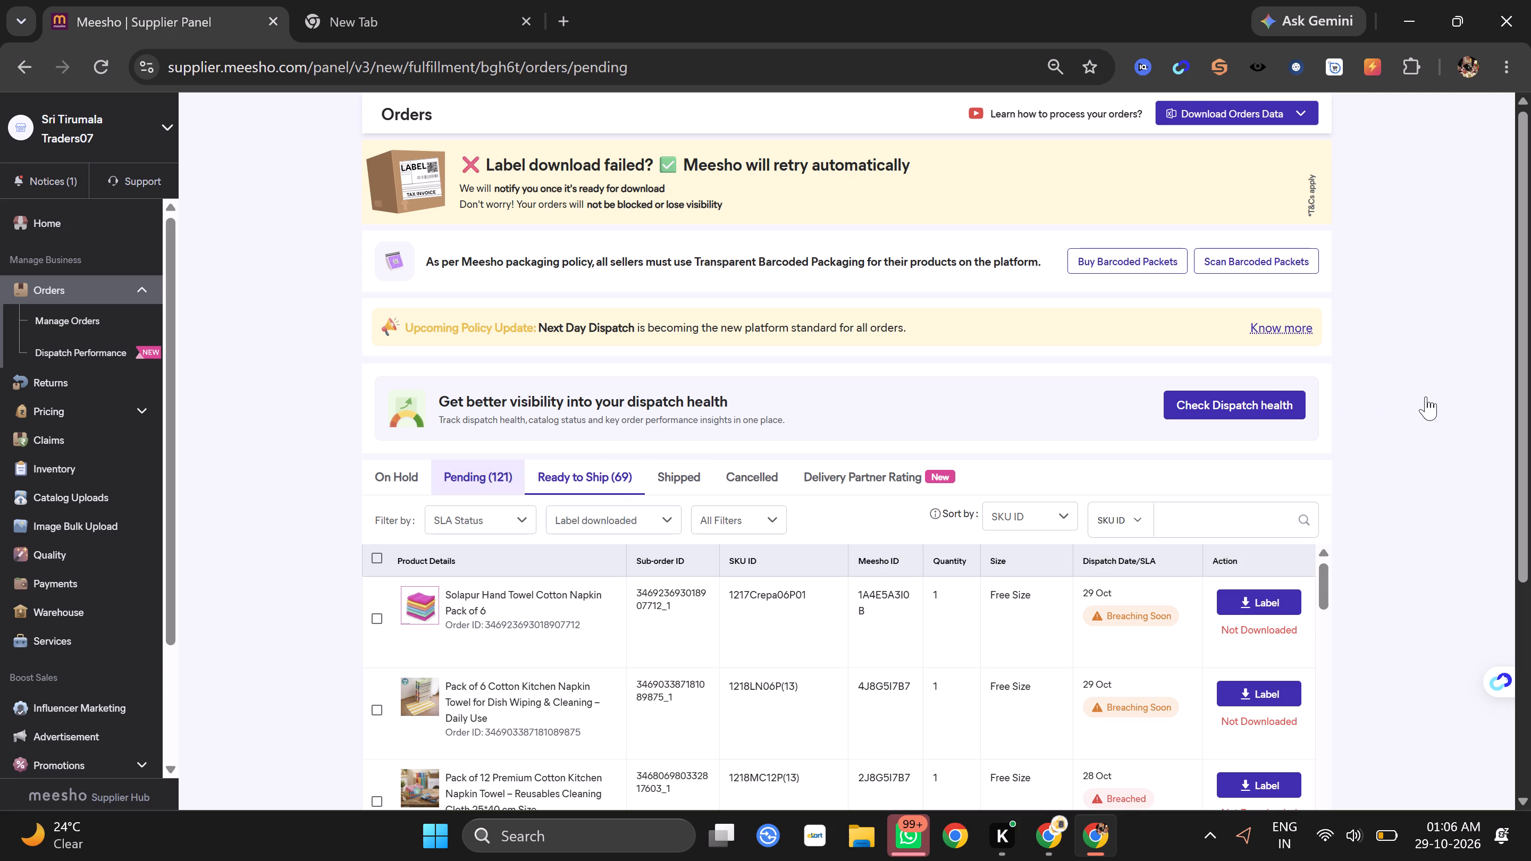
{"action": "left_click", "coordinate": [1426, 396]}
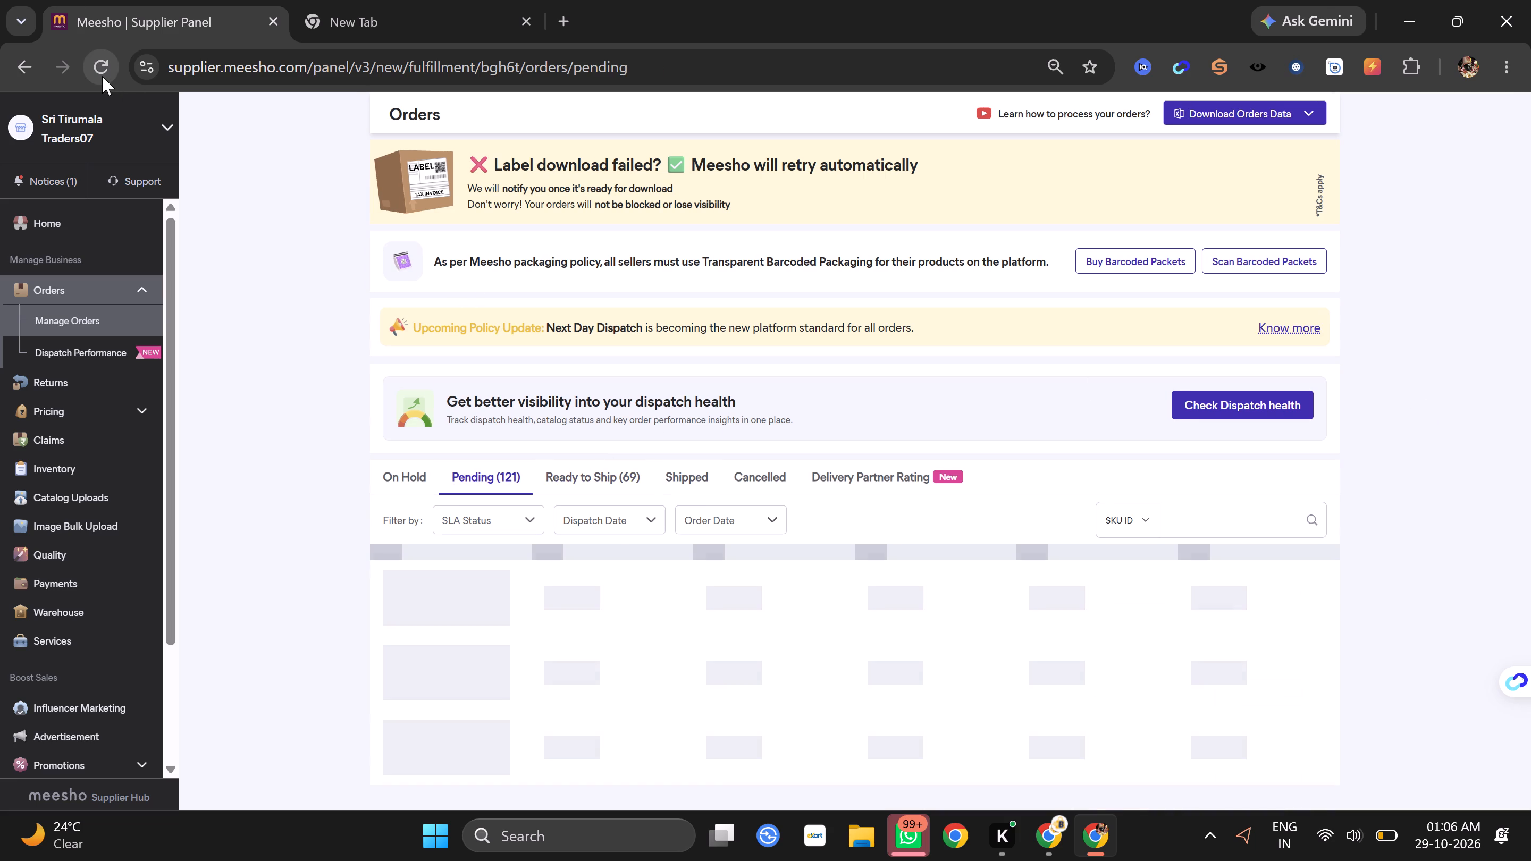
{"action": "left_click", "coordinate": [102, 76]}
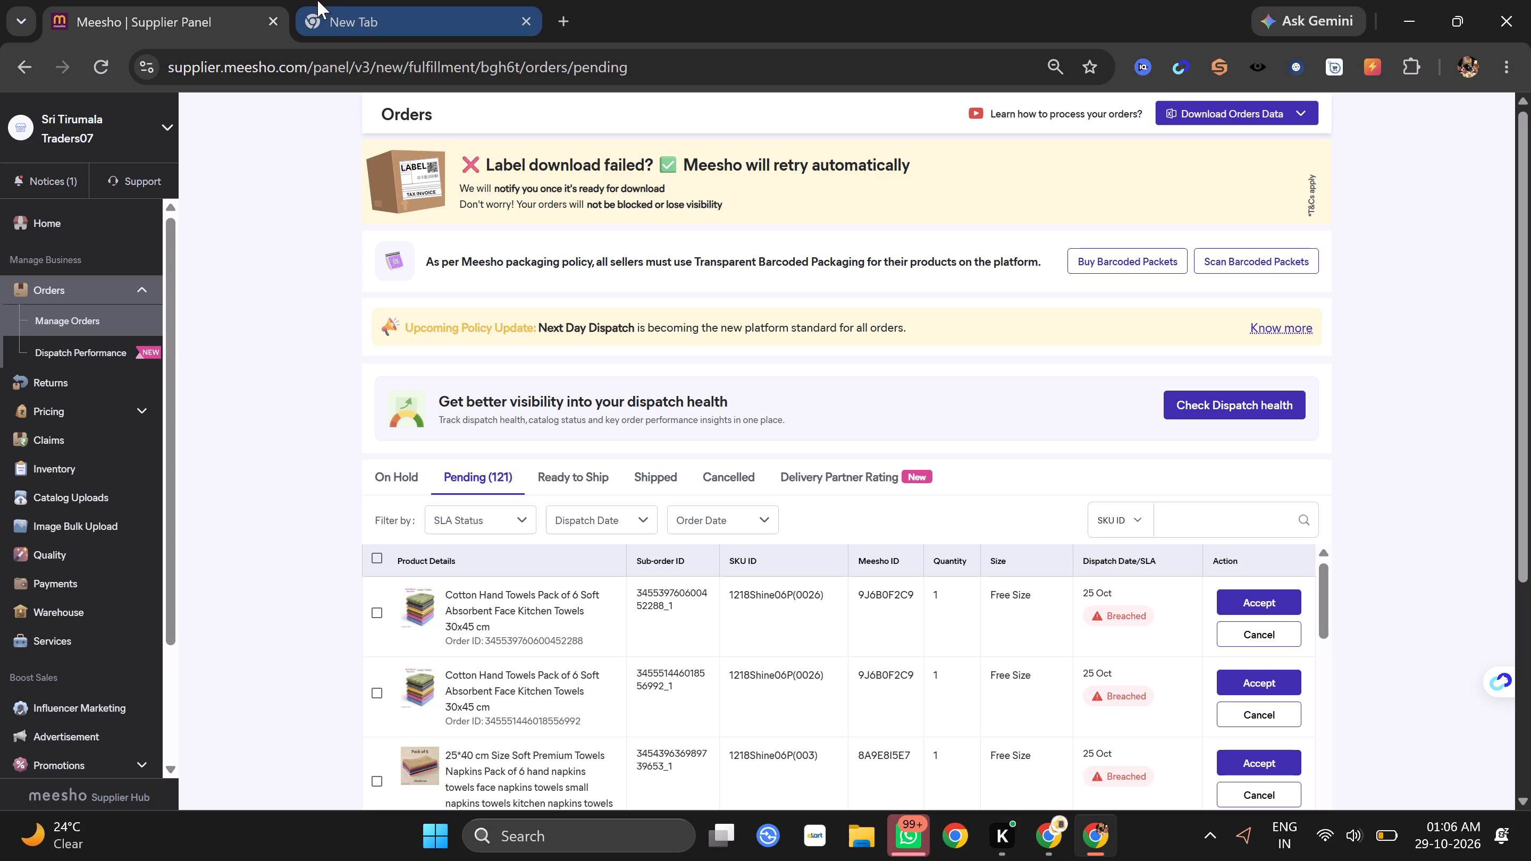
{"action": "left_click", "coordinate": [558, 487]}
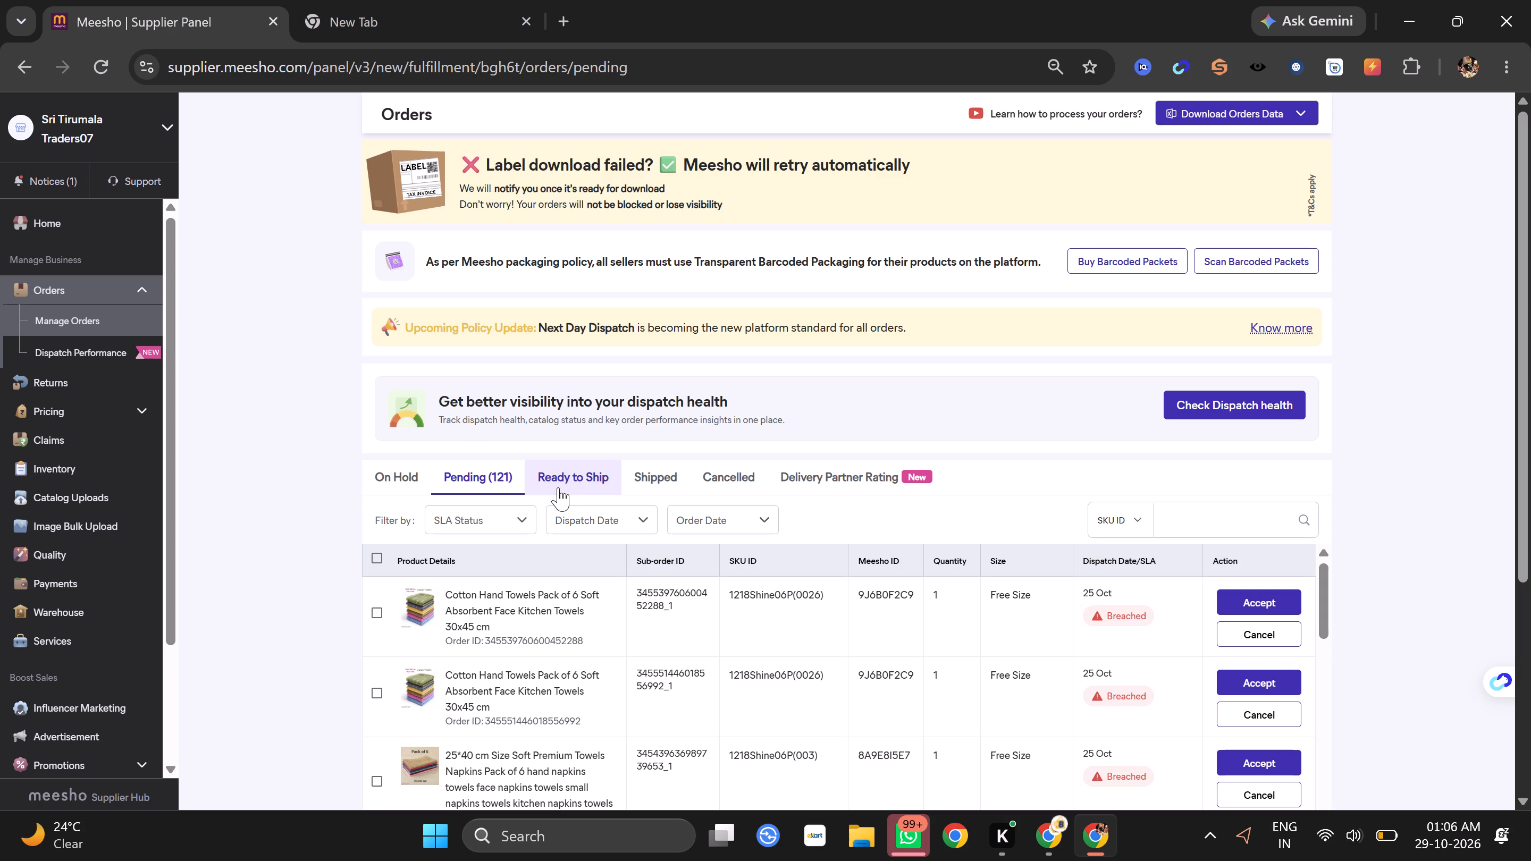
Switch to Best Deal A2Z's Flipkart seller dashboard, refresh its orders to accept, and view the payments overview.
{"action": "left_click", "coordinate": [1040, 841]}
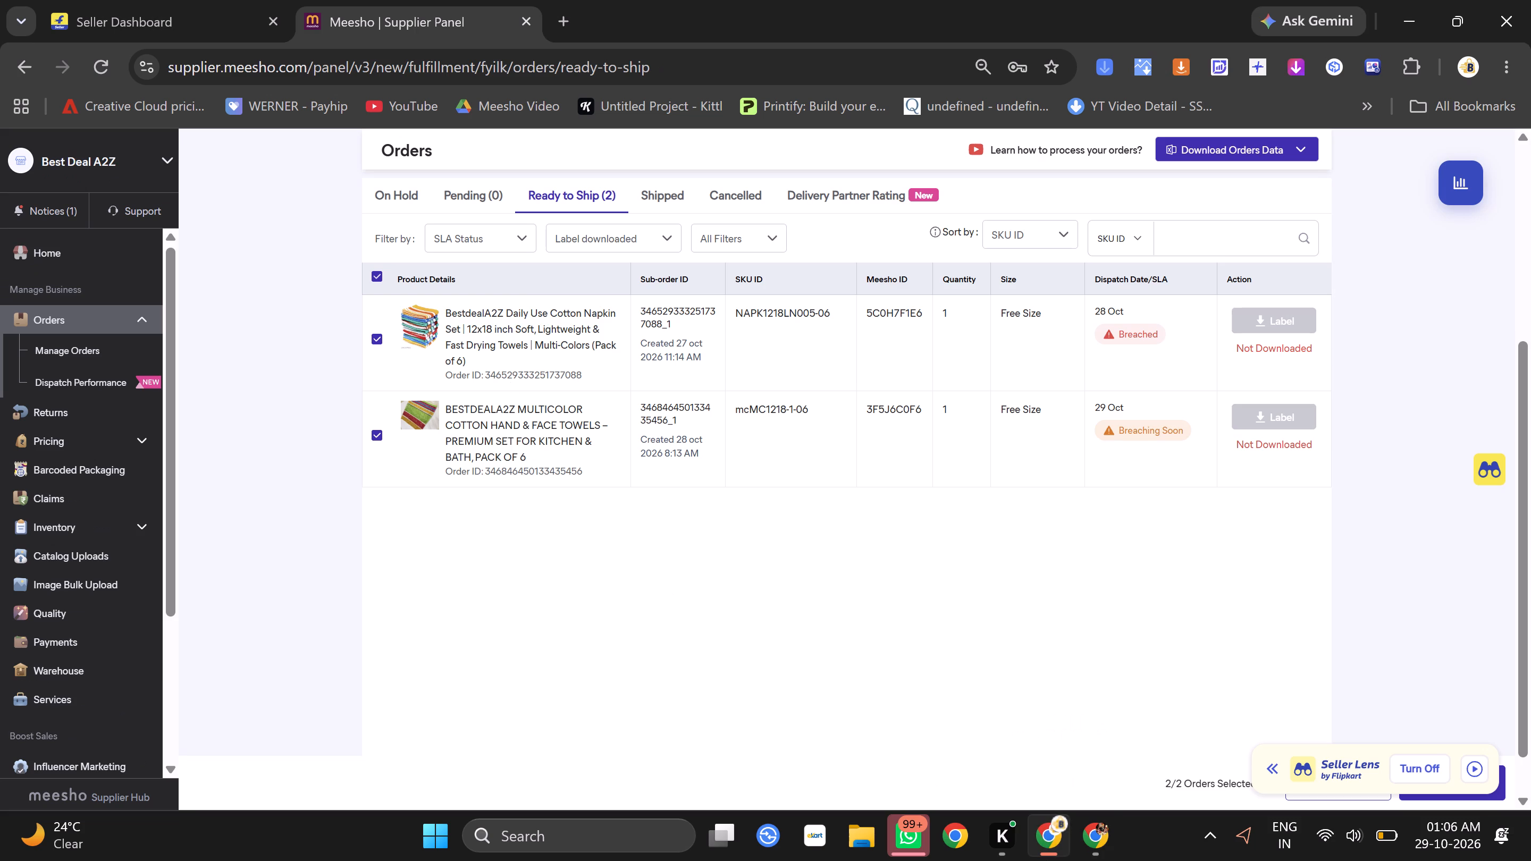
{"action": "left_click", "coordinate": [183, 13]}
{"action": "left_click", "coordinate": [98, 64]}
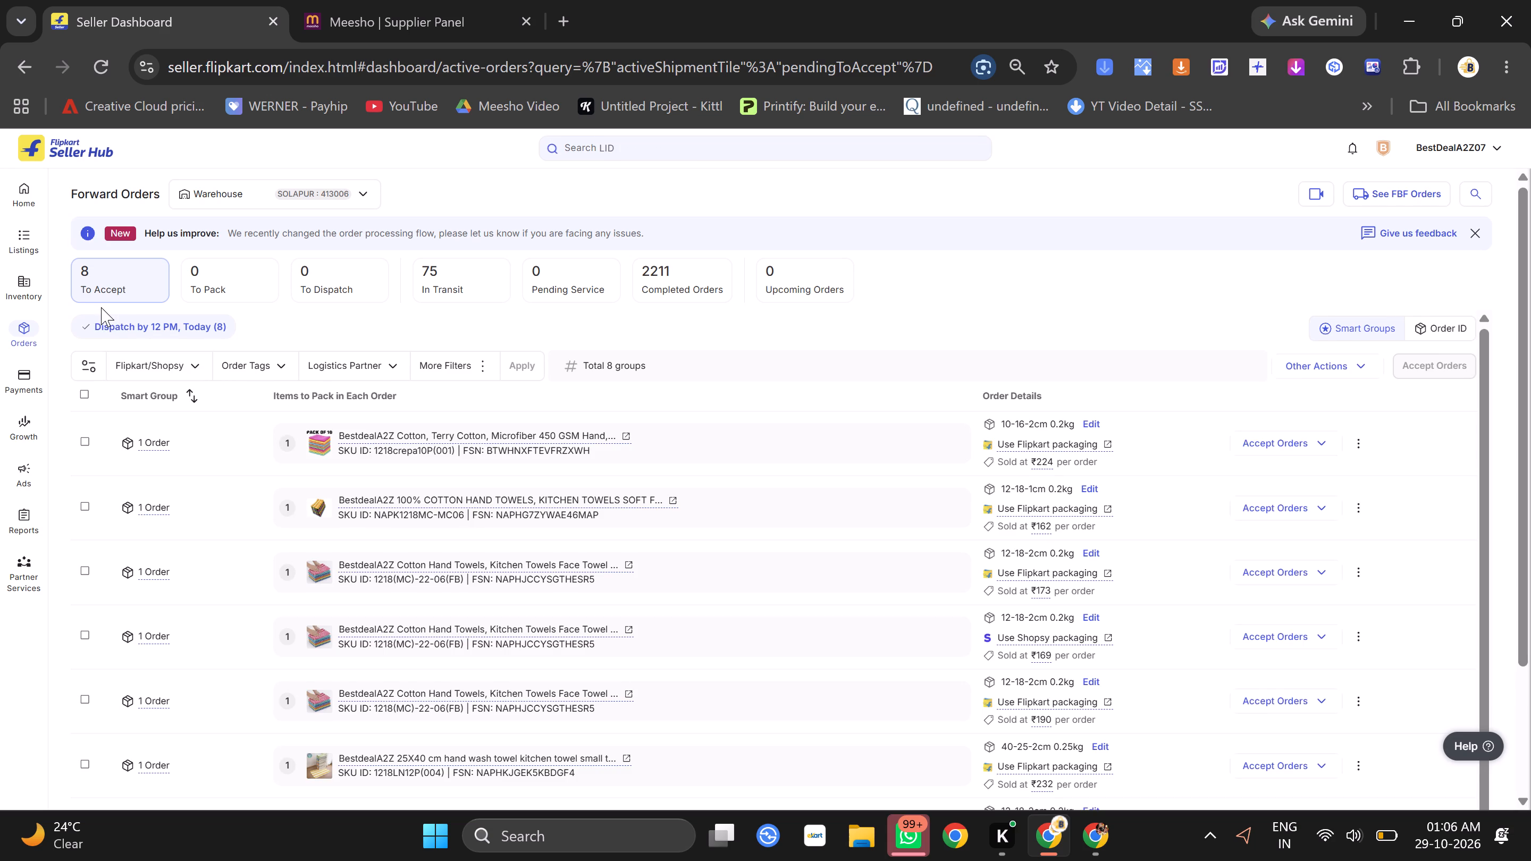
{"action": "scroll", "coordinate": [211, 592], "scroll_direction": "down", "scroll_amount": 3}
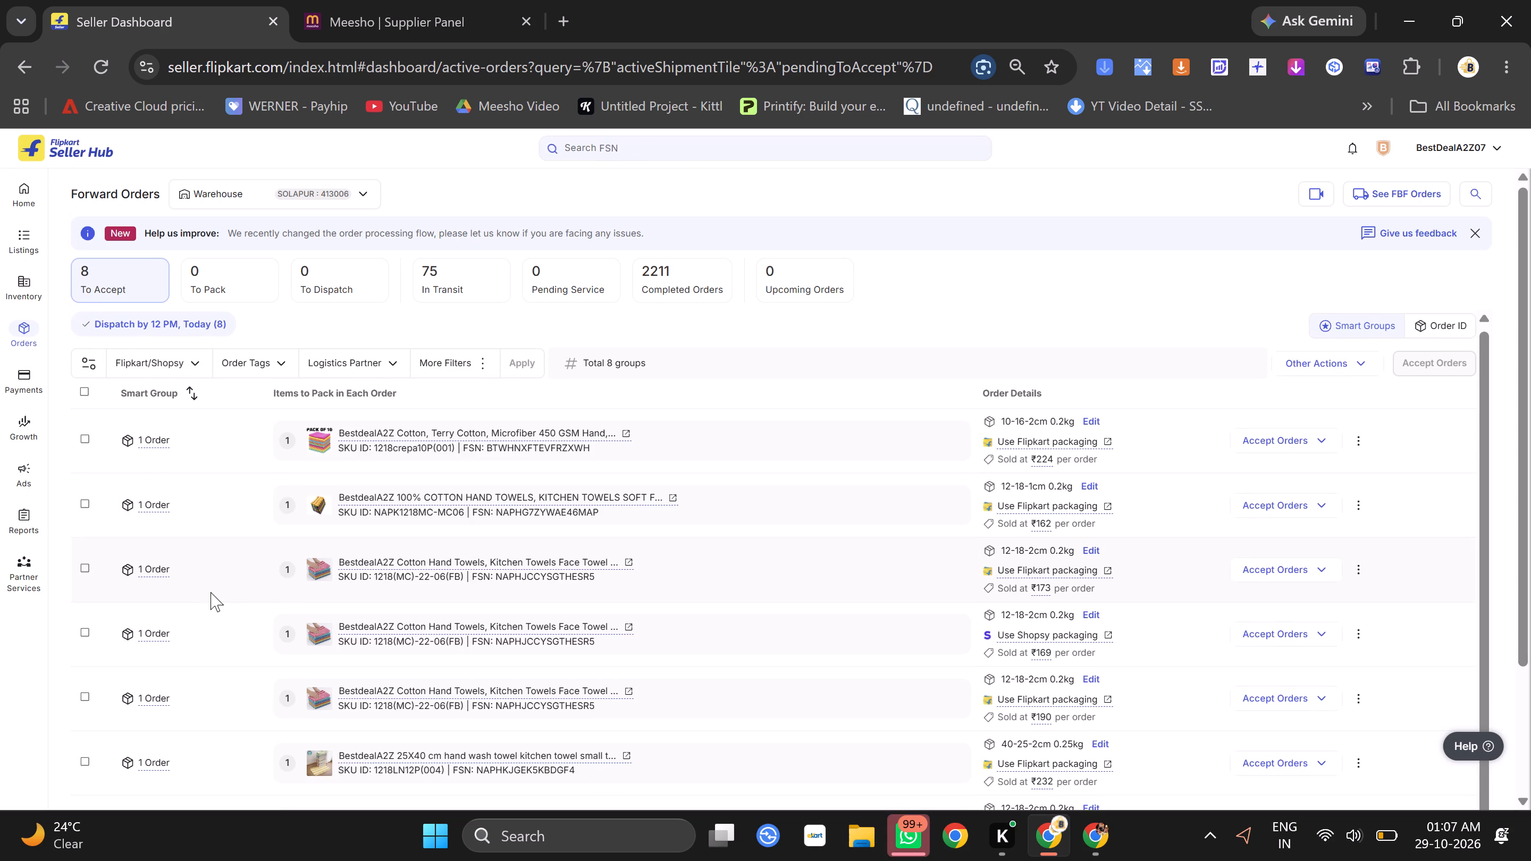
{"action": "left_click", "coordinate": [28, 375]}
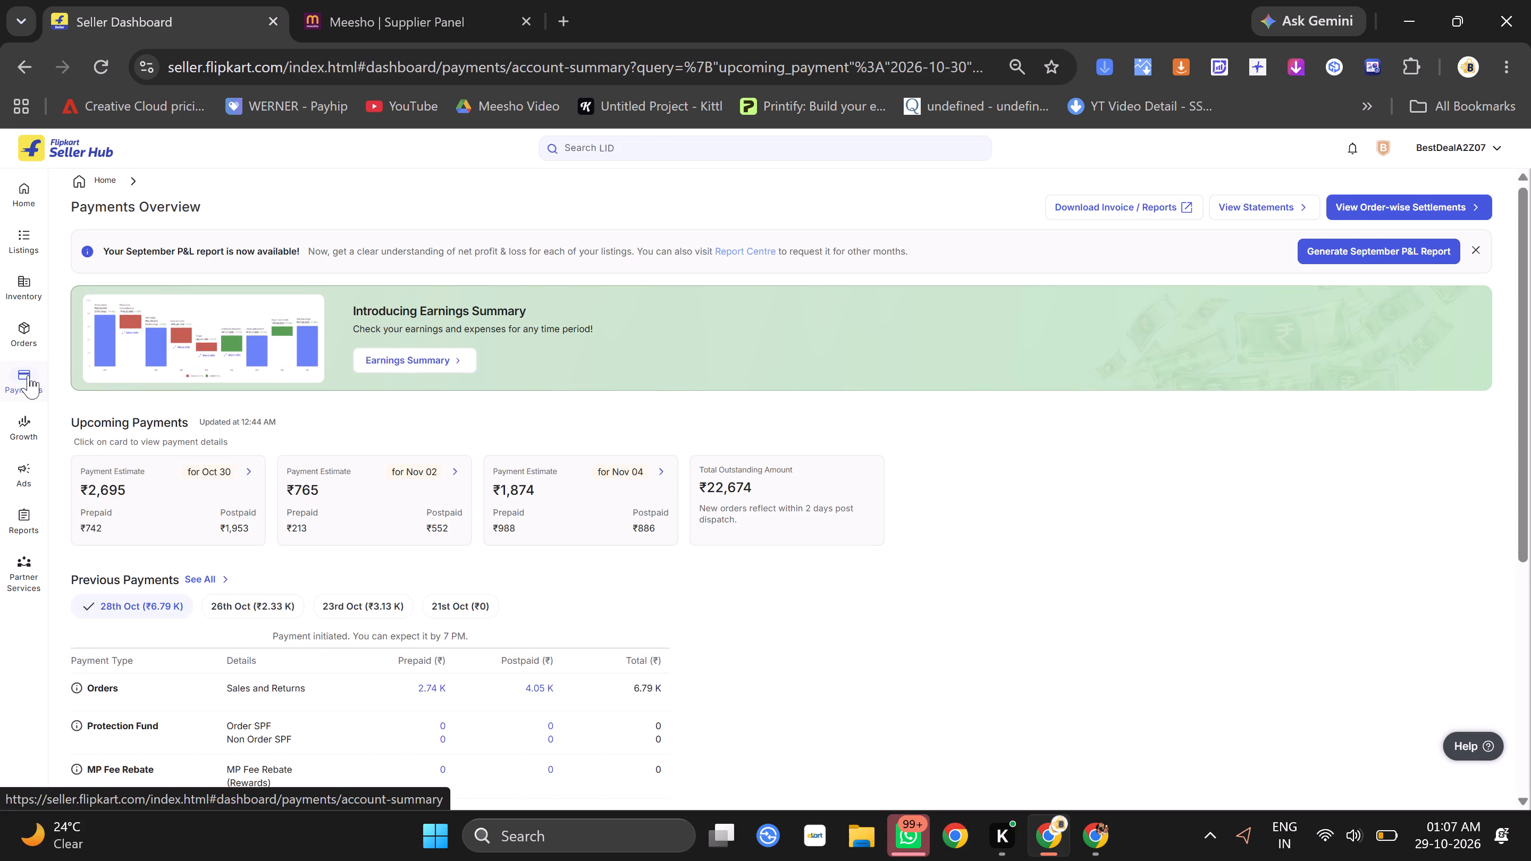
Return to Flipkart's Forward Orders and accept all 8 orders in the To Accept list.
{"action": "left_click", "coordinate": [30, 323]}
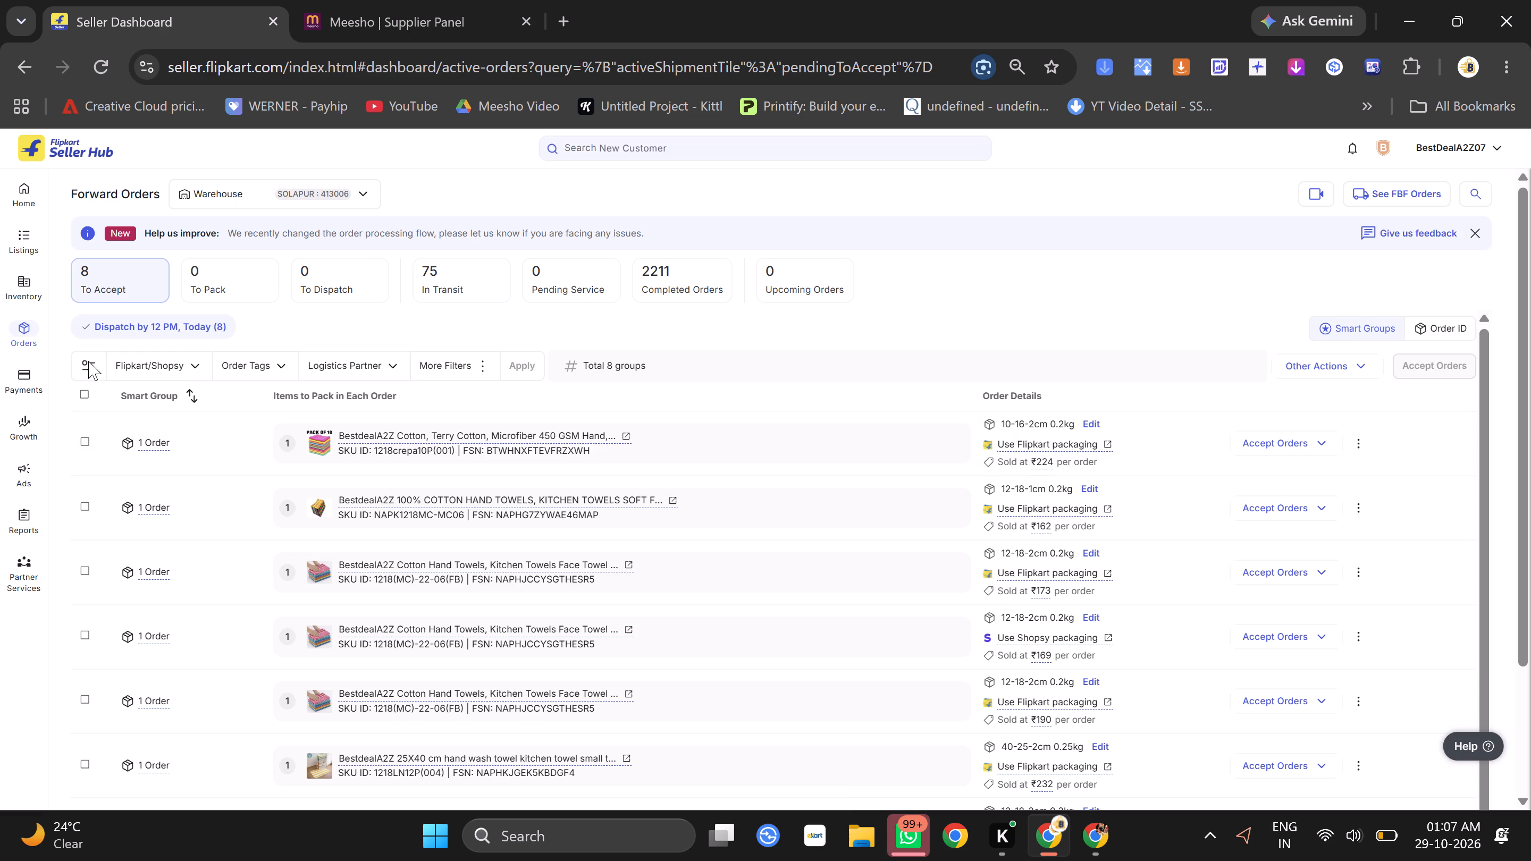
{"action": "left_click", "coordinate": [82, 390]}
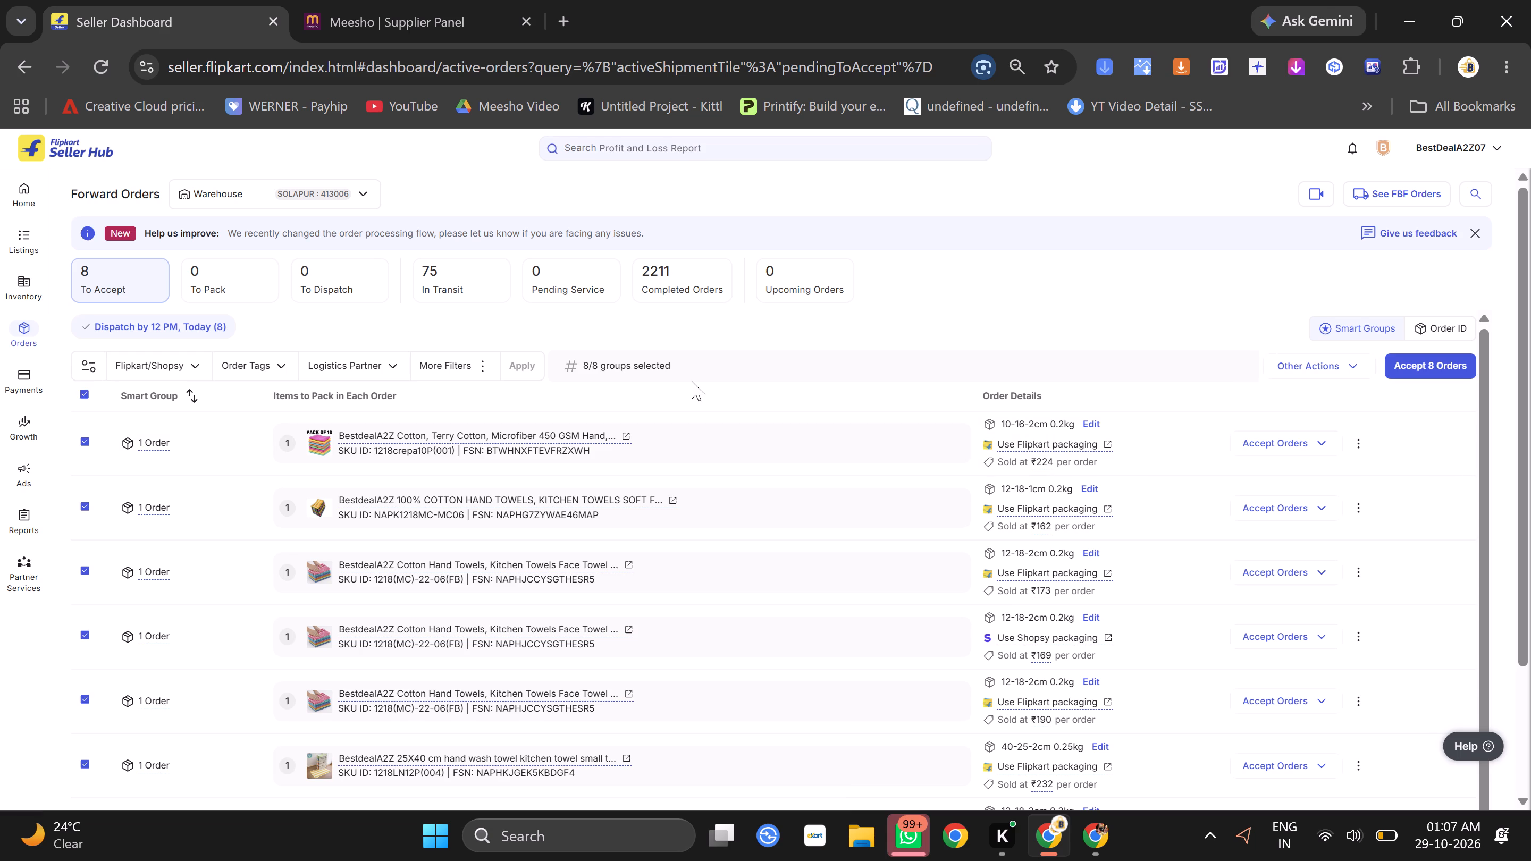
{"action": "left_click", "coordinate": [1409, 368]}
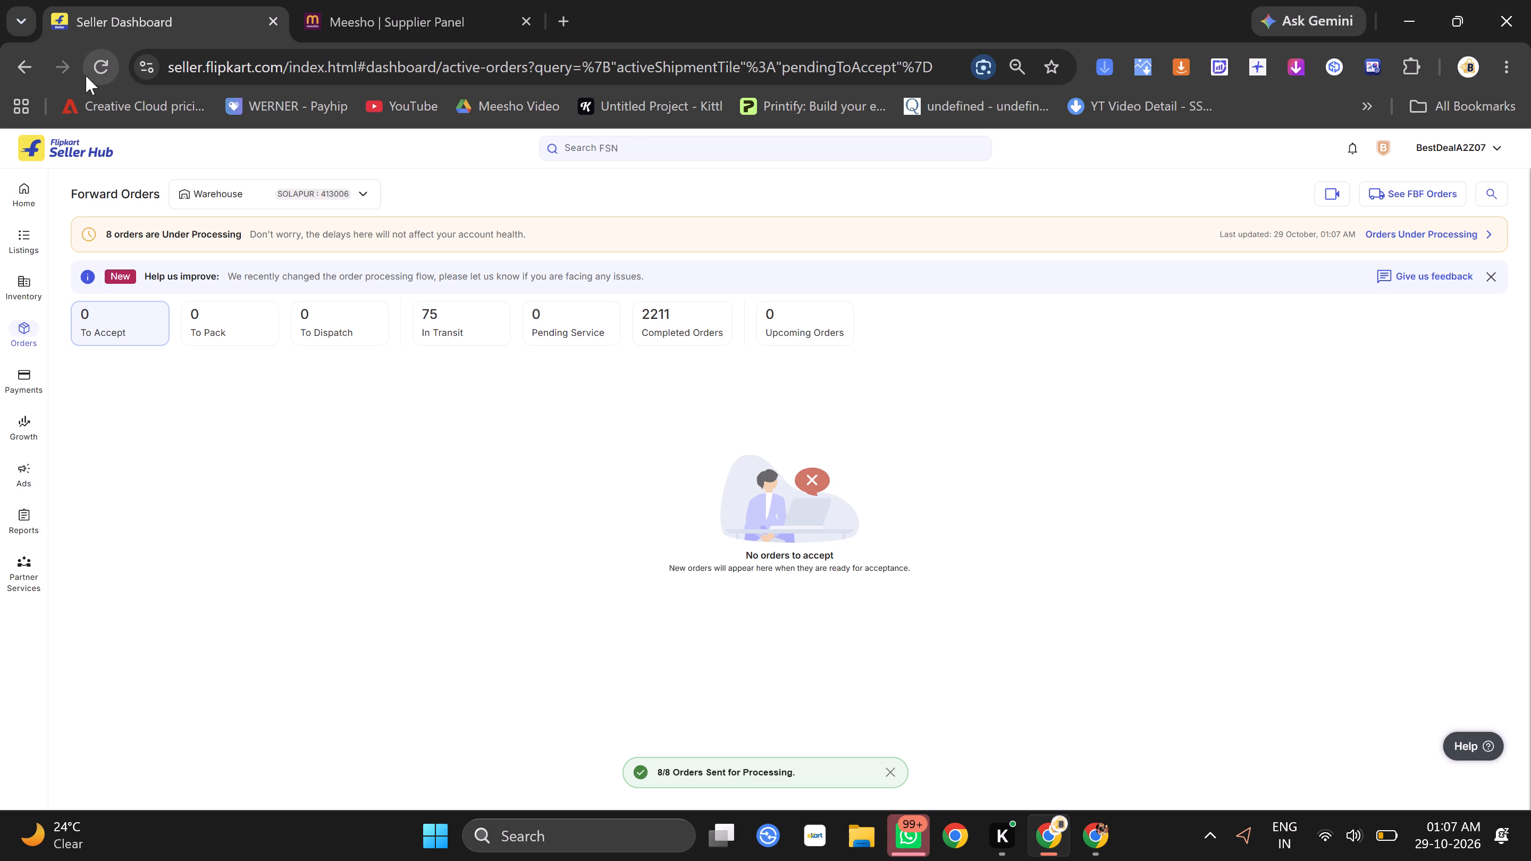
Refresh the Forward Orders status after acceptance, with a brief look at the ads Campaign Manager.
{"action": "left_click", "coordinate": [99, 71]}
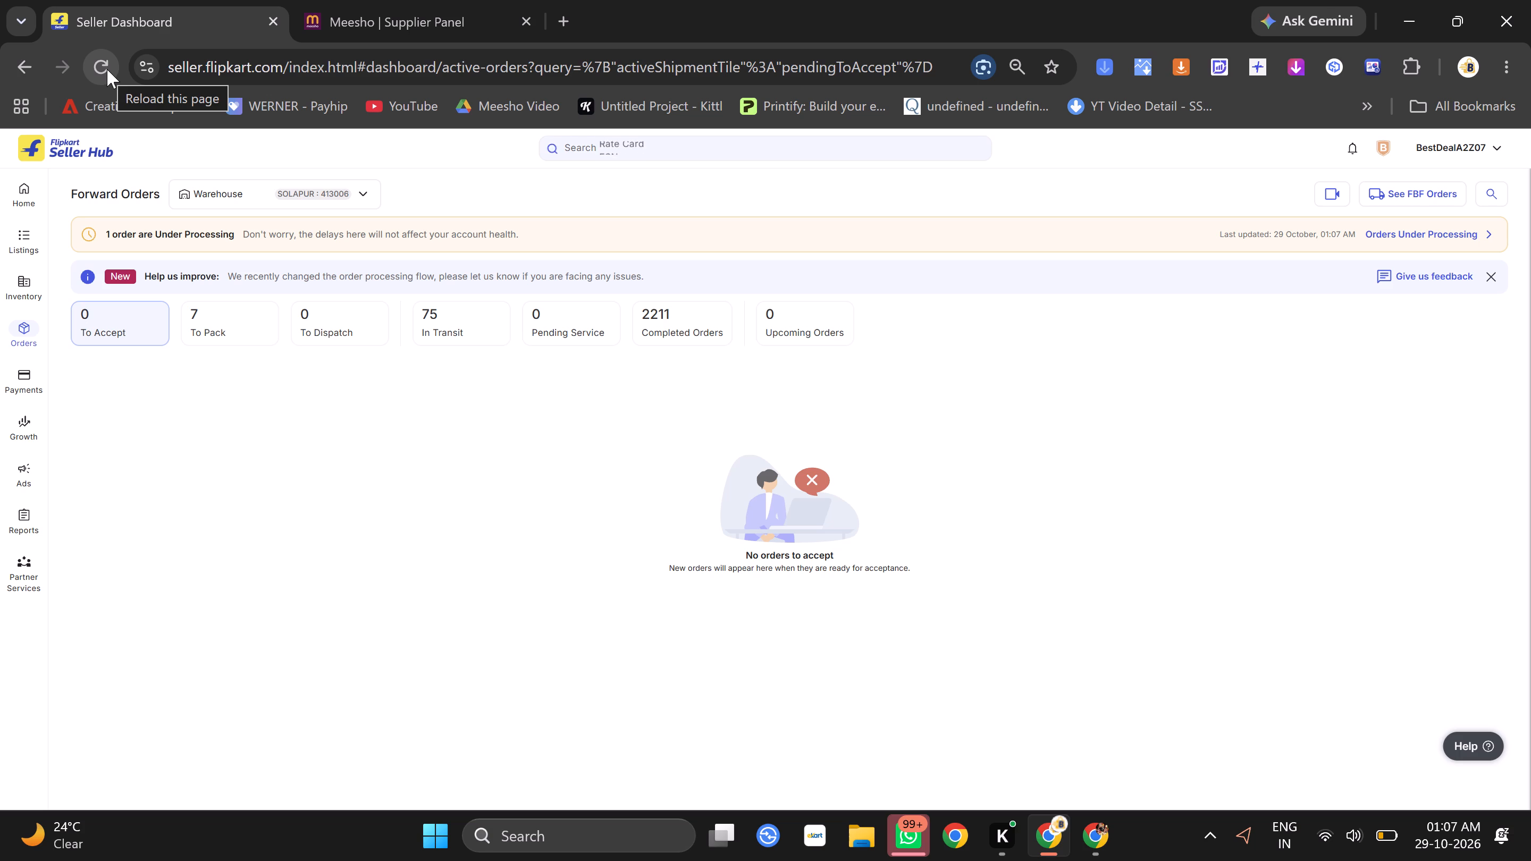
{"action": "left_click", "coordinate": [107, 69]}
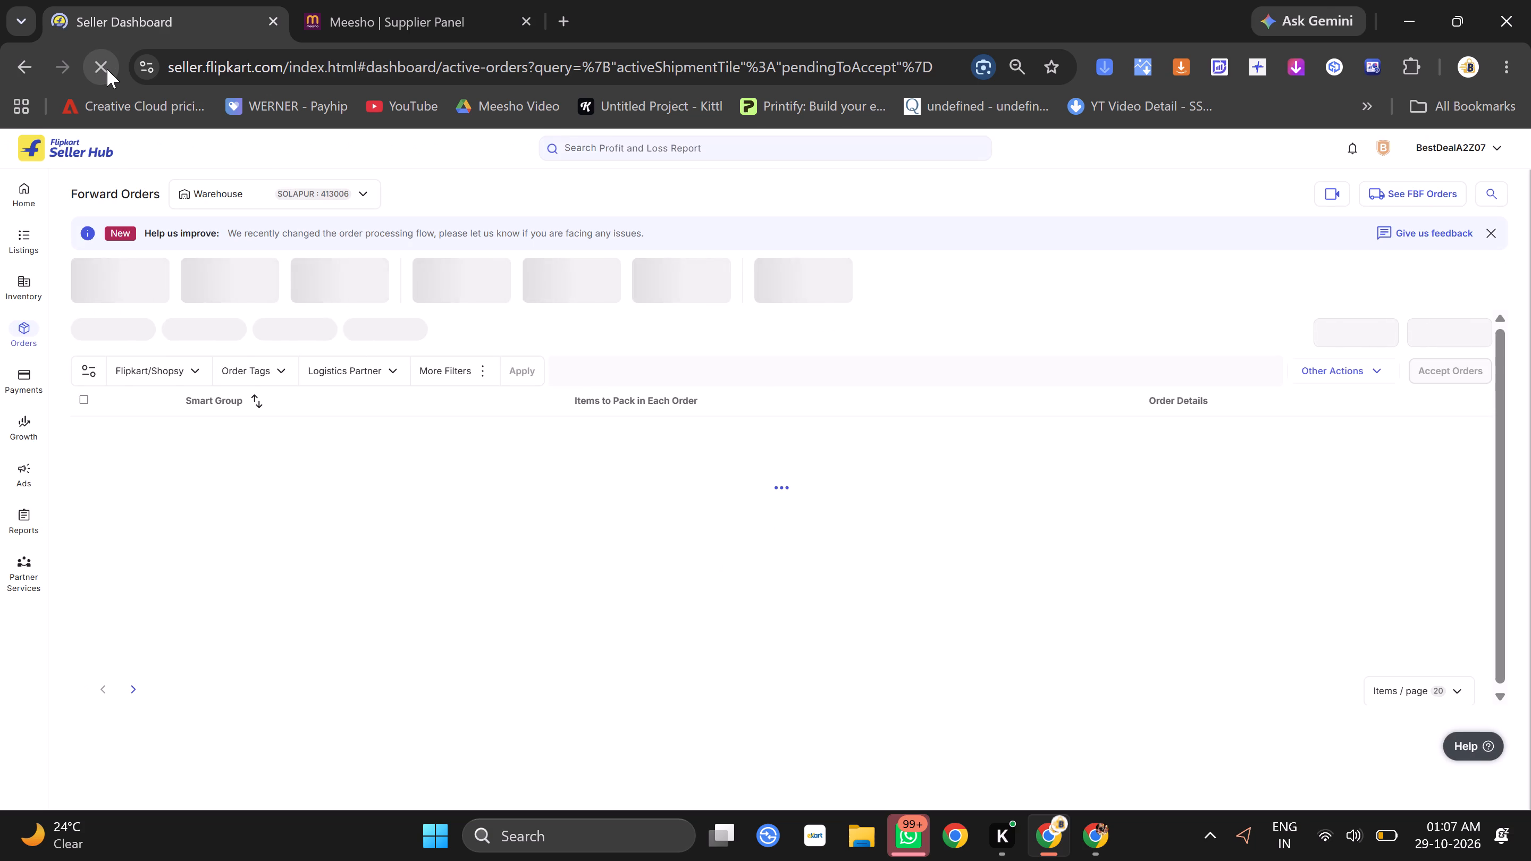
{"action": "left_click", "coordinate": [21, 471]}
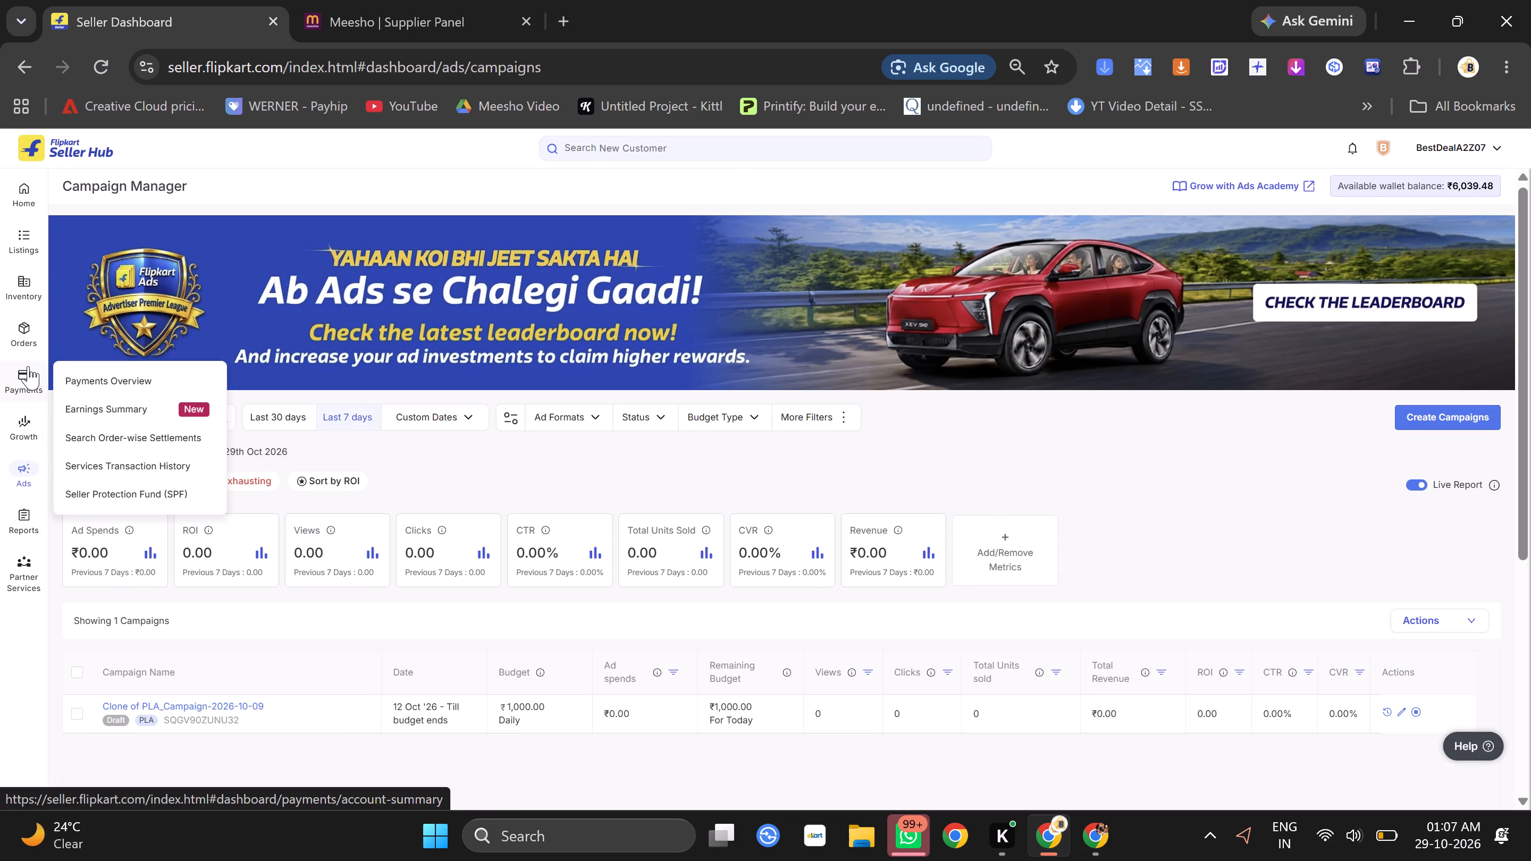
{"action": "left_click", "coordinate": [28, 328]}
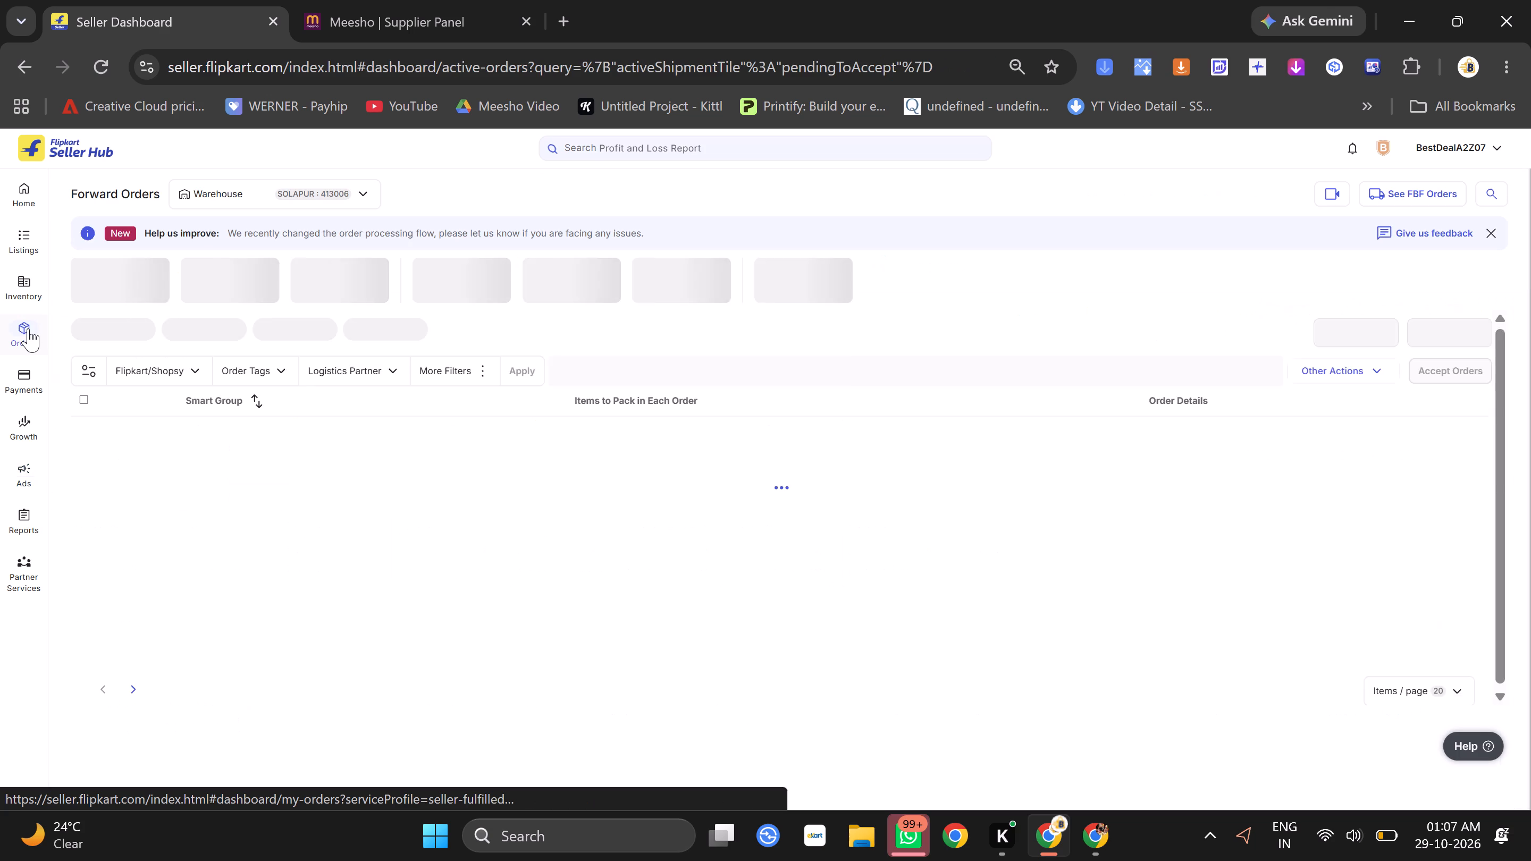
Print the labels for all 8 To Pack orders pending labels, and close the generated label PDF.
{"action": "left_click", "coordinate": [246, 275]}
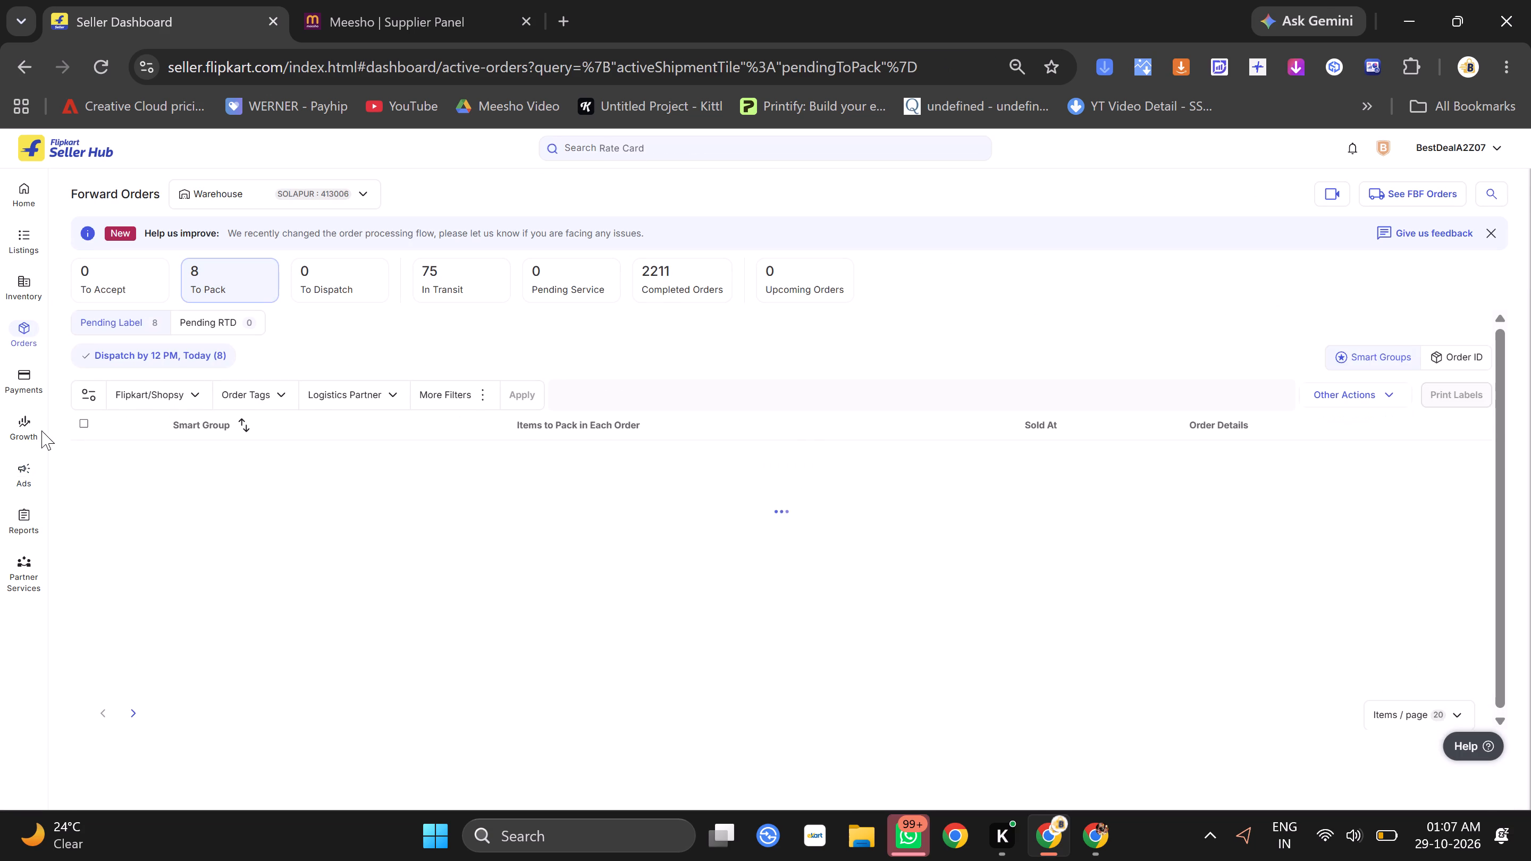
{"action": "left_click", "coordinate": [82, 421]}
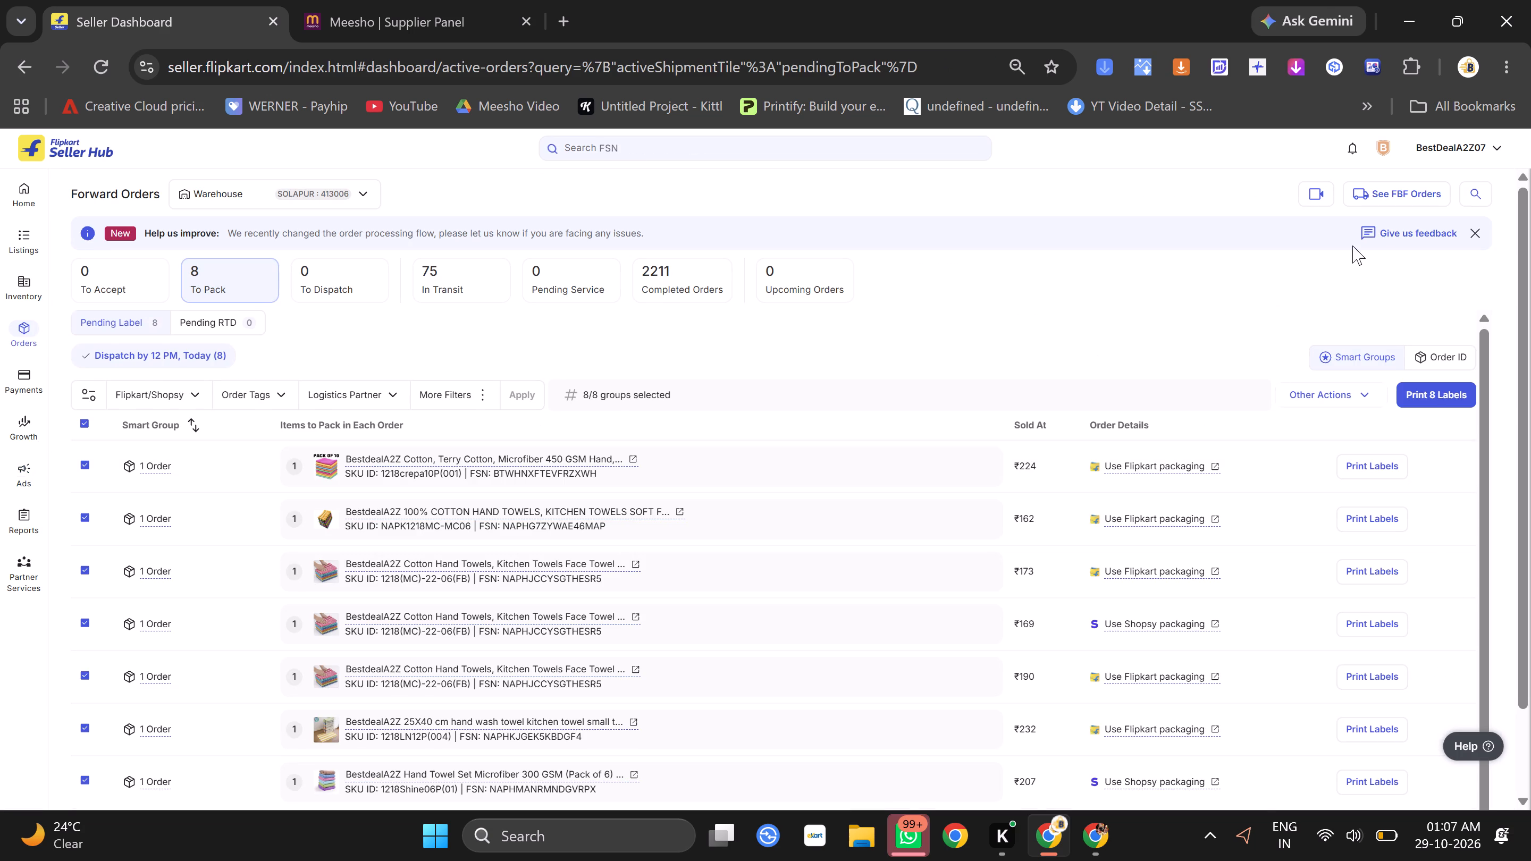
{"action": "left_click", "coordinate": [1420, 392]}
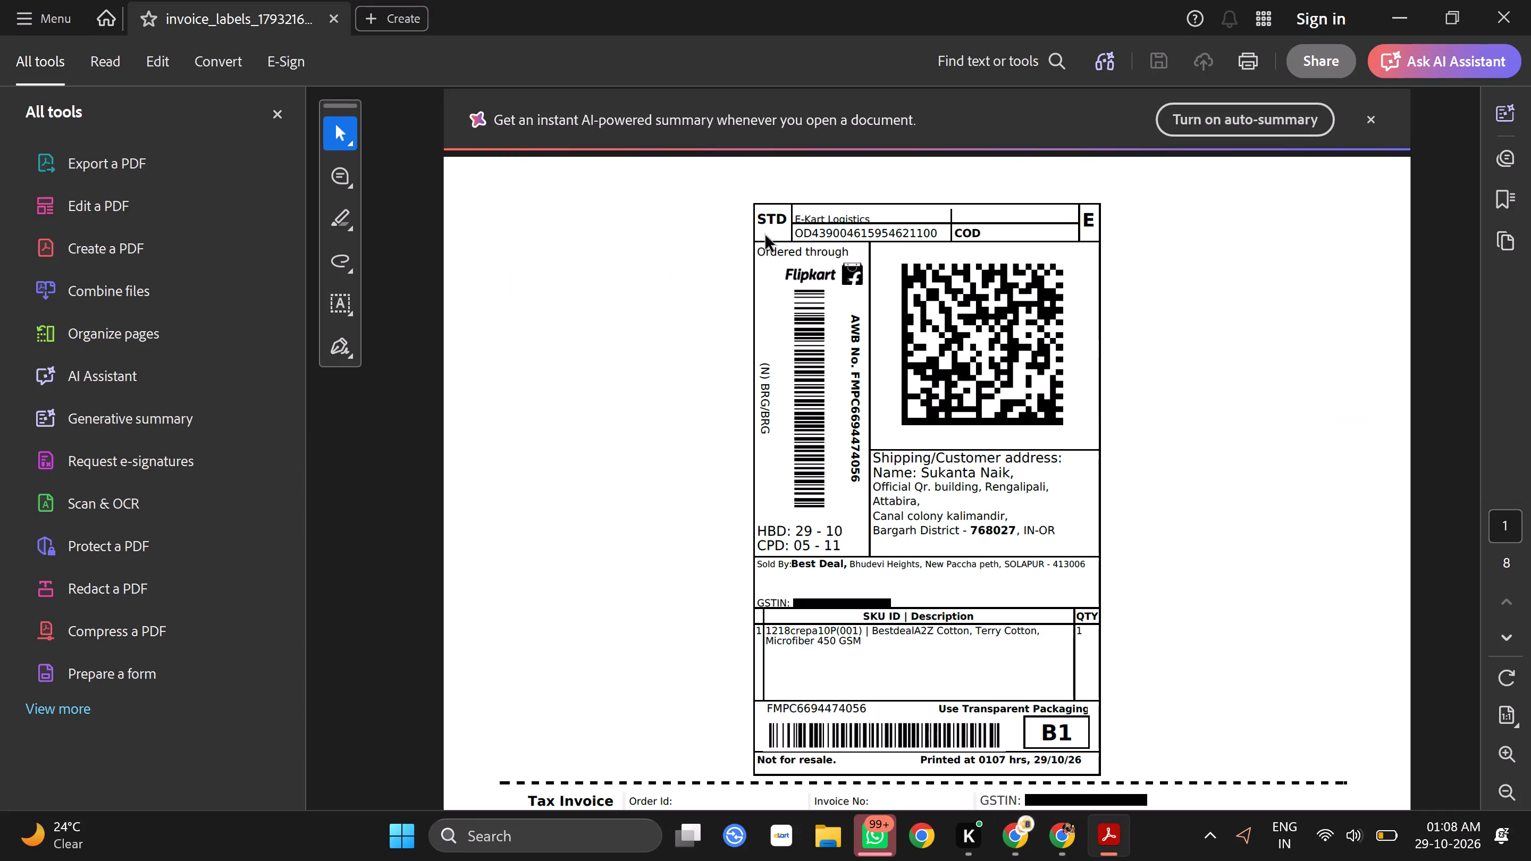
{"action": "left_click", "coordinate": [1499, 0]}
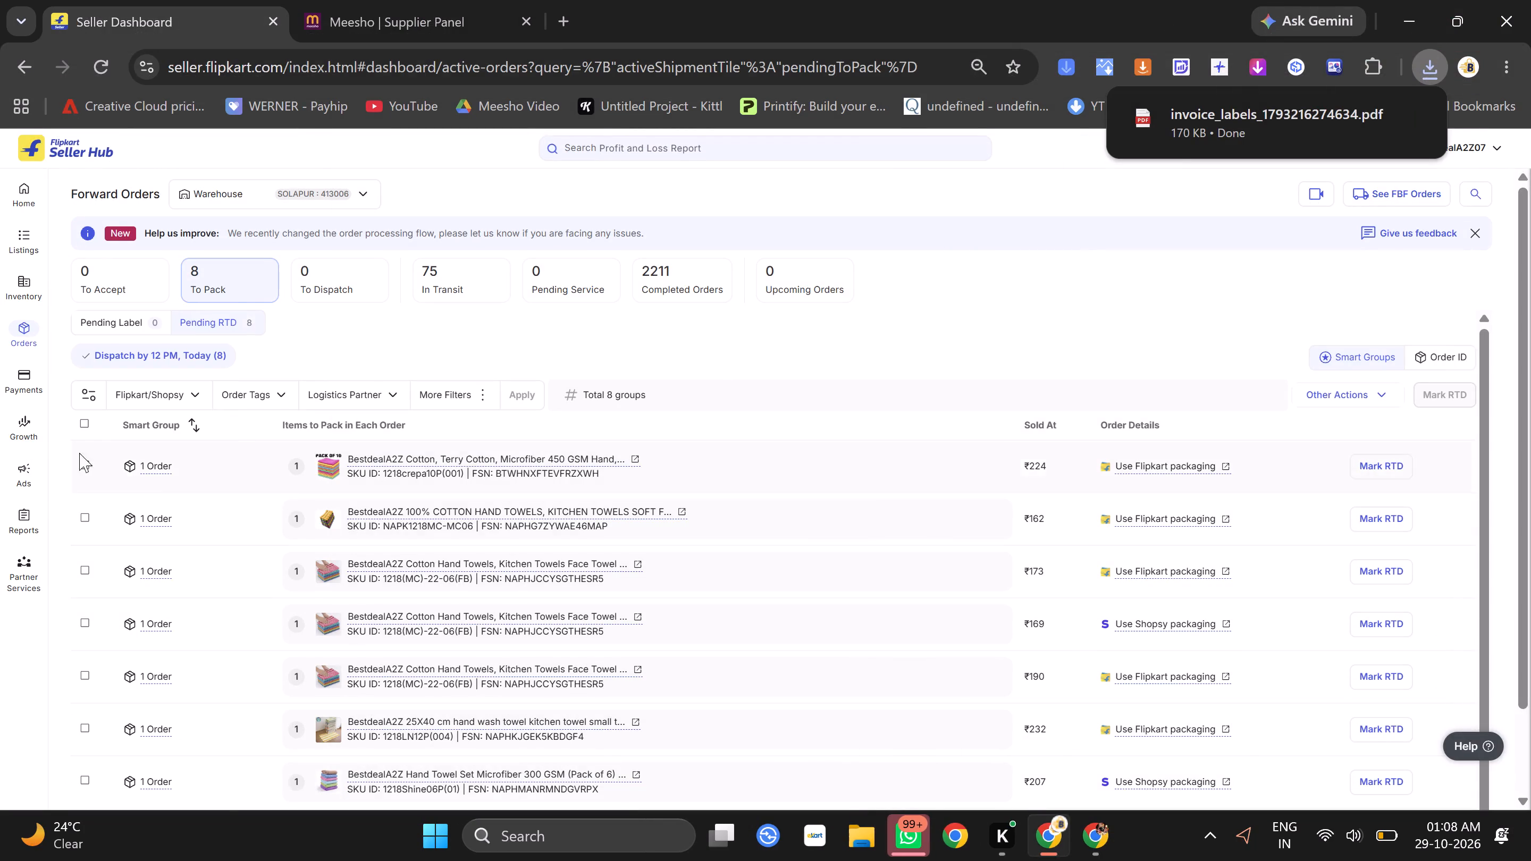
Mark all 8 Pending RTD orders as ready to dispatch and reload the orders page.
{"action": "left_click", "coordinate": [85, 423]}
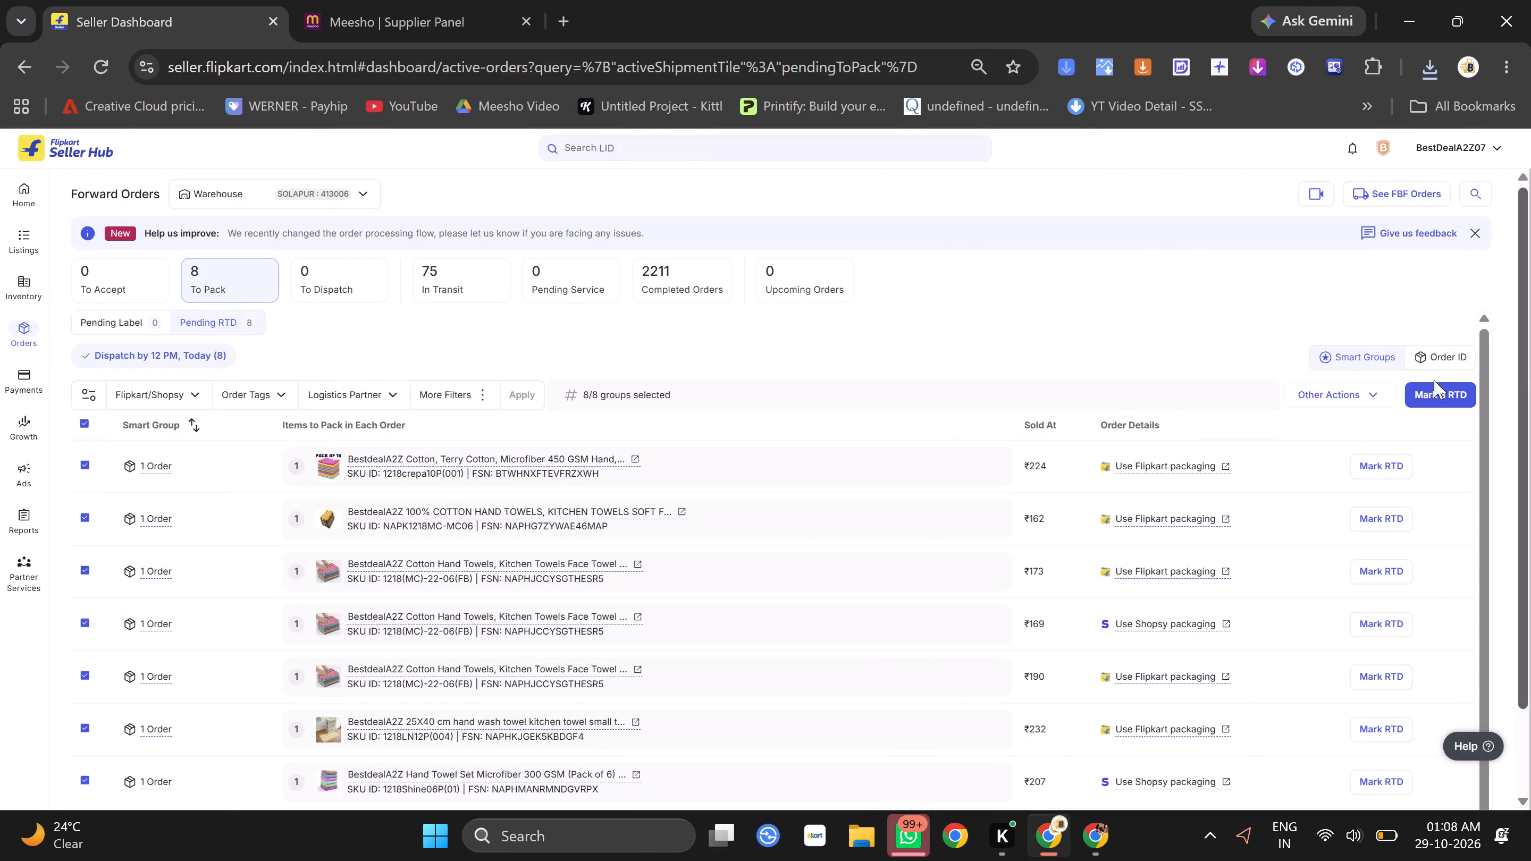
{"action": "left_click", "coordinate": [1440, 399]}
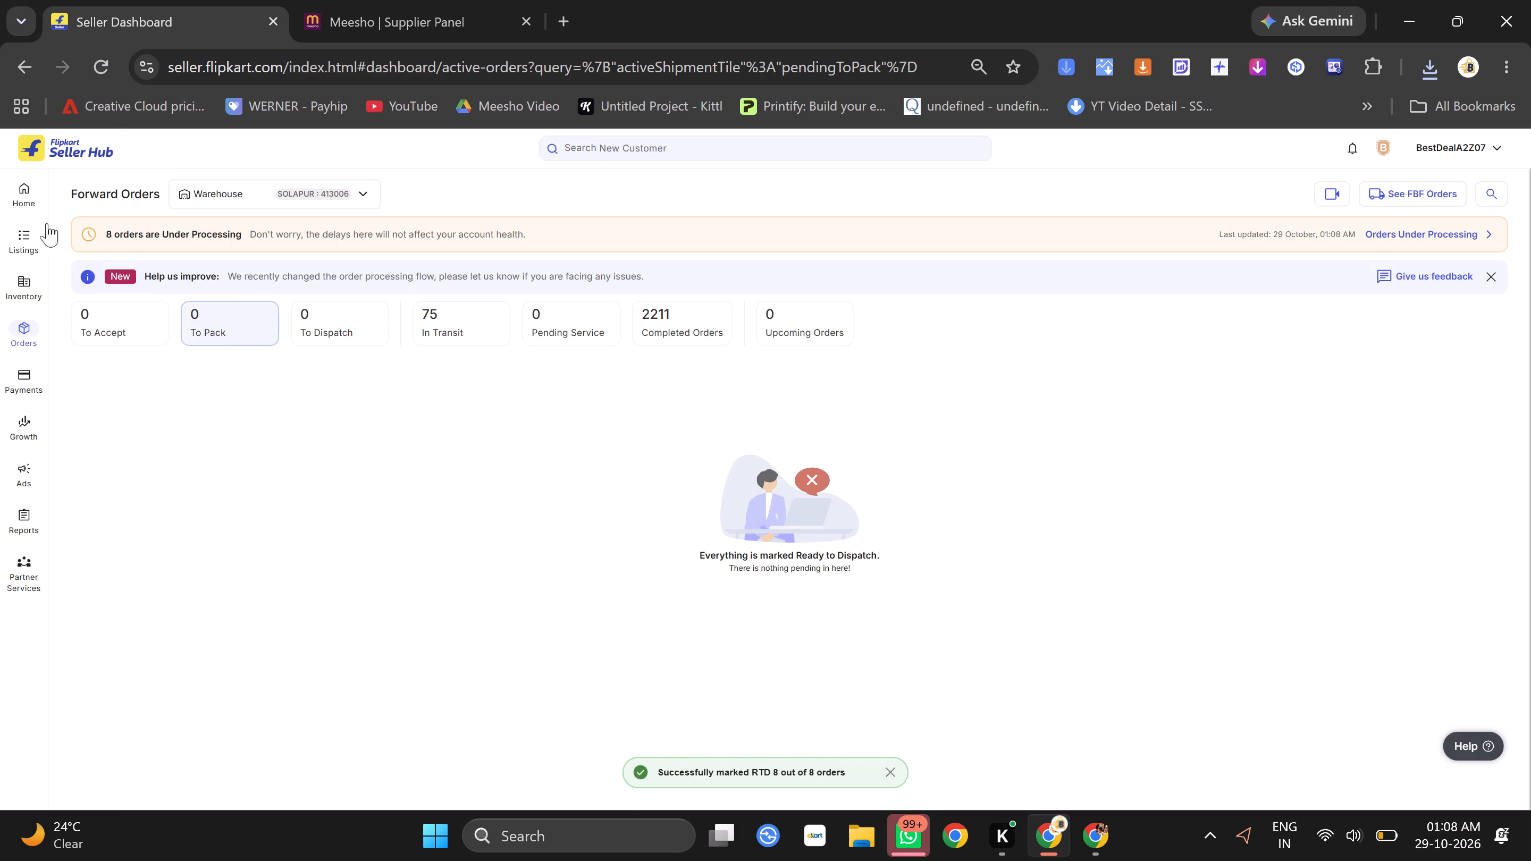
{"action": "left_click", "coordinate": [98, 61]}
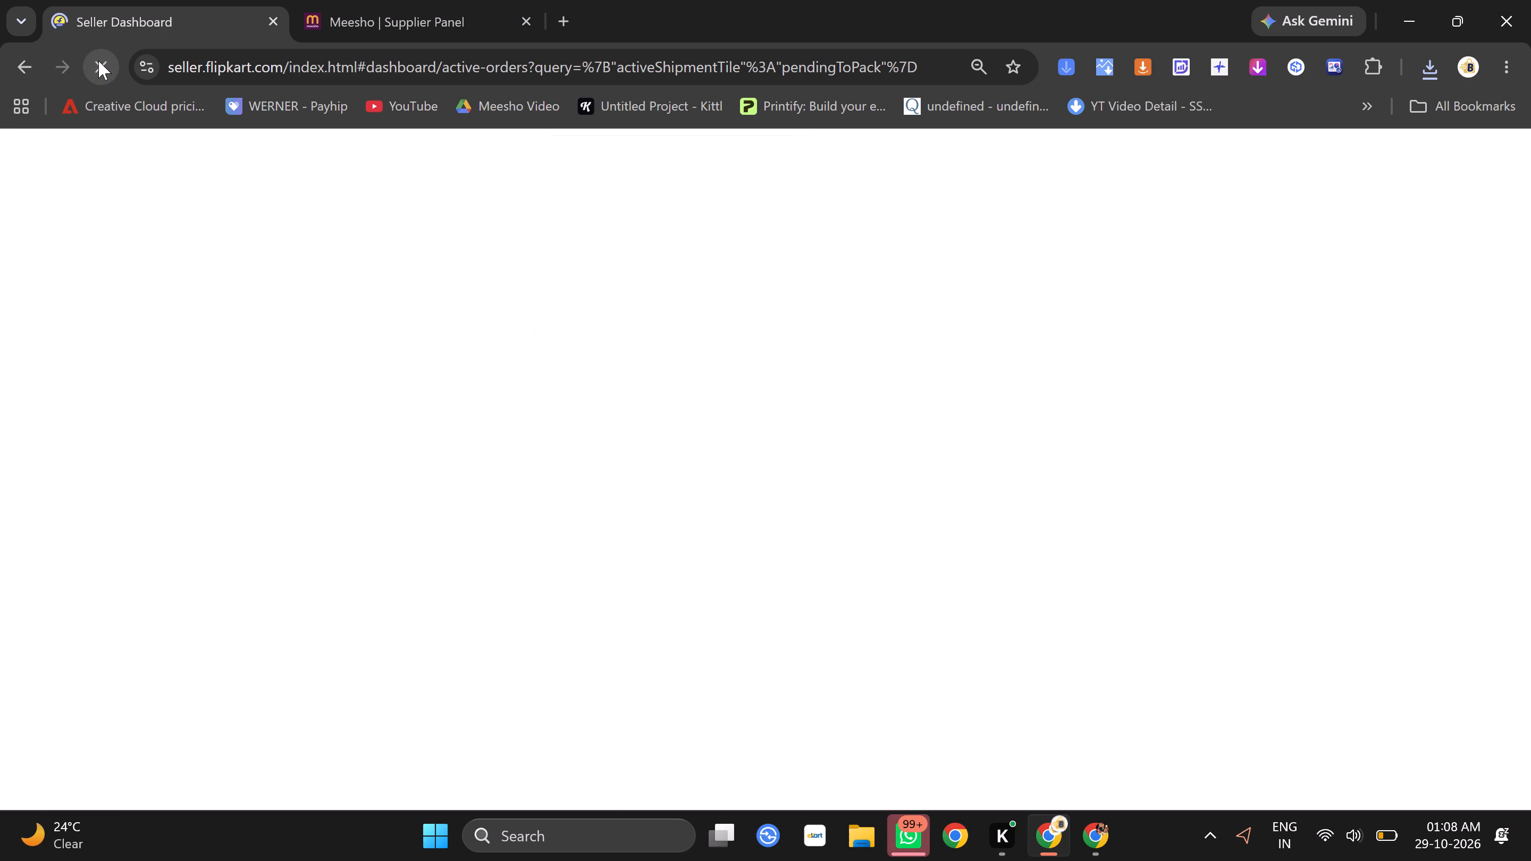
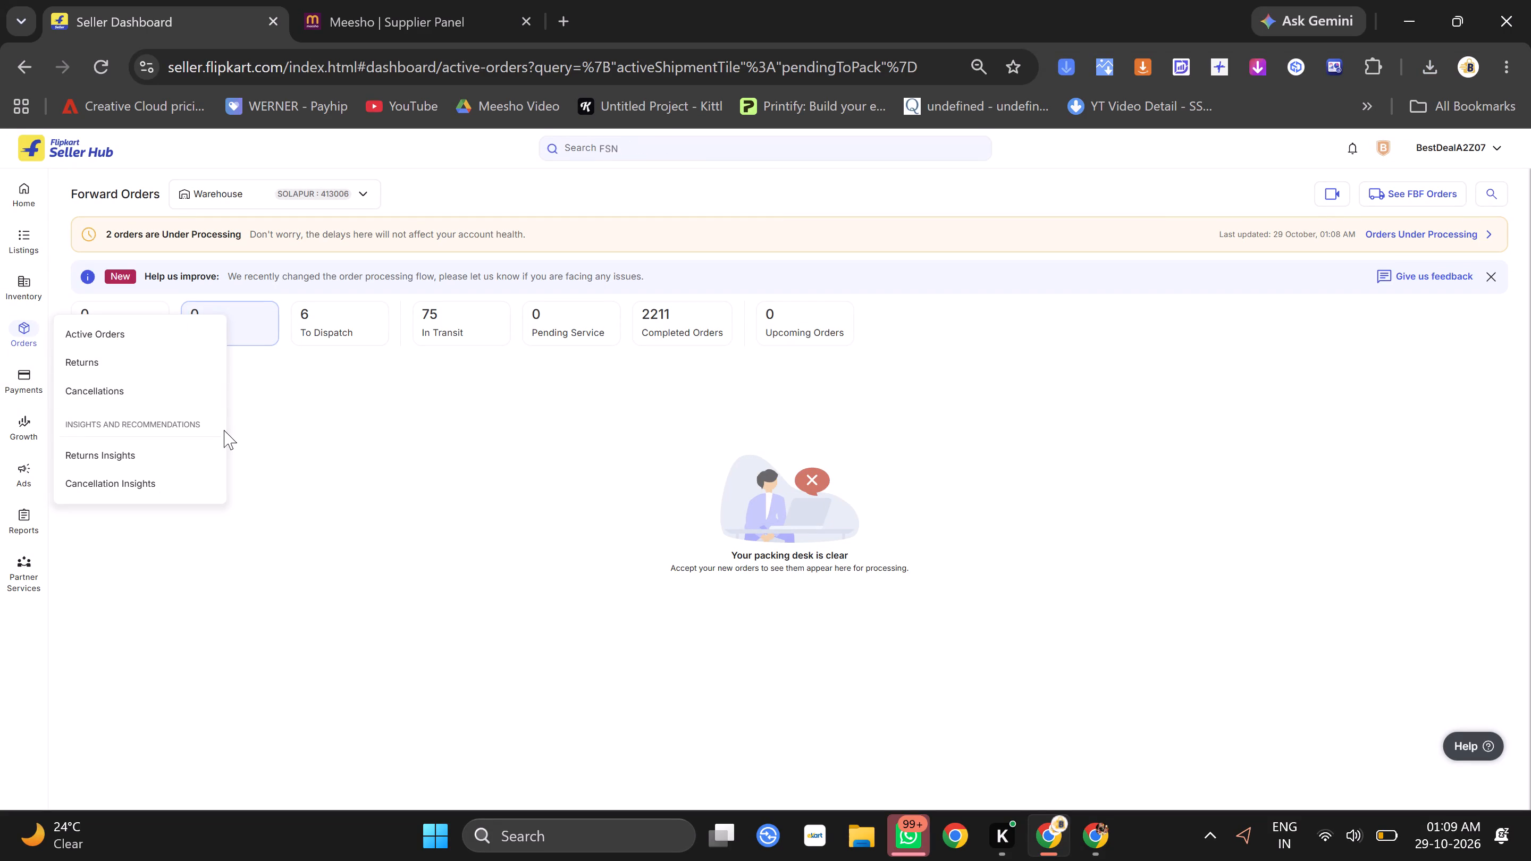
Reload Flipkart's Forward Orders page to check the current order status.
{"action": "left_click", "coordinate": [309, 520]}
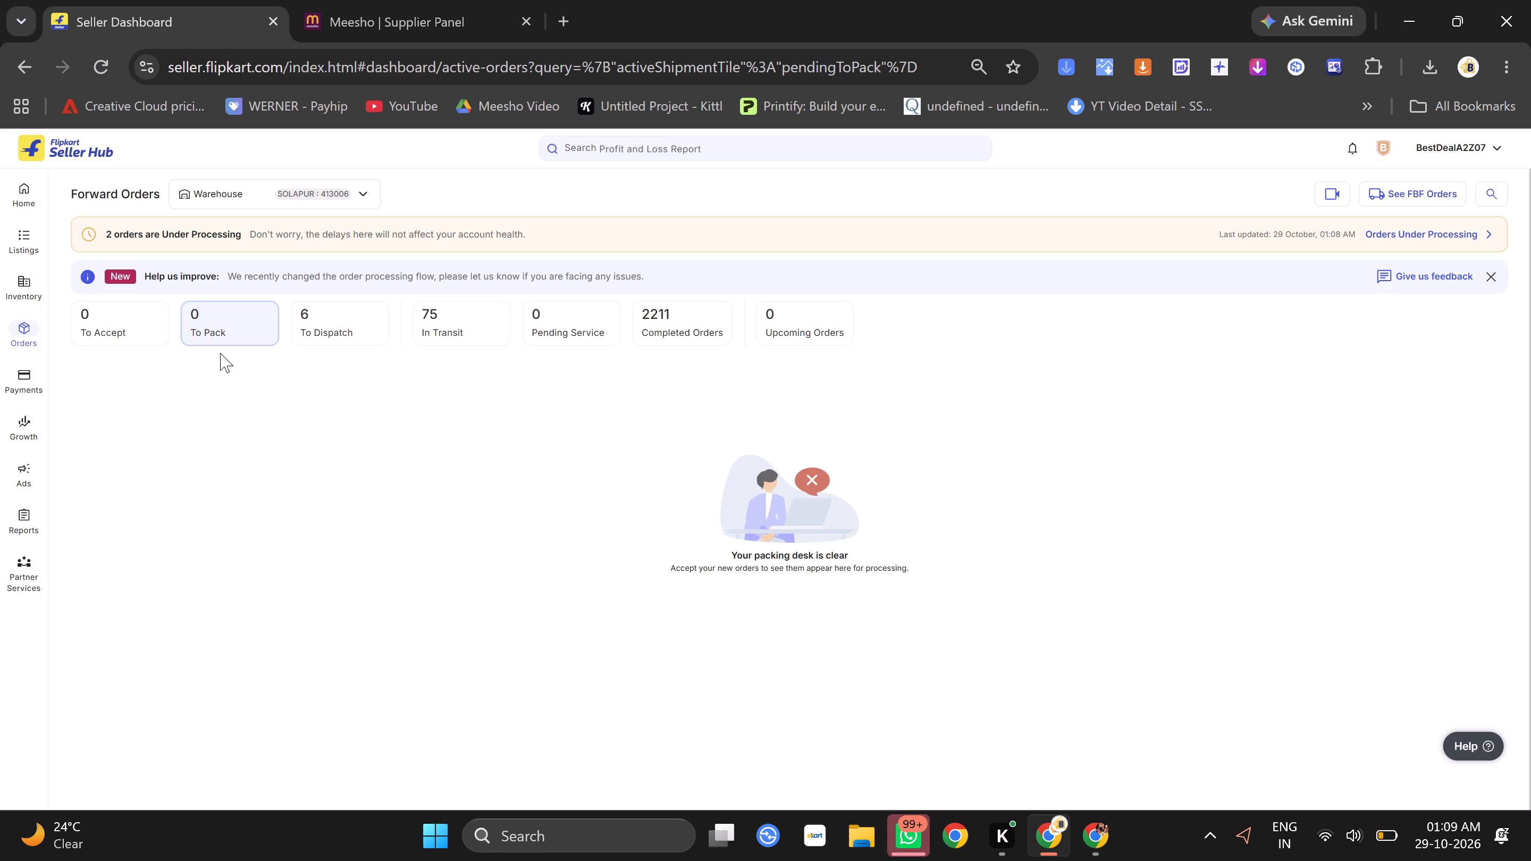
{"action": "left_click", "coordinate": [97, 58]}
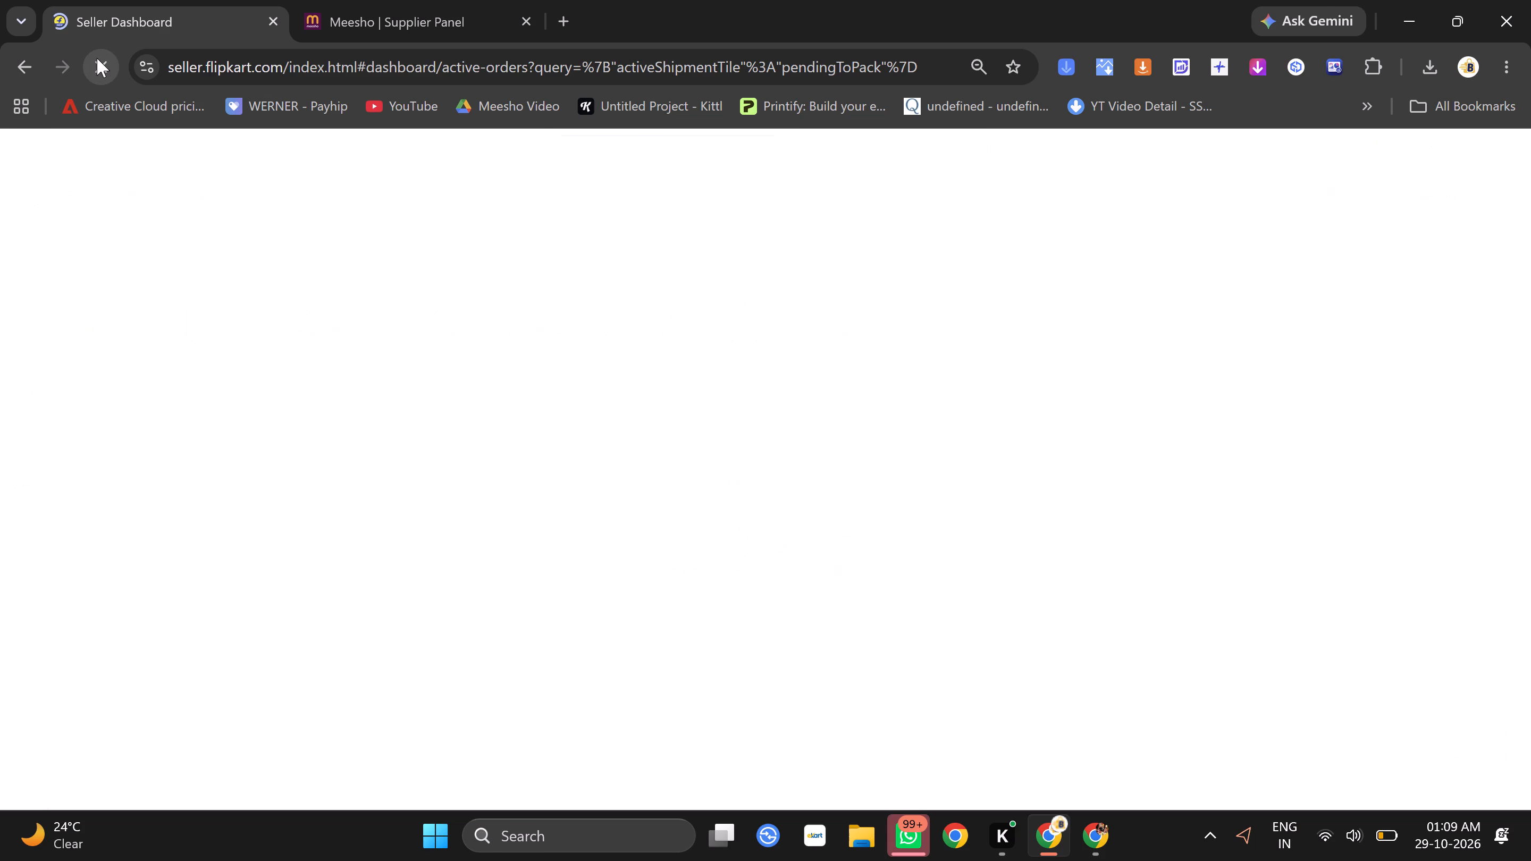
Refresh Best Deal A2Z's Meesho orders and check the Pending list, with a brief look at Payments.
{"action": "left_click", "coordinate": [405, 0]}
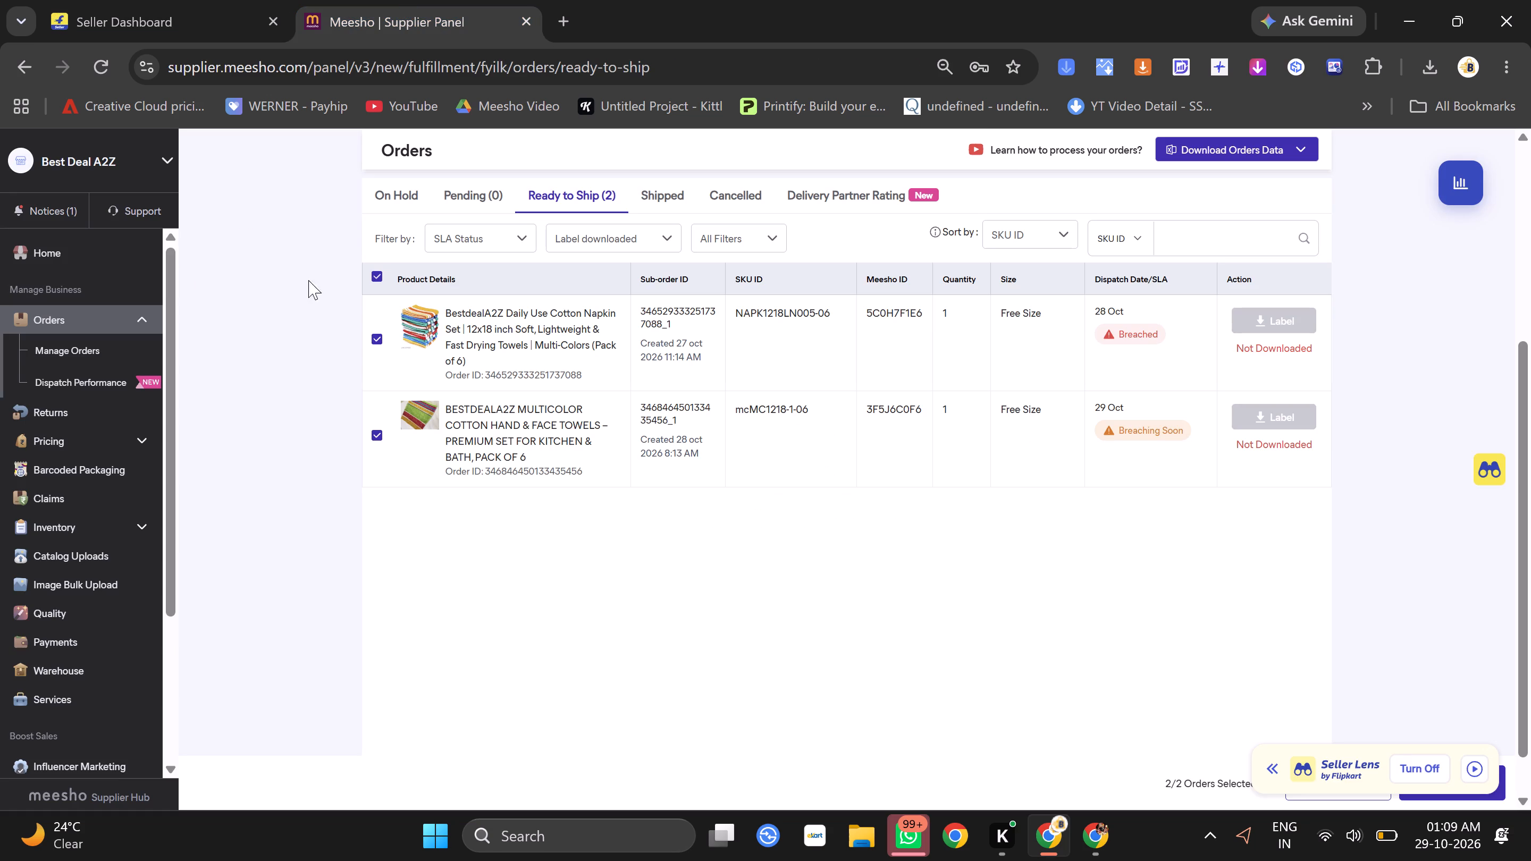
{"action": "left_click", "coordinate": [104, 73]}
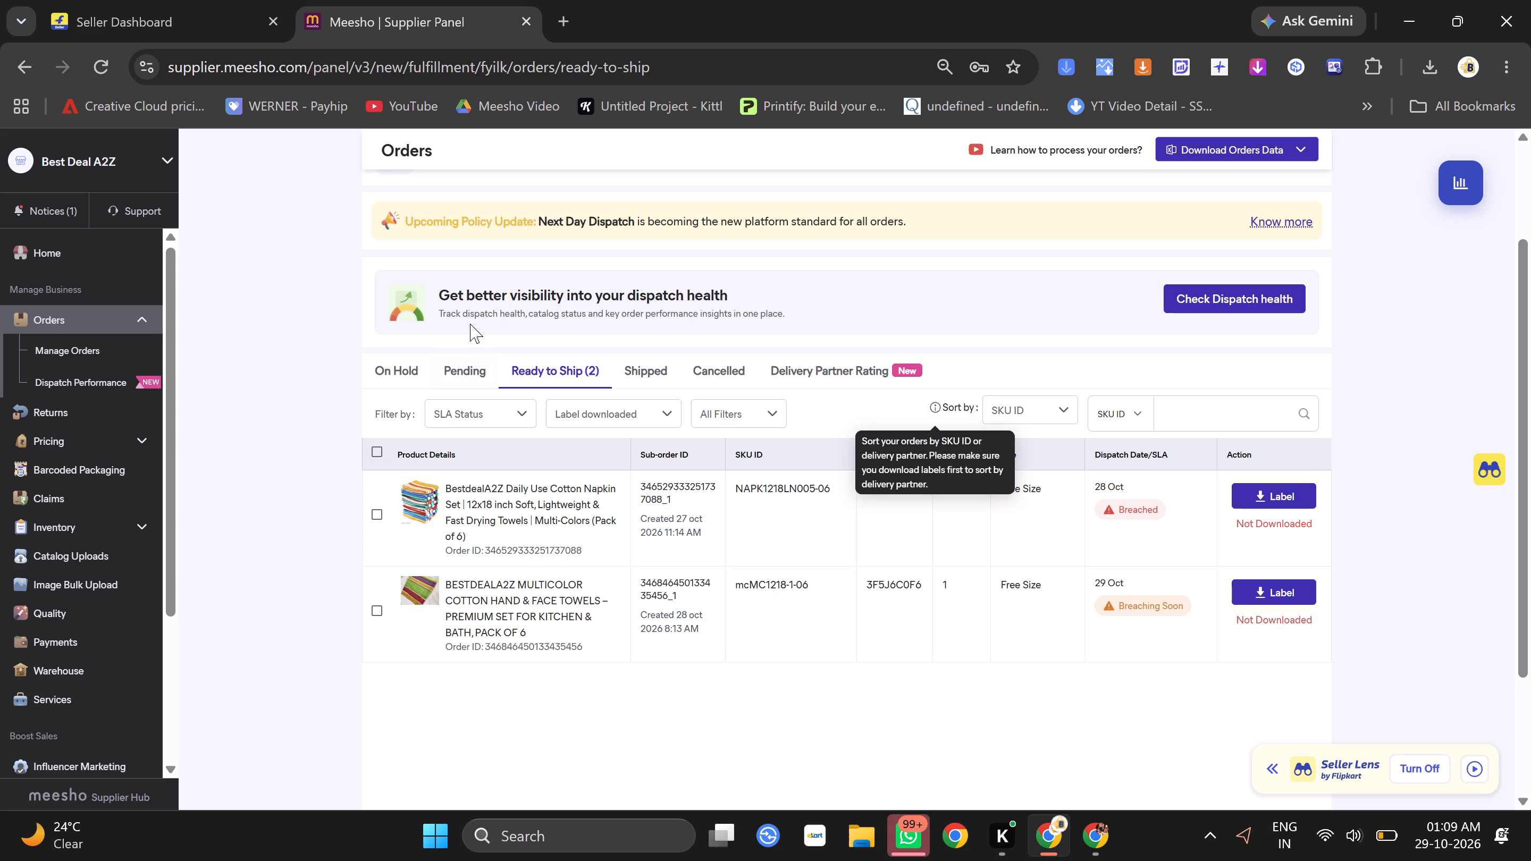
{"action": "left_click", "coordinate": [464, 365]}
{"action": "scroll", "coordinate": [464, 365], "scroll_direction": "down", "scroll_amount": 2}
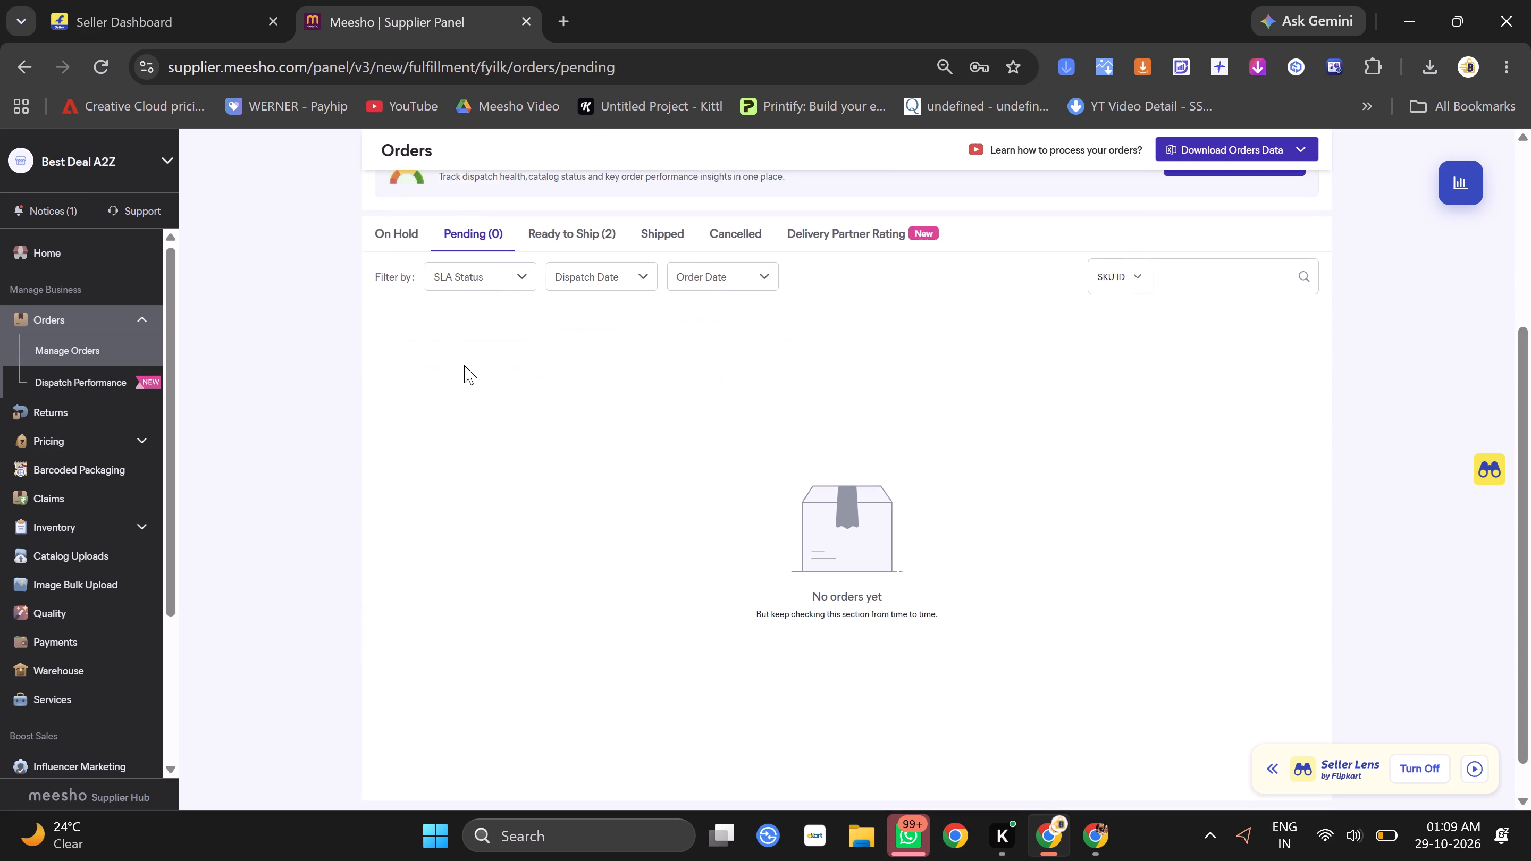
{"action": "left_click", "coordinate": [82, 654]}
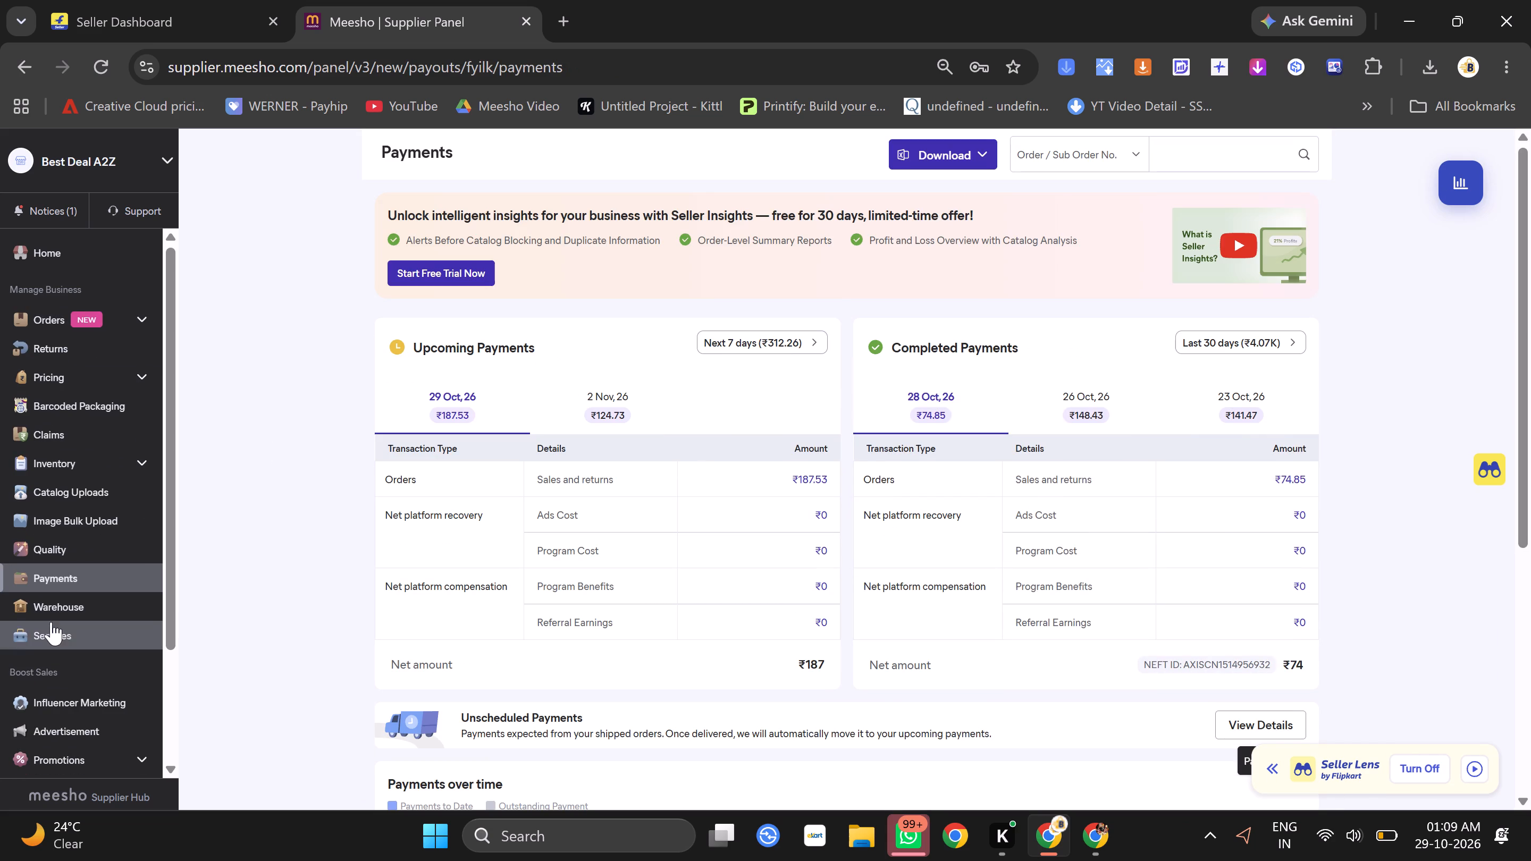
{"action": "left_click", "coordinate": [103, 321]}
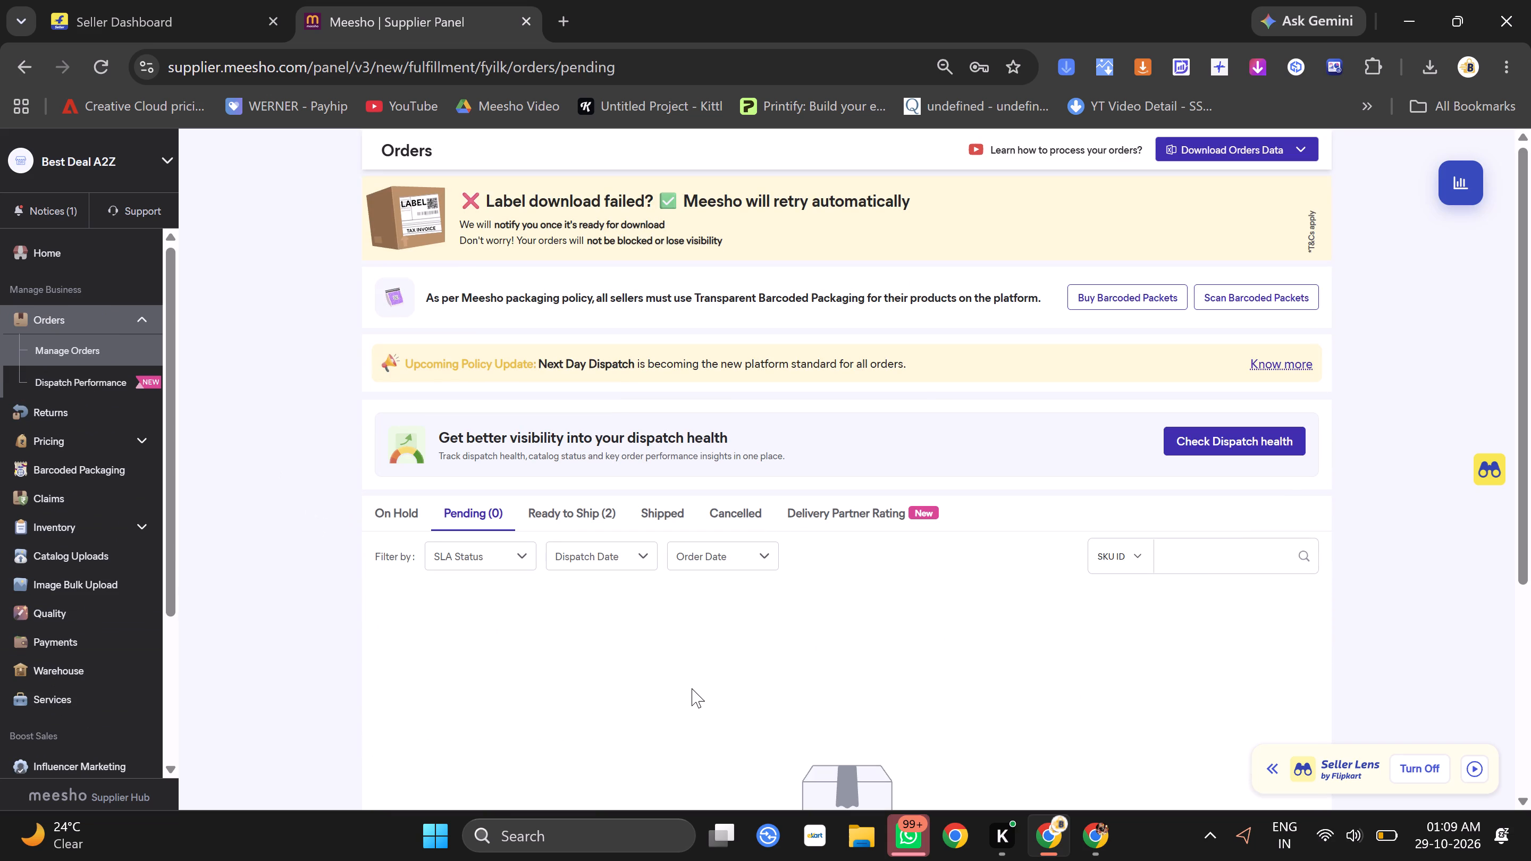
Examine the Seller Tier criteria of the Flipkart account and return to the active orders' To Accept list.
{"action": "left_click", "coordinate": [101, 0]}
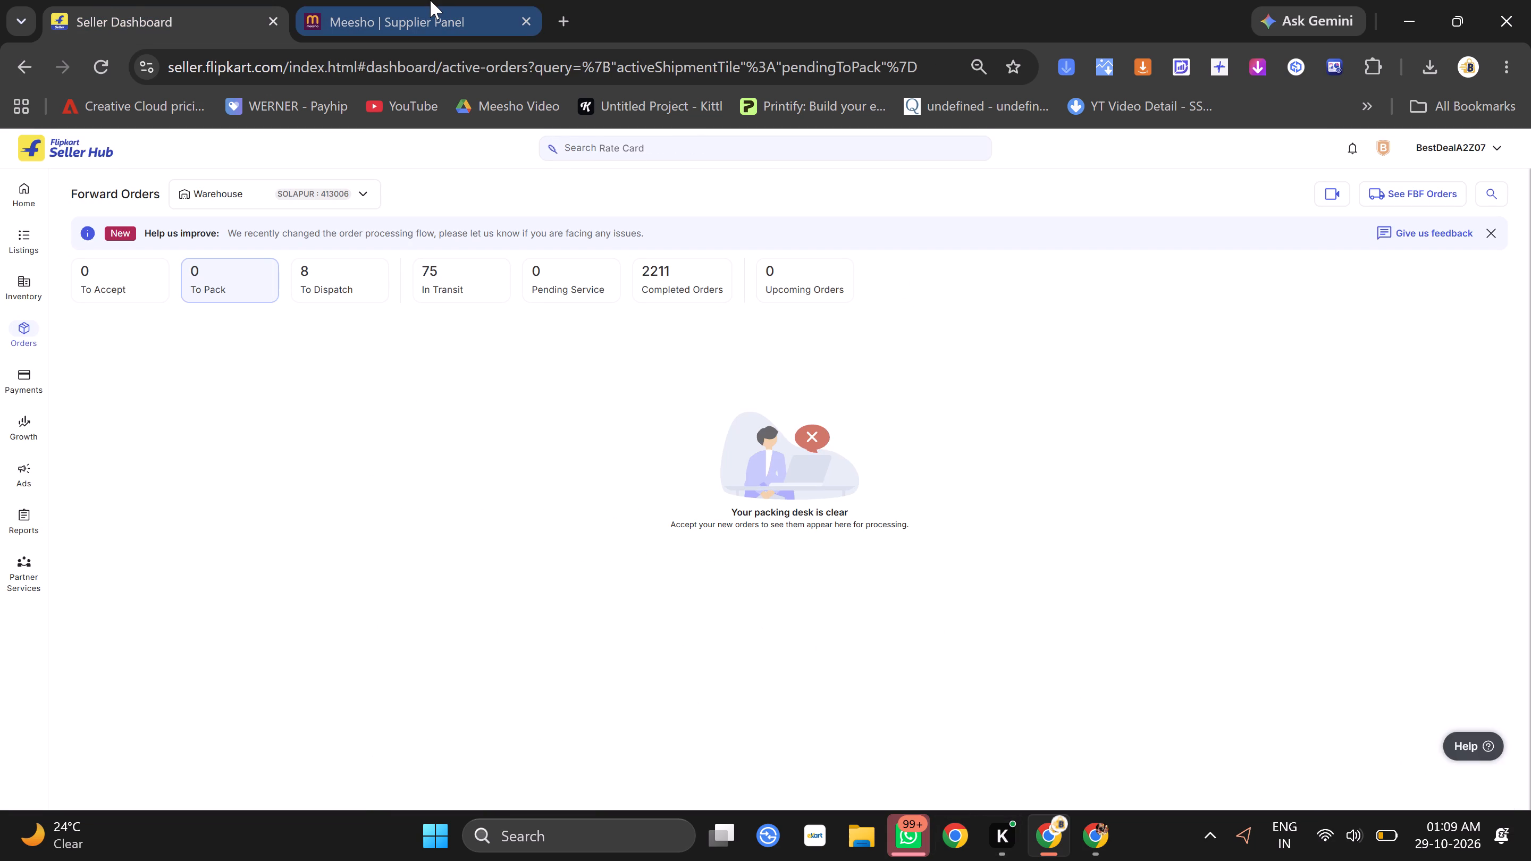
{"action": "left_click", "coordinate": [142, 0]}
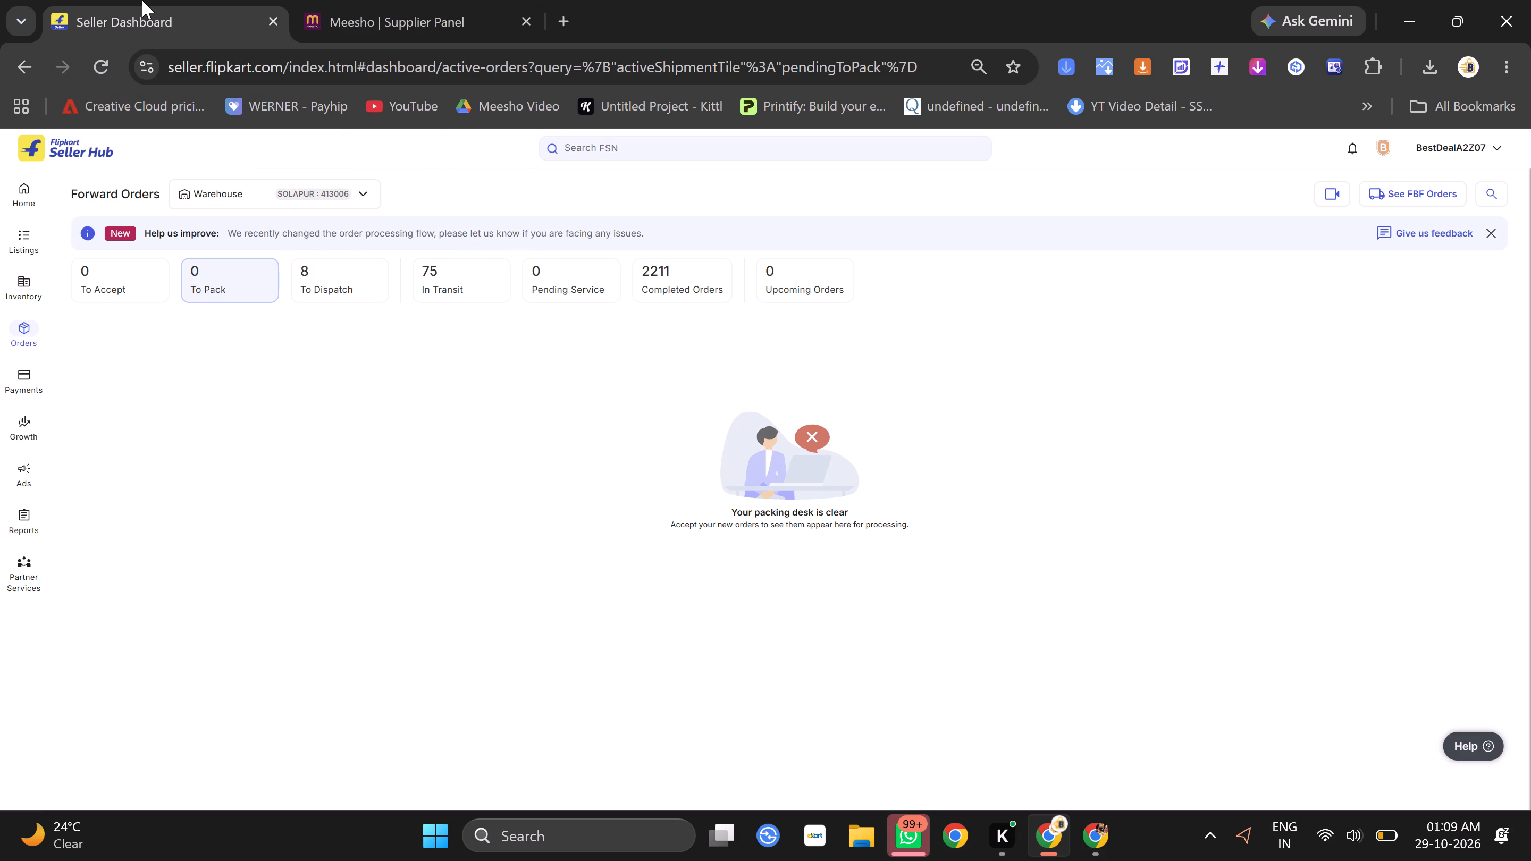
{"action": "left_click", "coordinate": [1382, 137]}
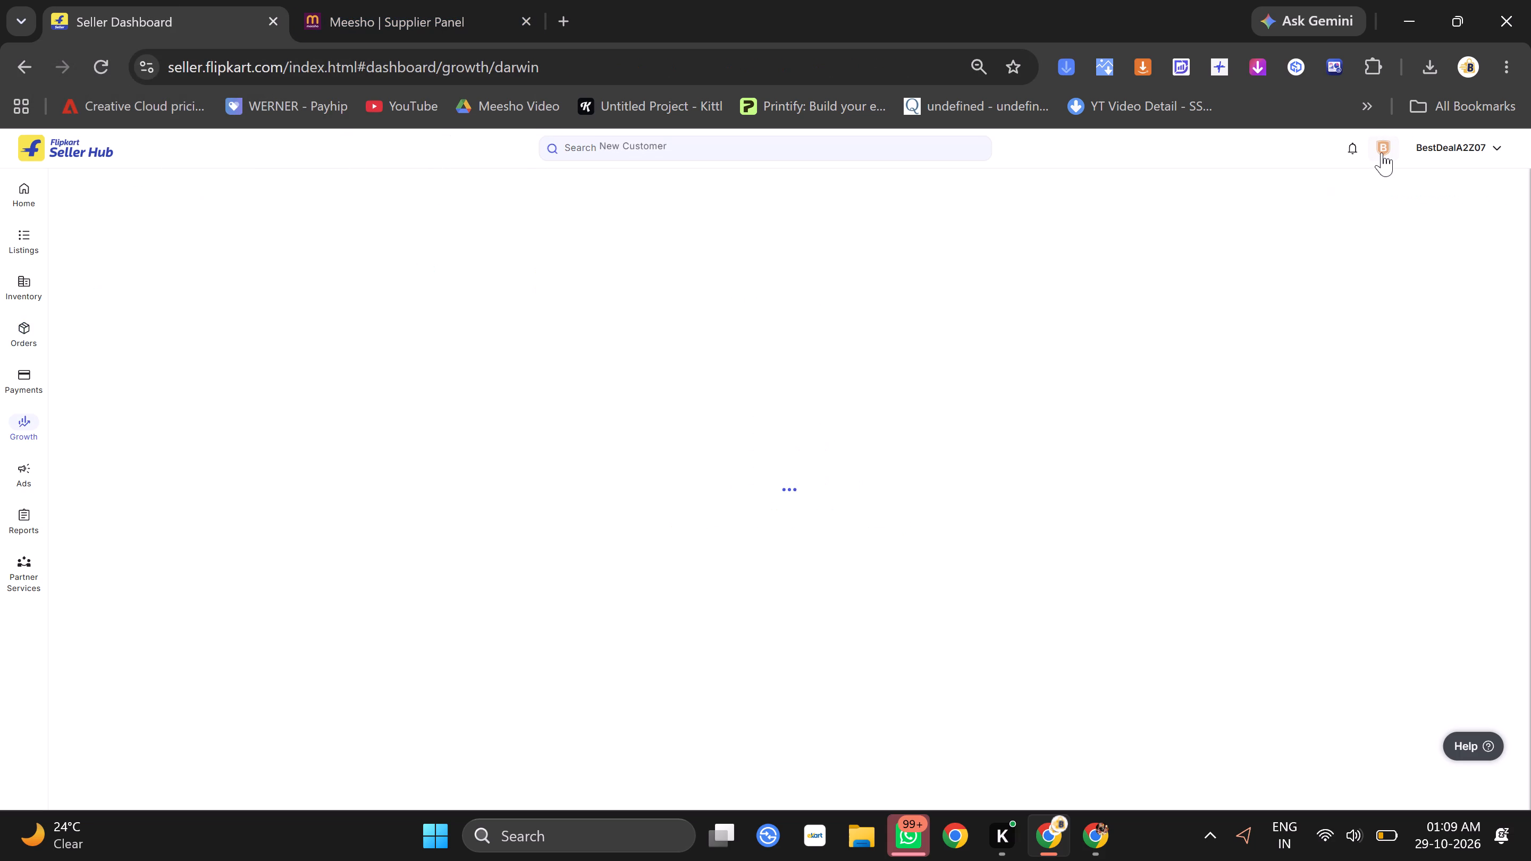
{"action": "left_click", "coordinate": [1382, 153]}
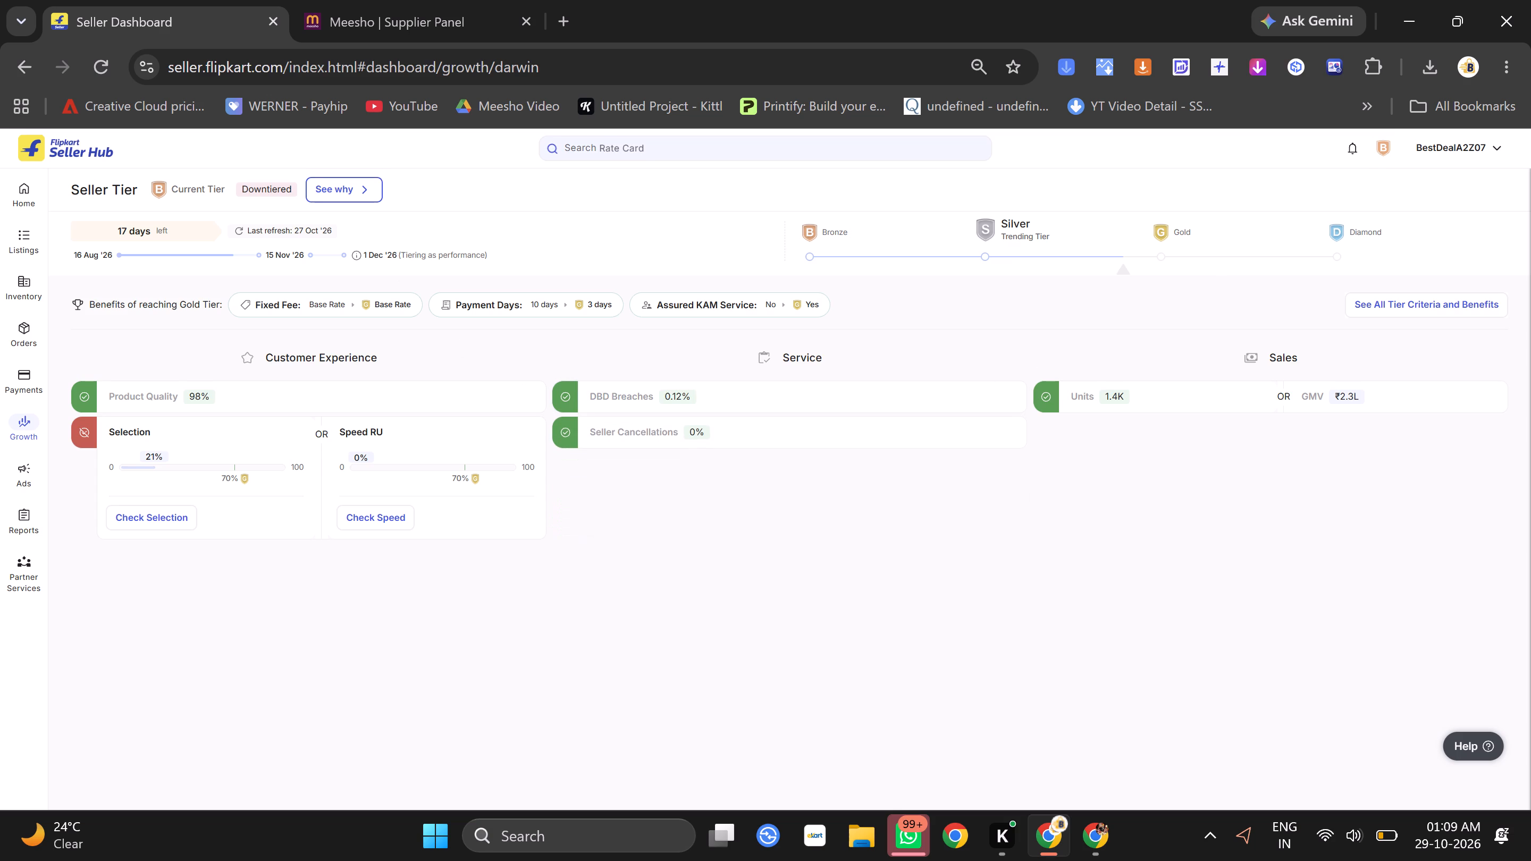
{"action": "left_click", "coordinate": [22, 344]}
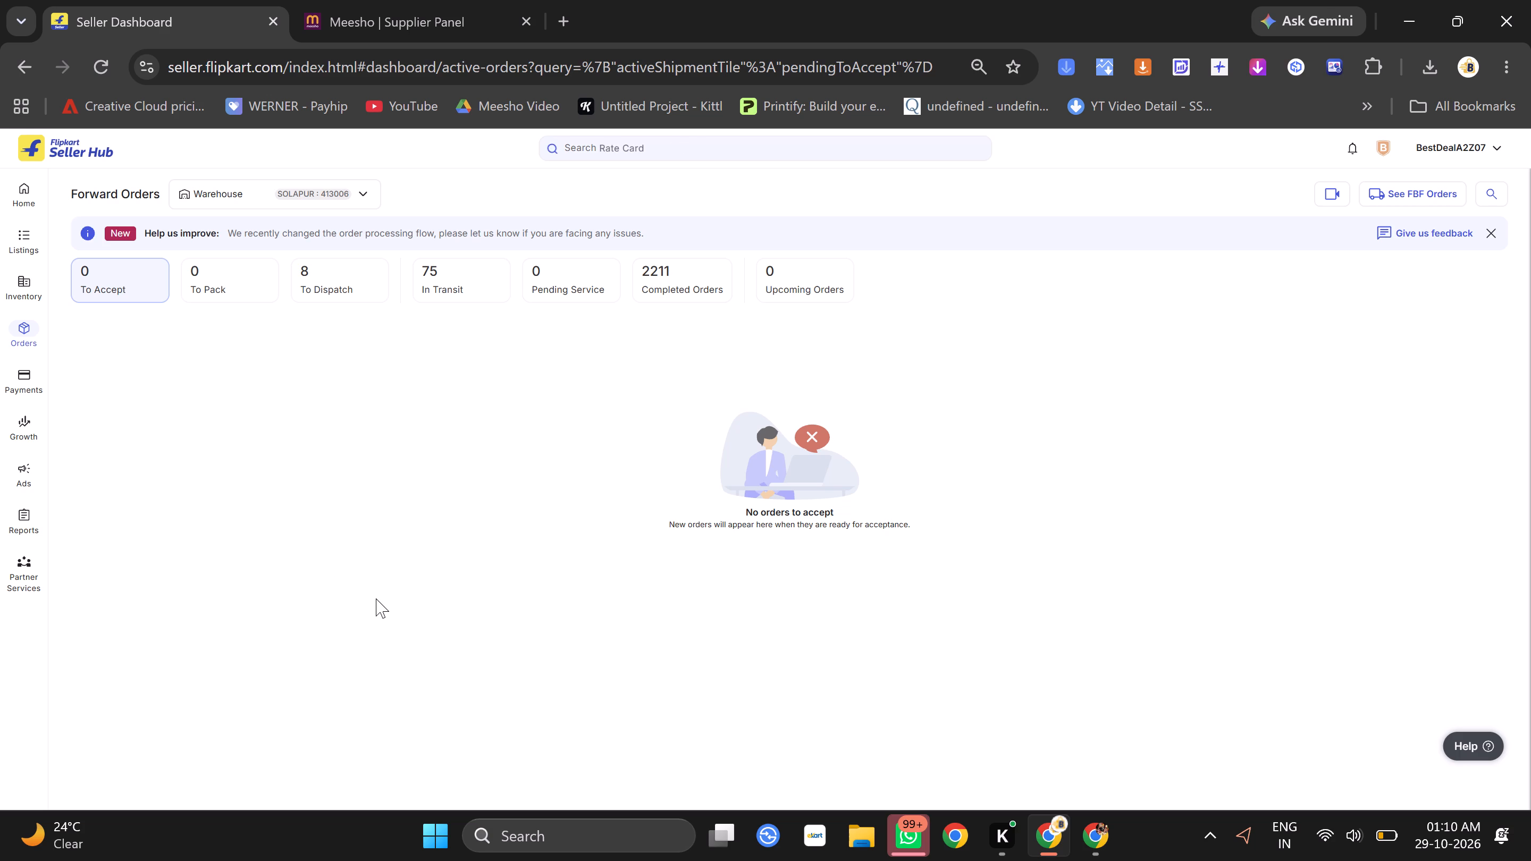
Switch to the Sri Tirumala Traders Meesho account and examine the 23rd October sales point in Business Insights on its home page.
{"action": "left_click", "coordinate": [398, 0]}
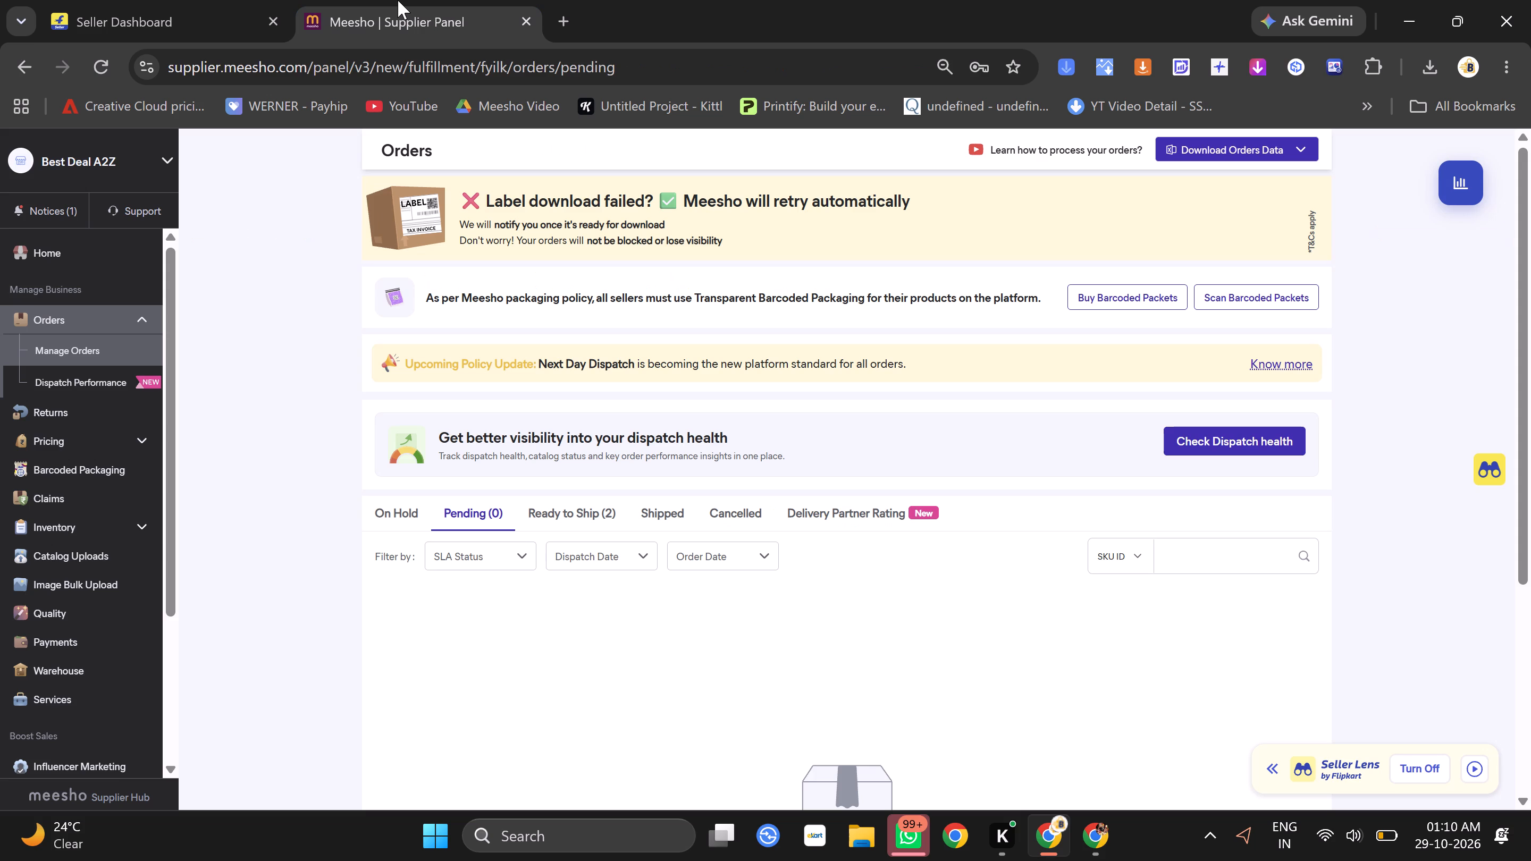
{"action": "left_click", "coordinate": [1088, 839]}
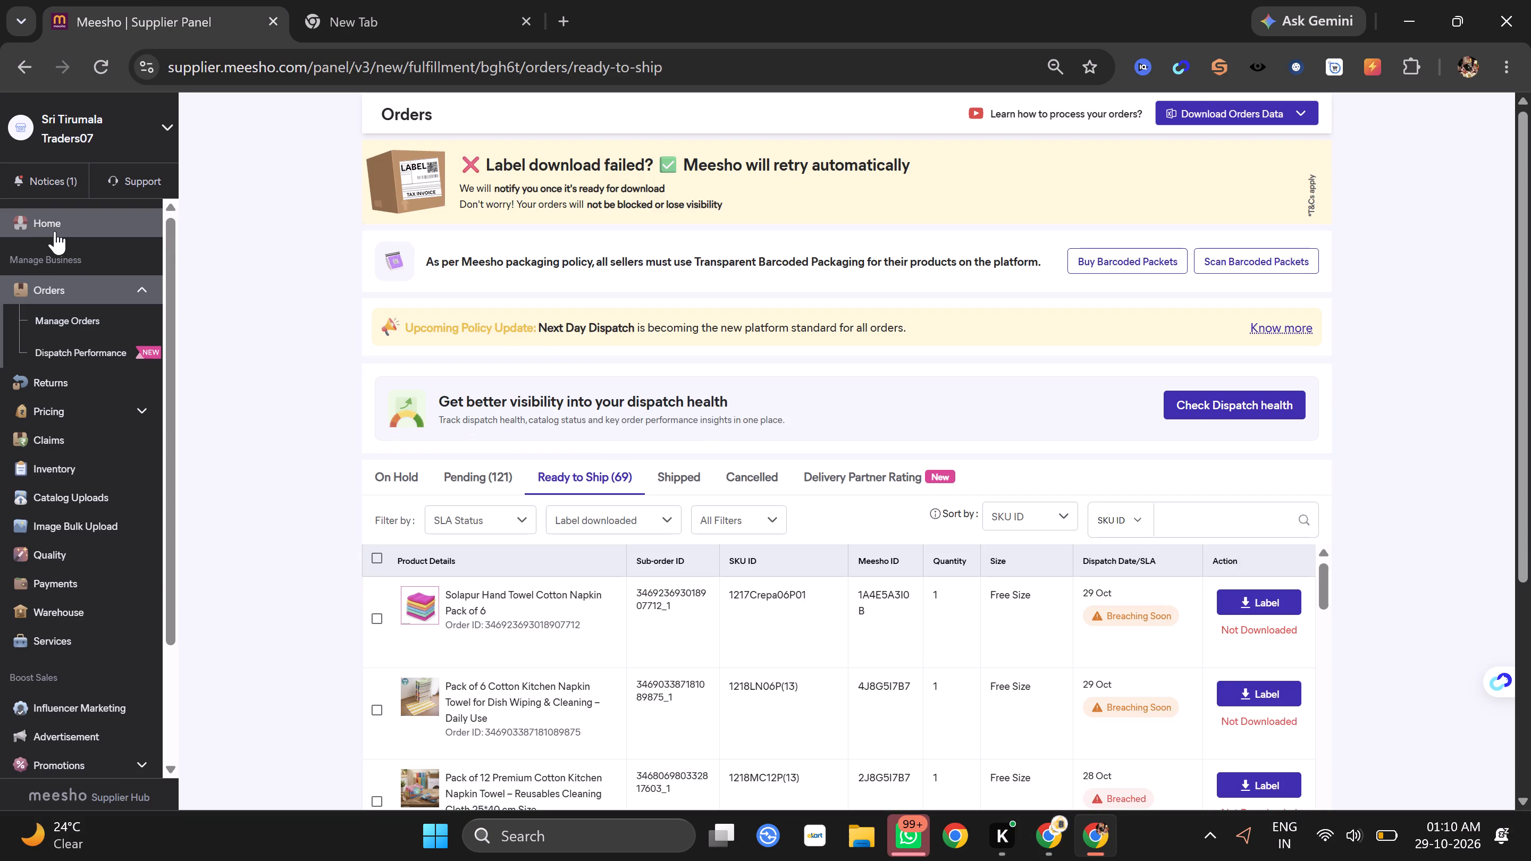
{"action": "left_click", "coordinate": [74, 220]}
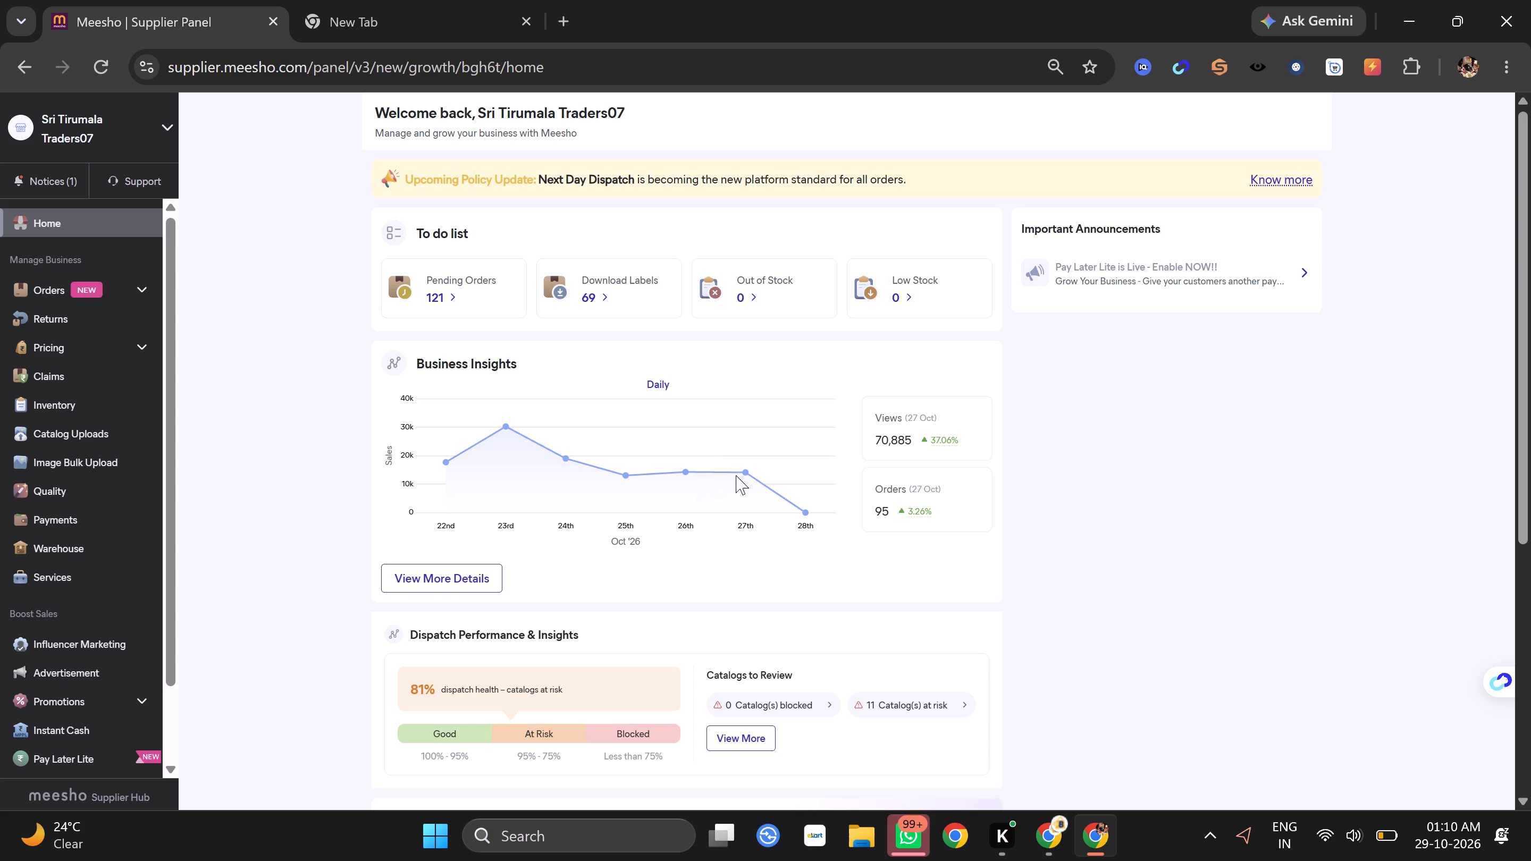
{"action": "left_click", "coordinate": [504, 427]}
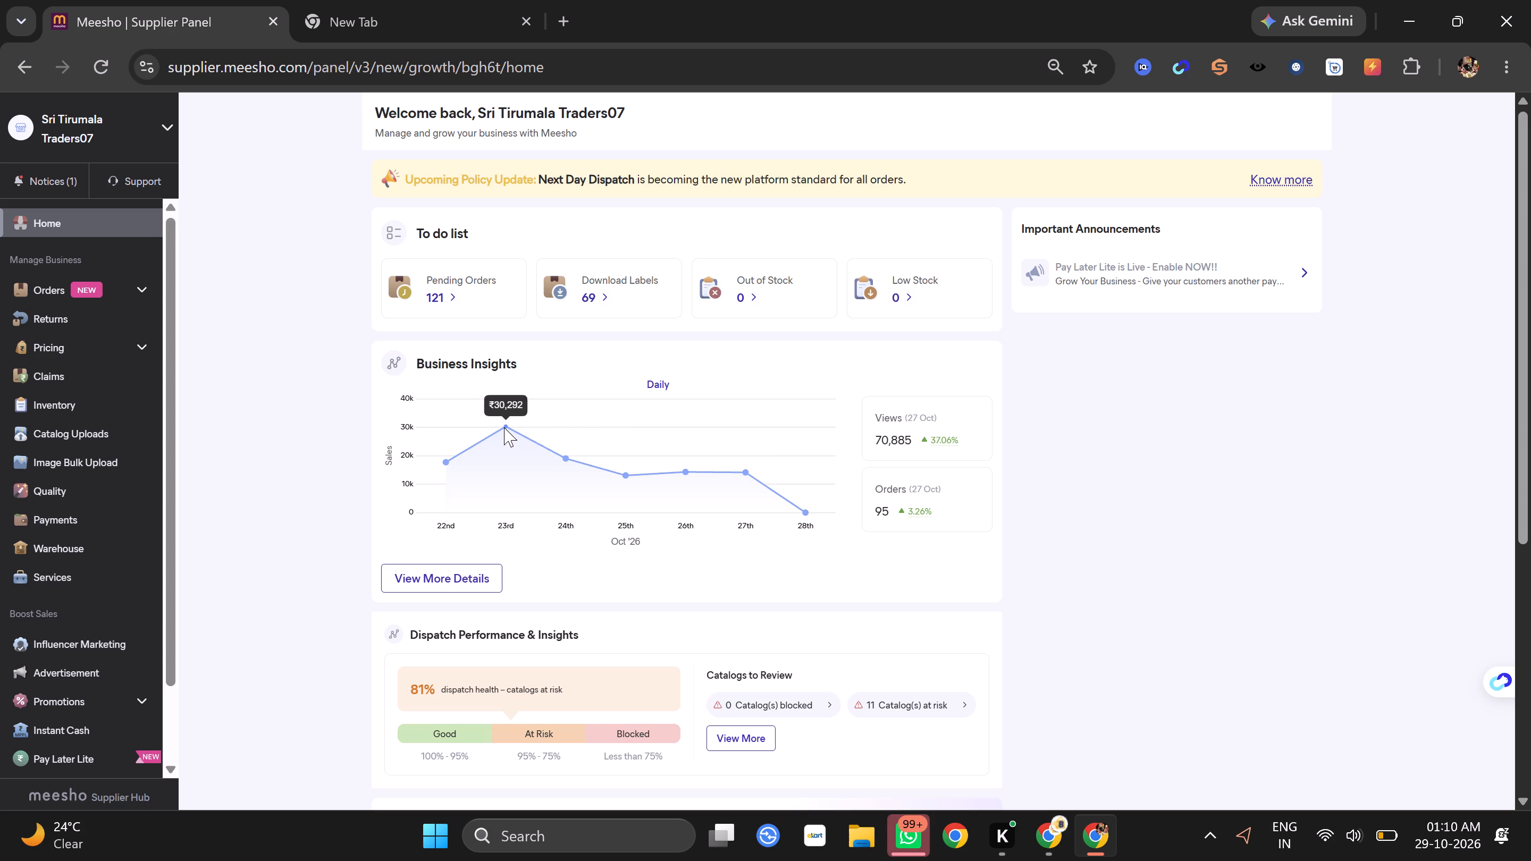
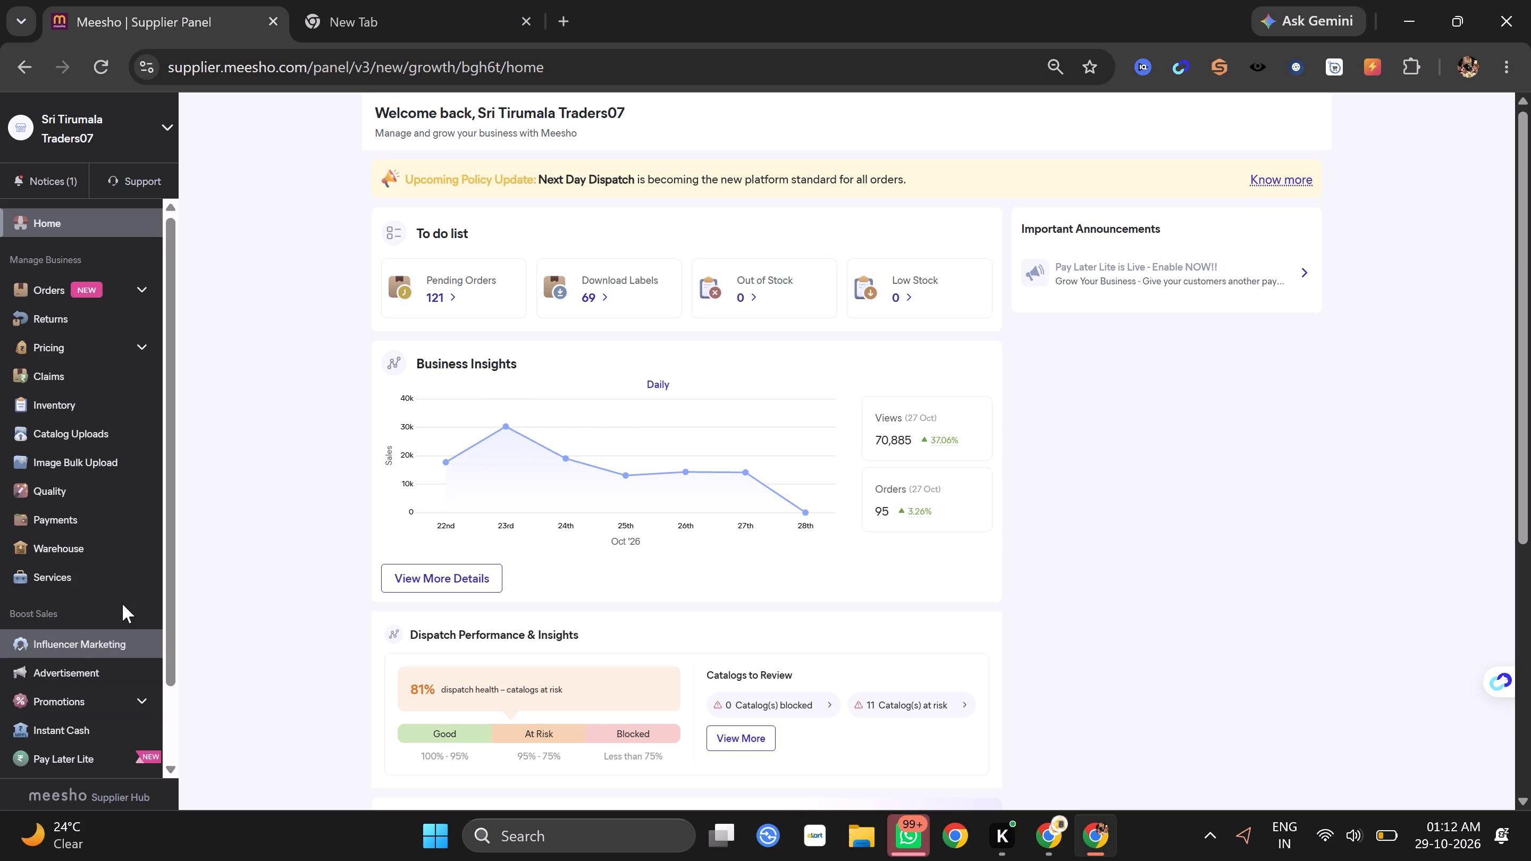
Check the Pending orders list of the Sri Tirumala Traders account, with brief visits to Payments and the home page.
{"action": "scroll", "coordinate": [122, 604], "scroll_direction": "down", "scroll_amount": 6}
{"action": "scroll", "coordinate": [122, 604], "scroll_direction": "up", "scroll_amount": 6}
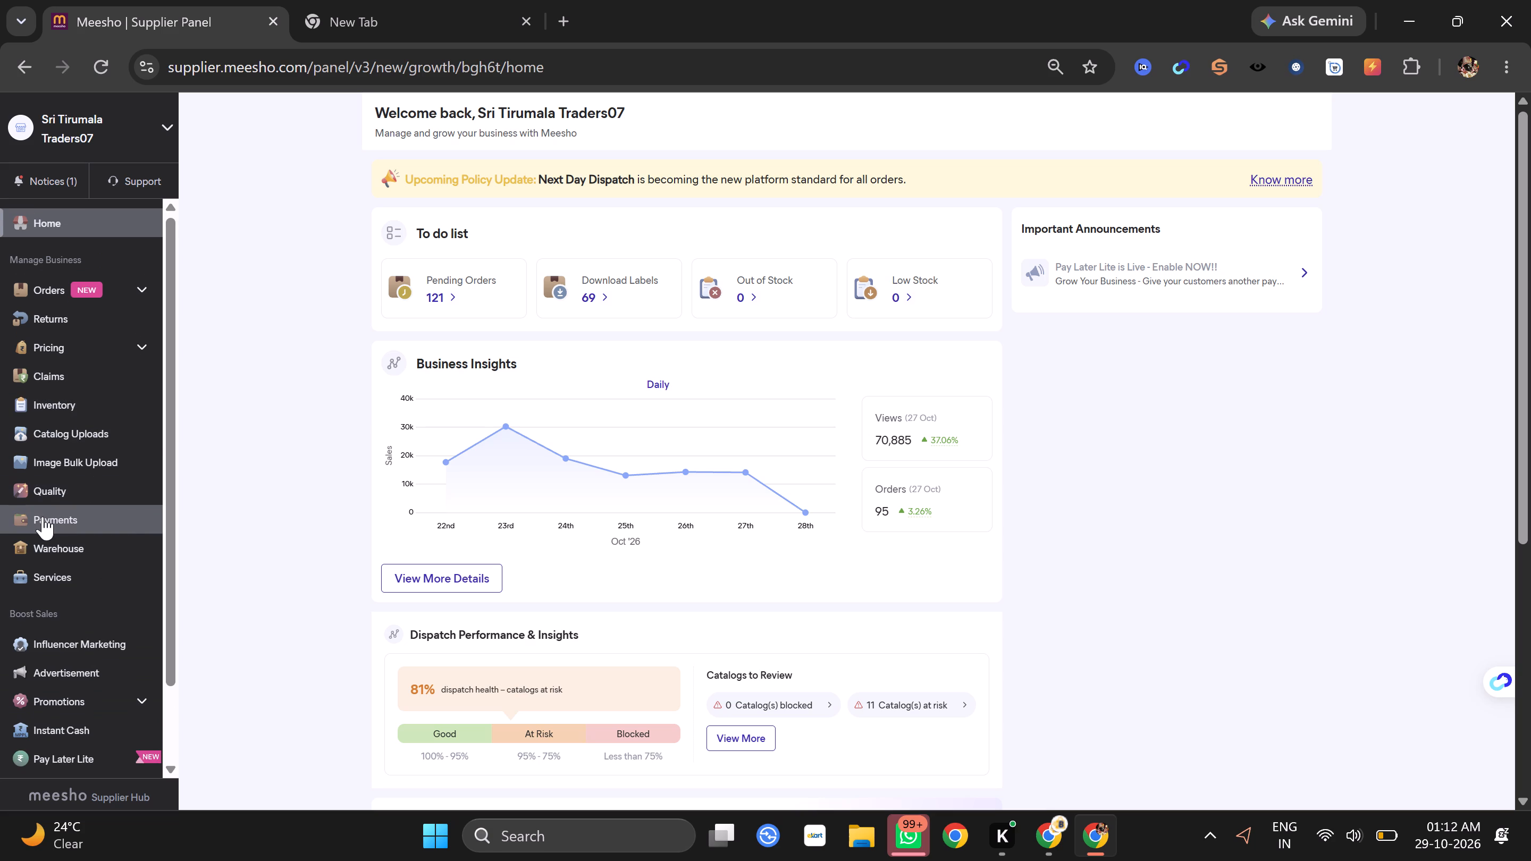
{"action": "left_click", "coordinate": [43, 517]}
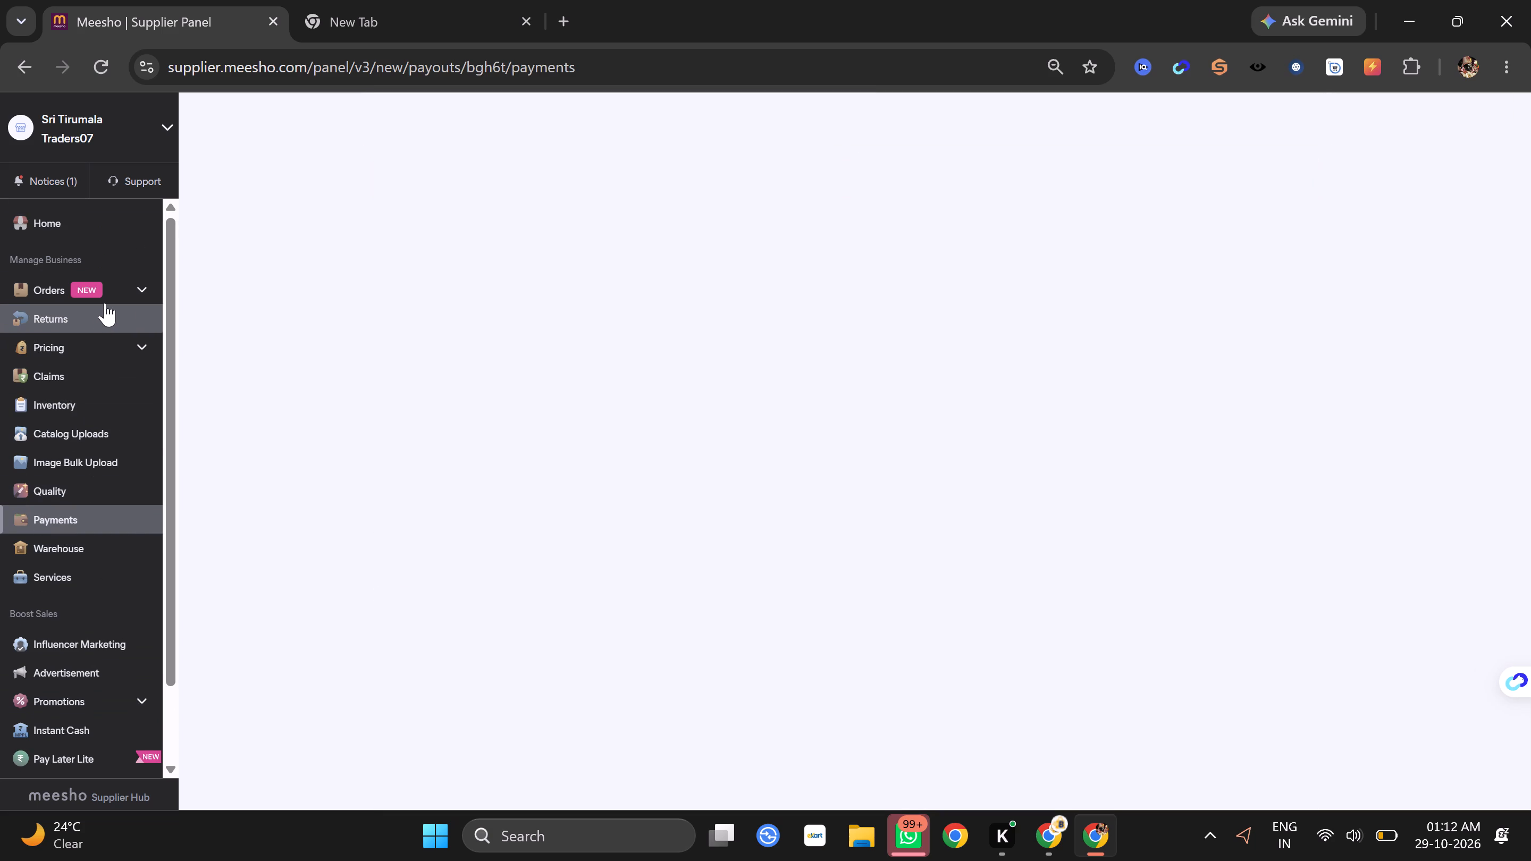
{"action": "left_click", "coordinate": [113, 290]}
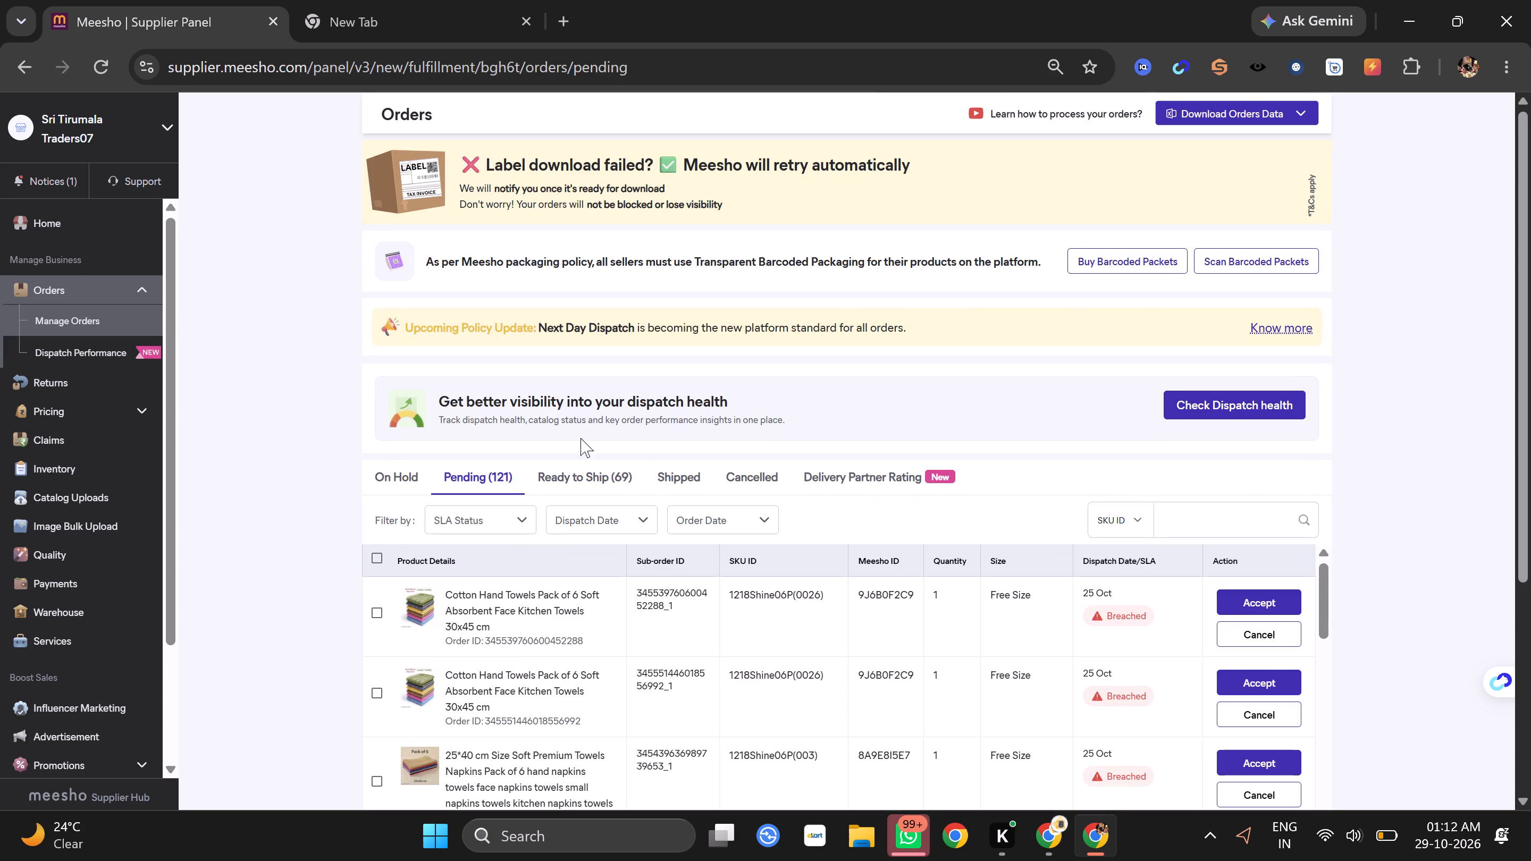
{"action": "left_click", "coordinate": [87, 218]}
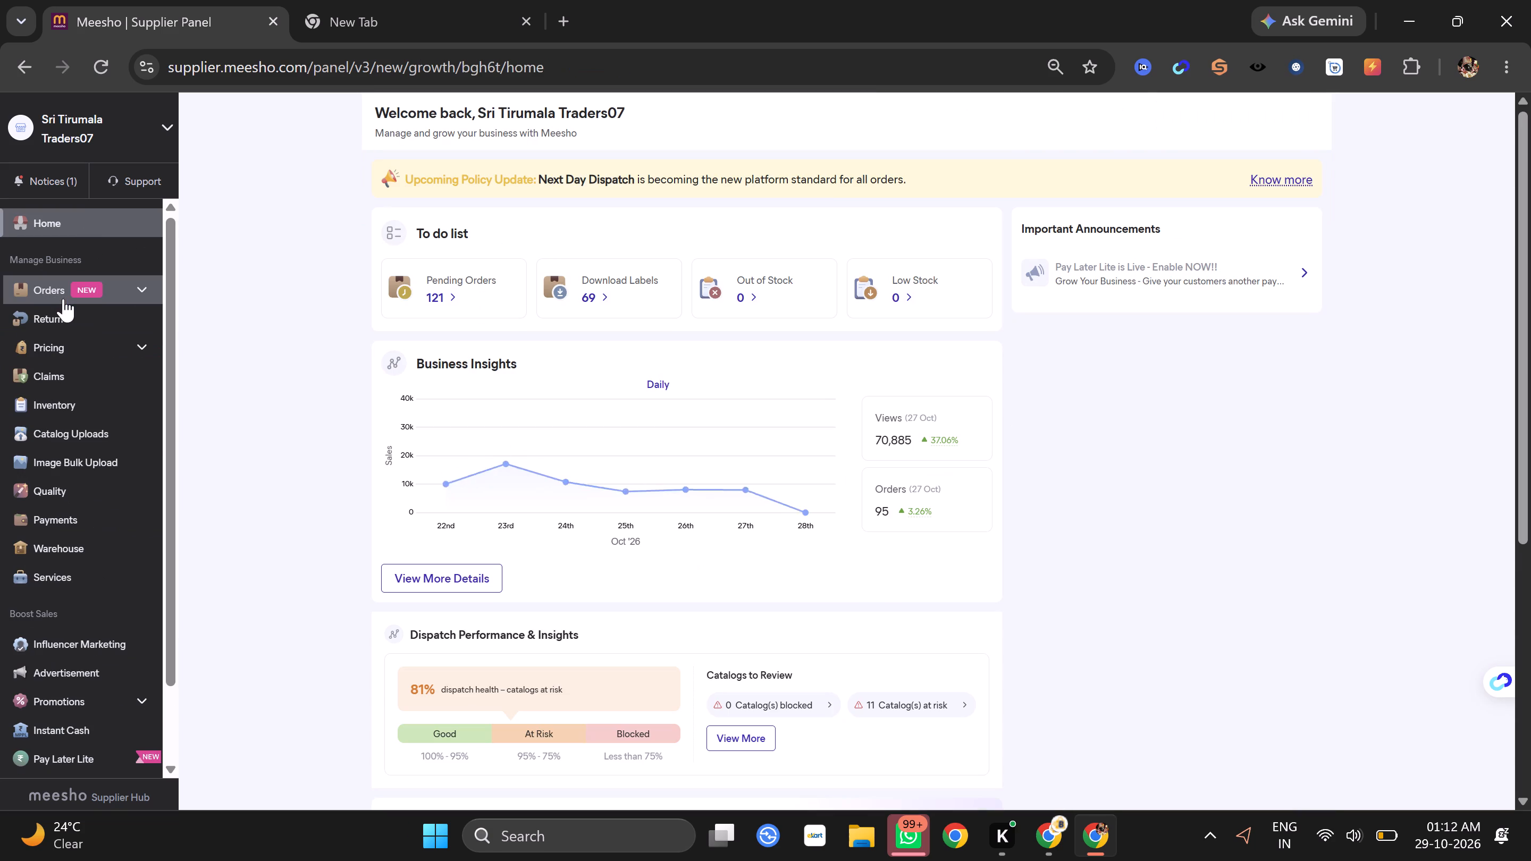
{"action": "left_click", "coordinate": [66, 293]}
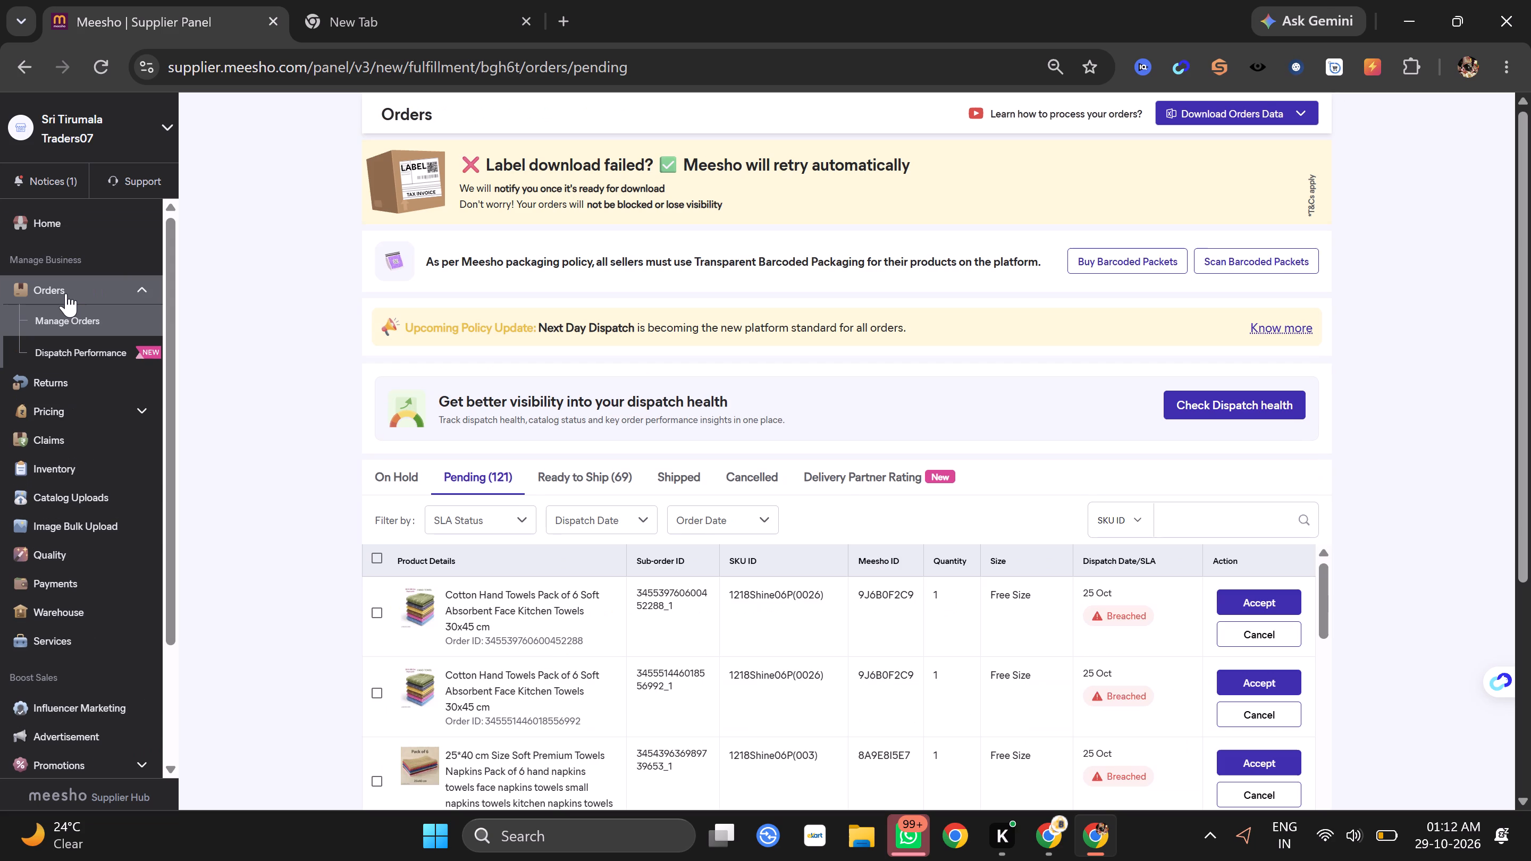
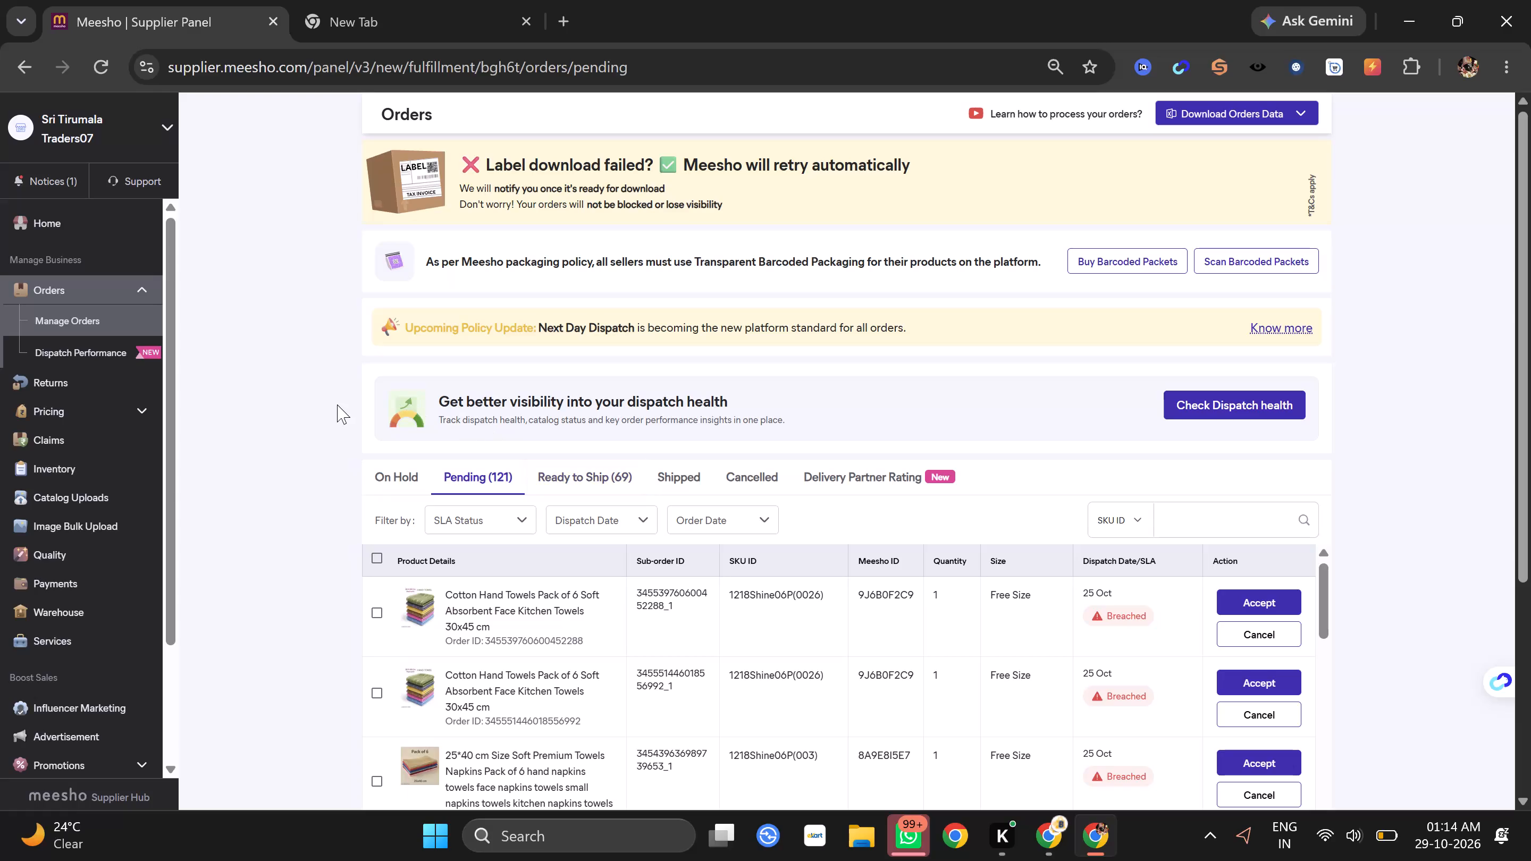
Reload the Pending orders page of the Sri Tirumala Traders account.
{"action": "left_click", "coordinate": [337, 404]}
{"action": "left_click", "coordinate": [99, 71]}
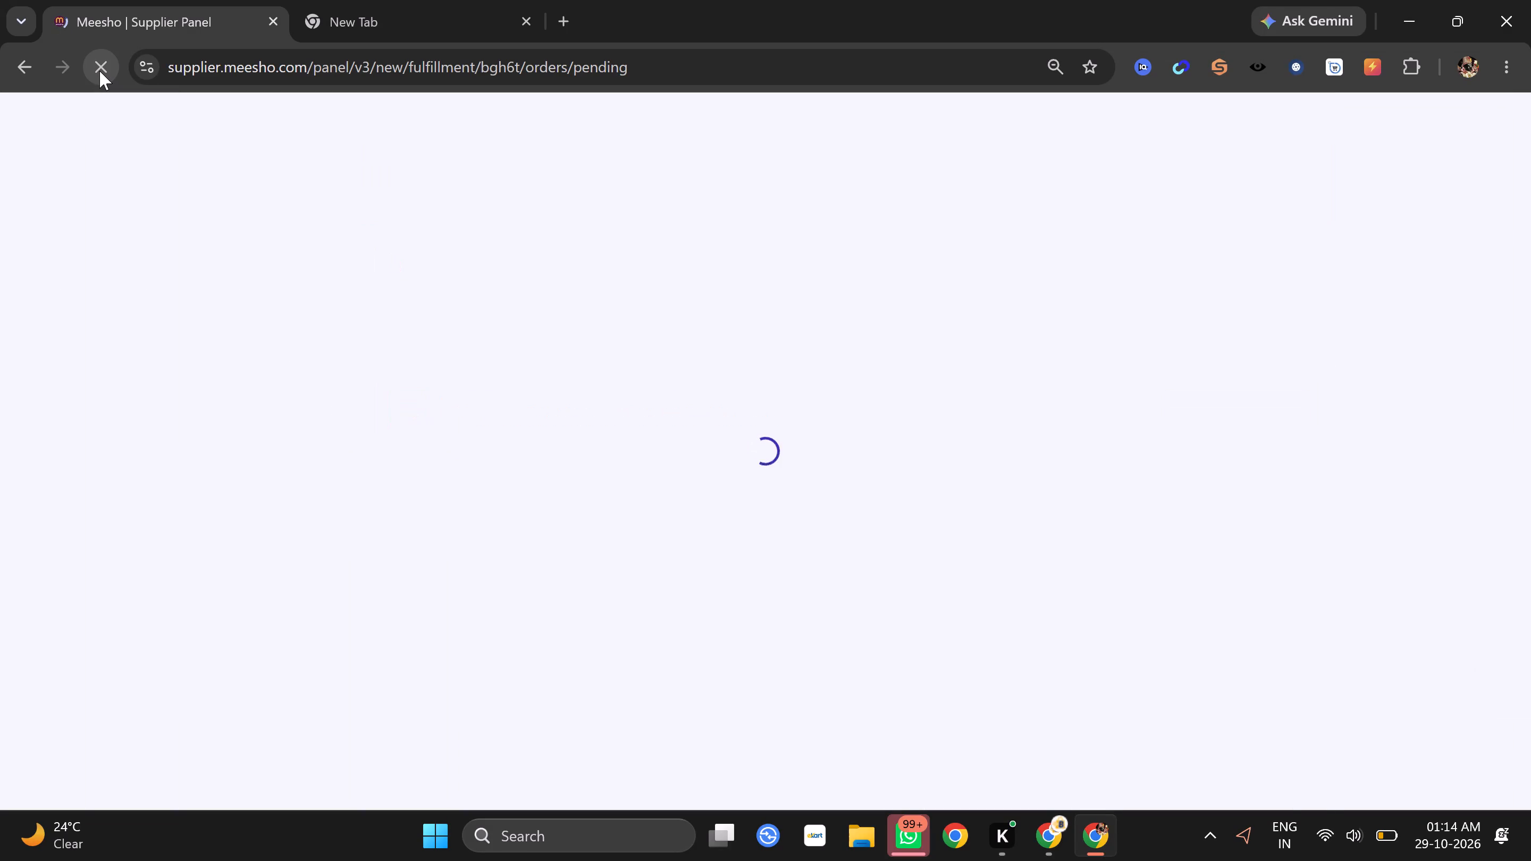